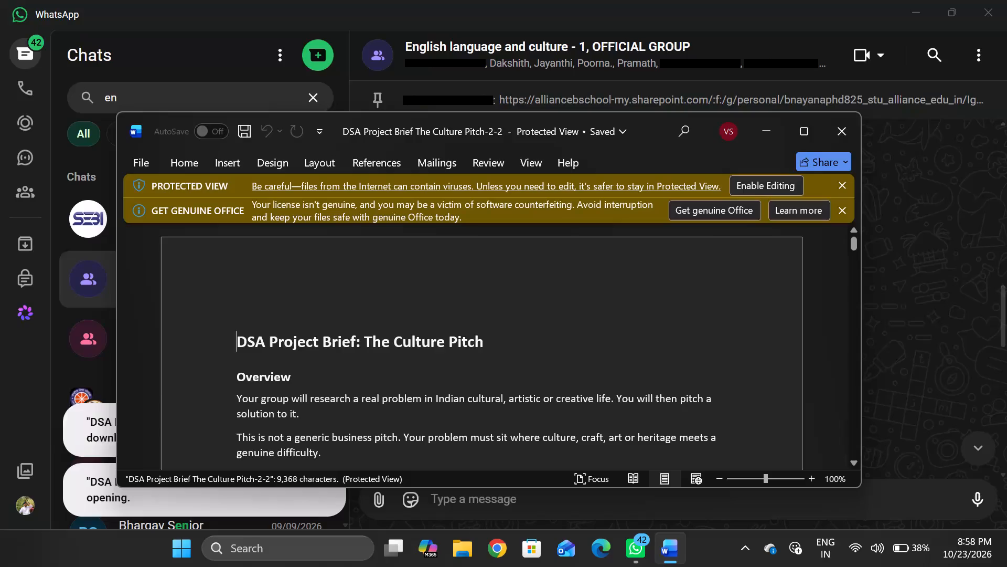
Skim the opening of the Culture Pitch project brief, from the overview and step-by-step instructions to the group roles.
scroll(455, 345, down, 3)
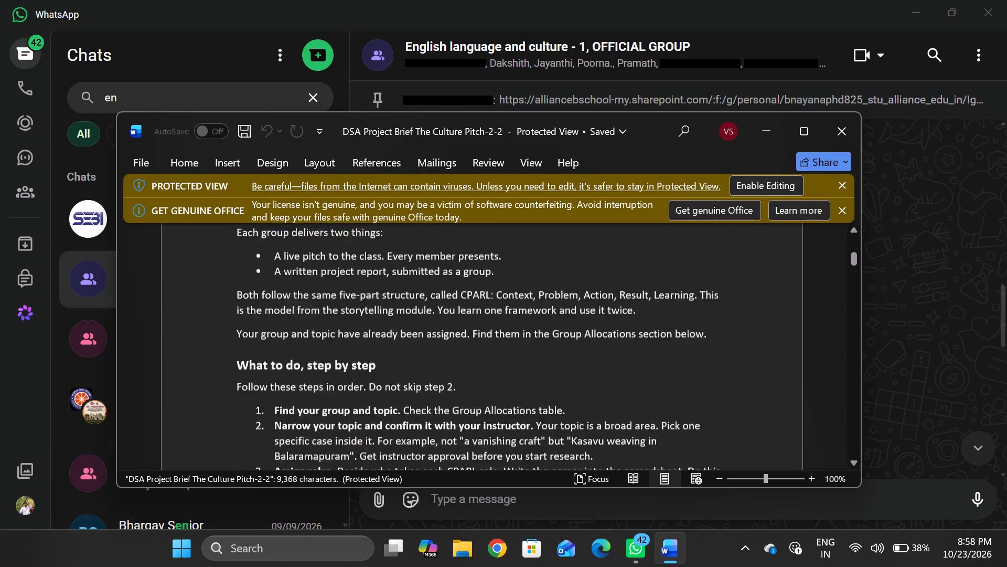
scroll(455, 345, down, 3)
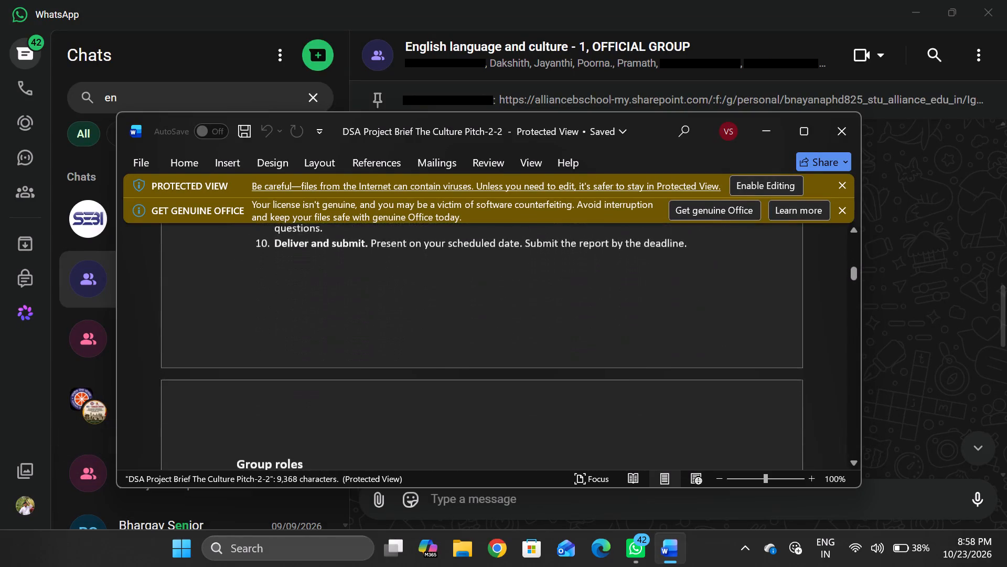
scroll(455, 345, down, 4)
scroll(455, 345, up, 1)
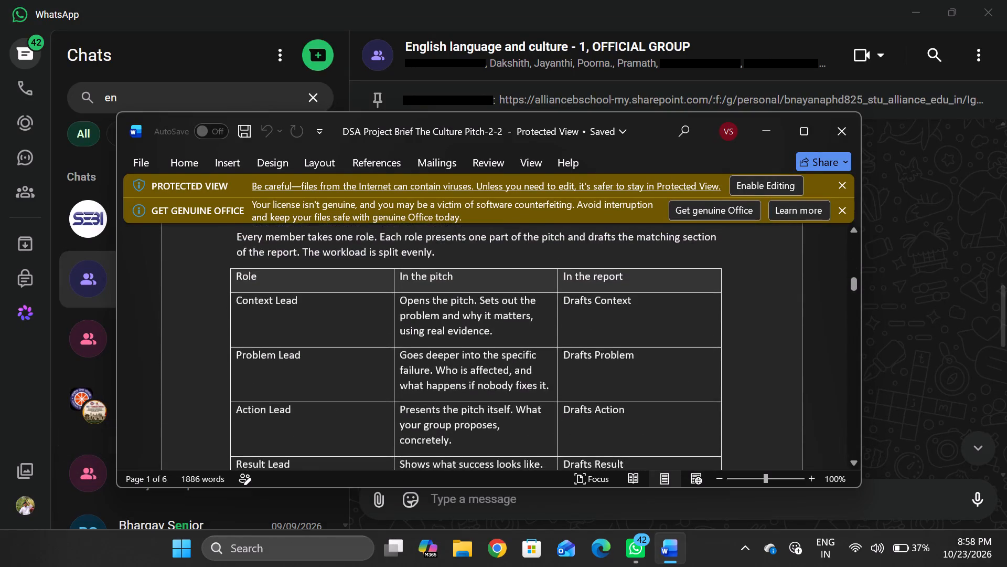
scroll(455, 345, up, 2)
Maximize the document window and read the group roles, live pitch and written report requirements.
click(802, 125)
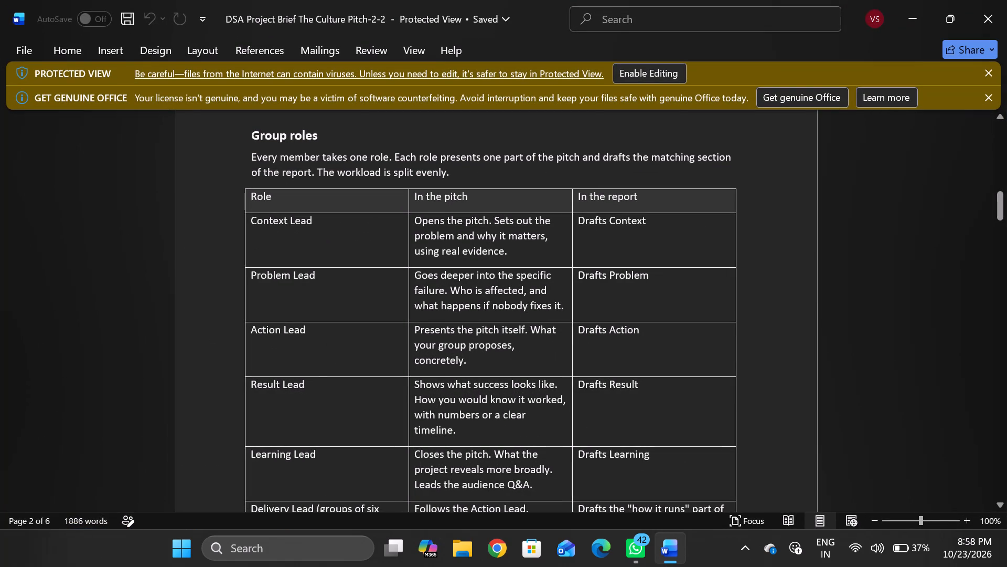
scroll(574, 270, down, 1)
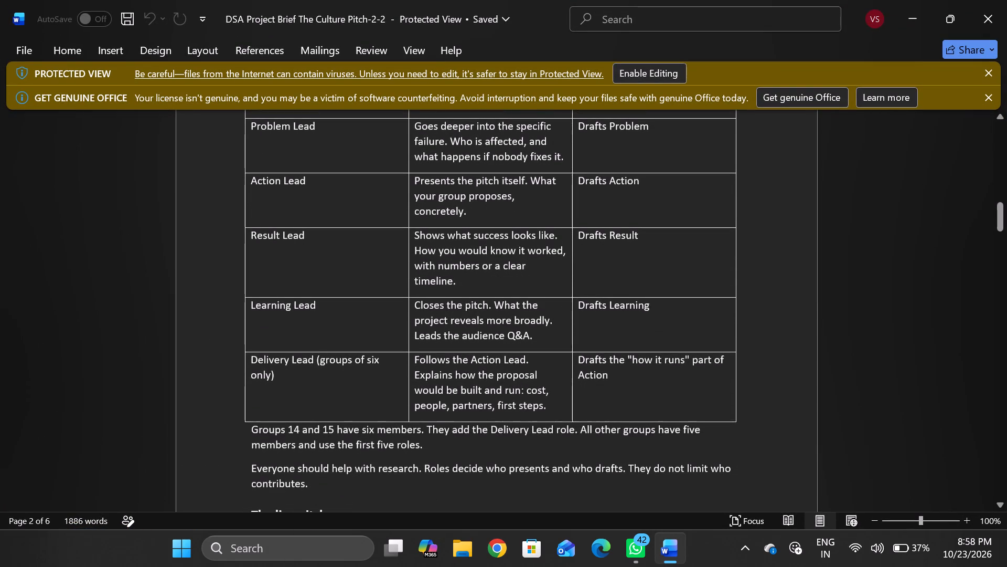
scroll(574, 270, down, 3)
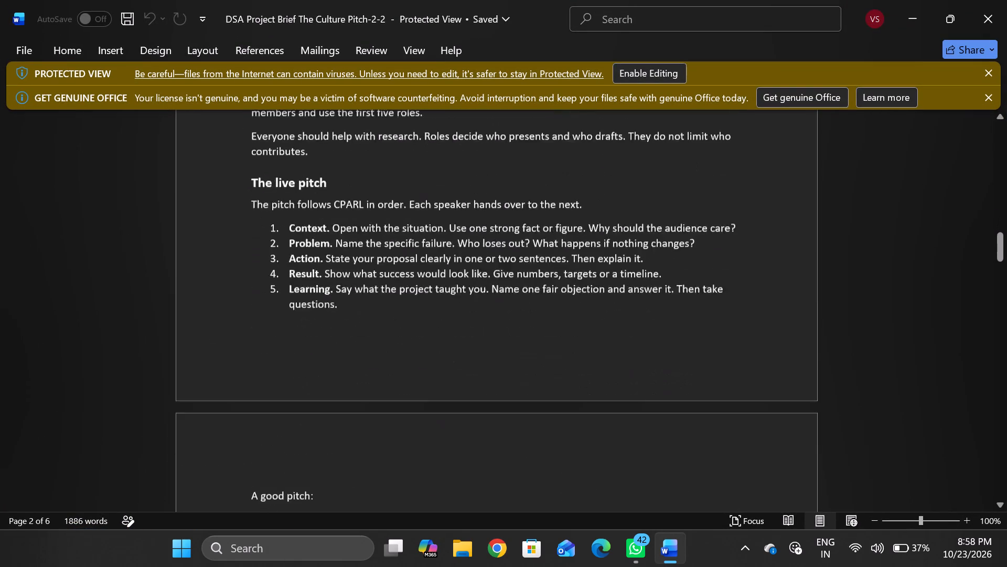
scroll(574, 270, down, 2)
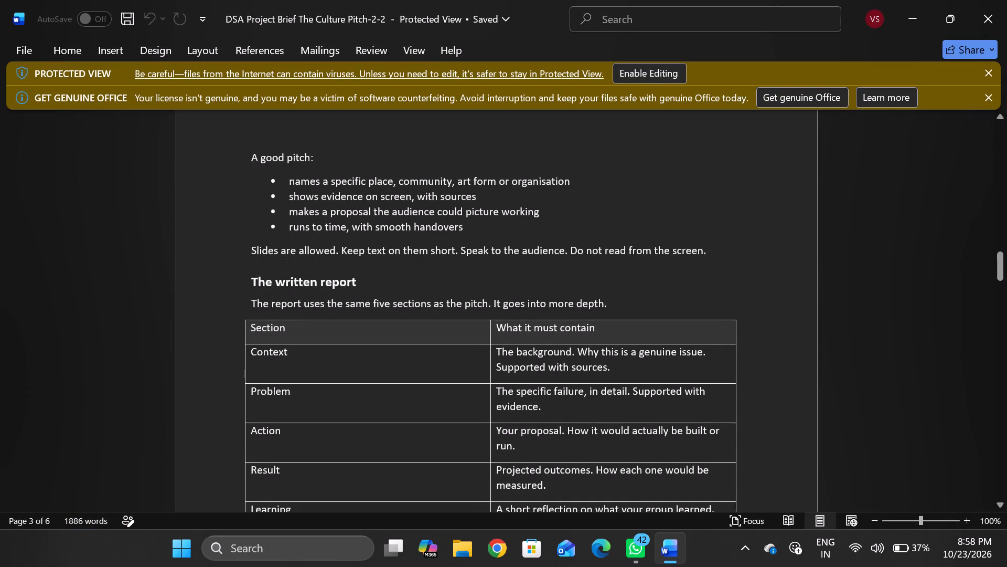
scroll(574, 270, down, 1)
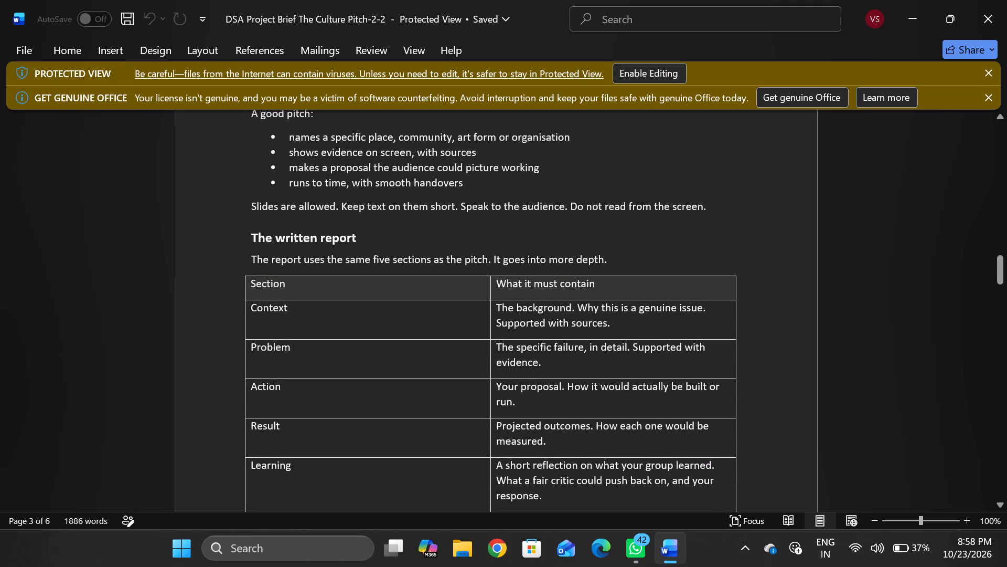
scroll(574, 270, down, 1)
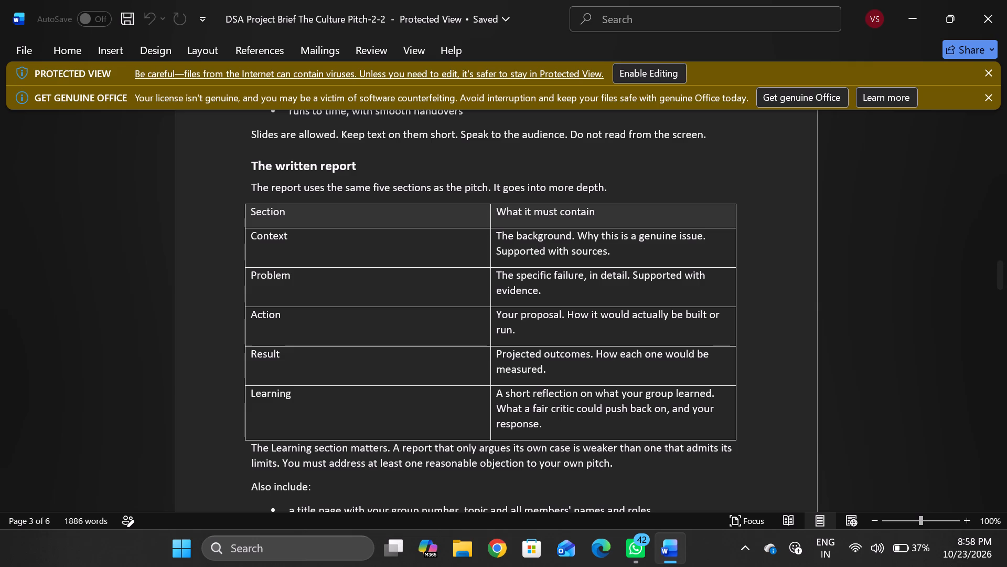
scroll(574, 270, down, 3)
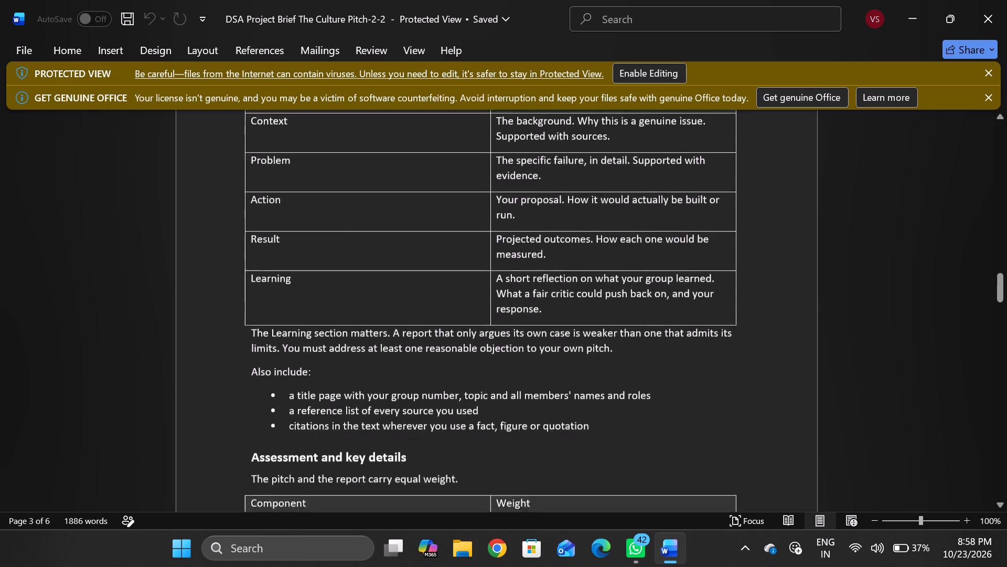
Review the assessment weights and the key details table covering deadlines, lengths, submission format and referencing style.
scroll(574, 270, down, 4)
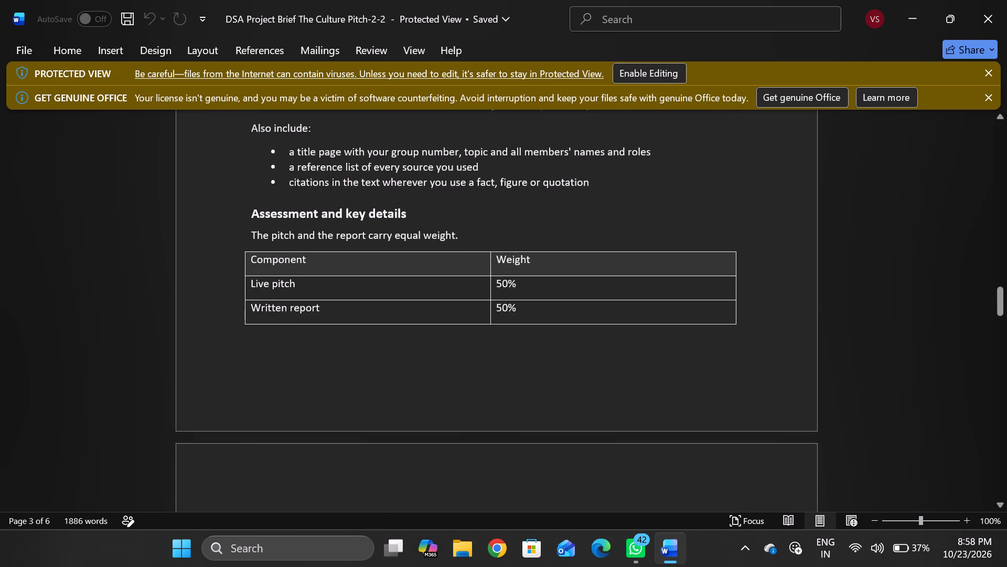
scroll(574, 270, down, 3)
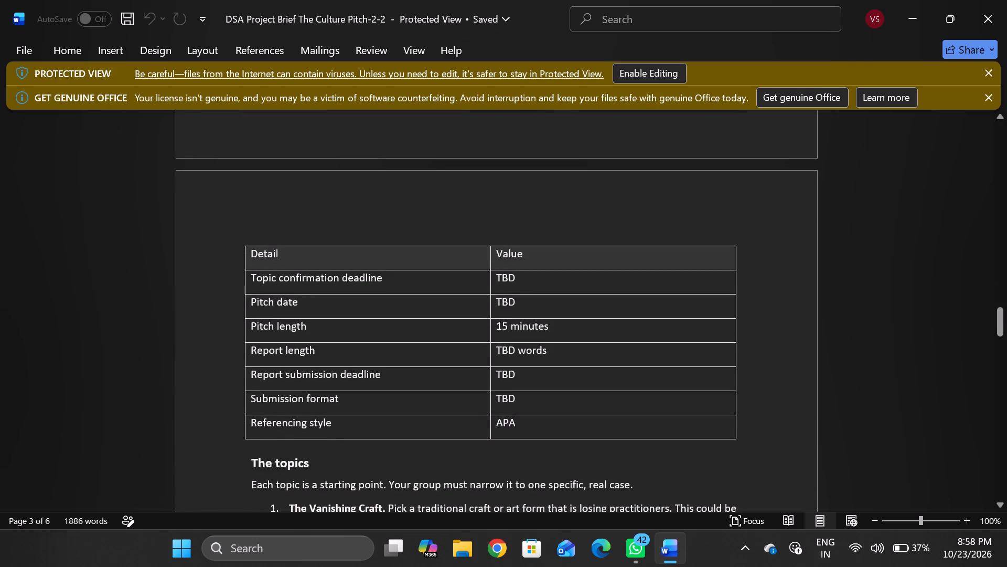
Read through the descriptions of the 15 project topics in the brief's topics section.
scroll(574, 270, down, 5)
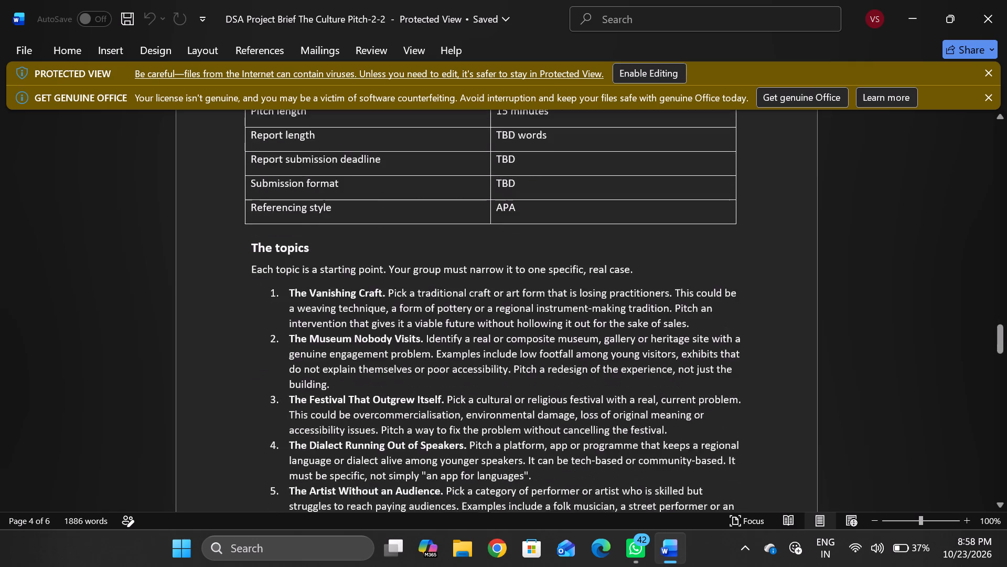
scroll(574, 270, down, 2)
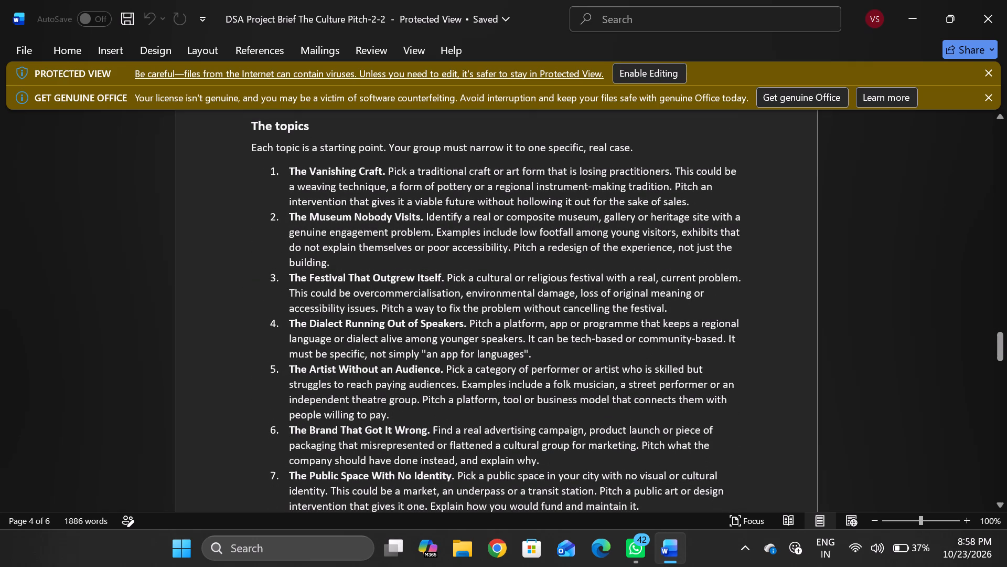
scroll(574, 270, down, 1)
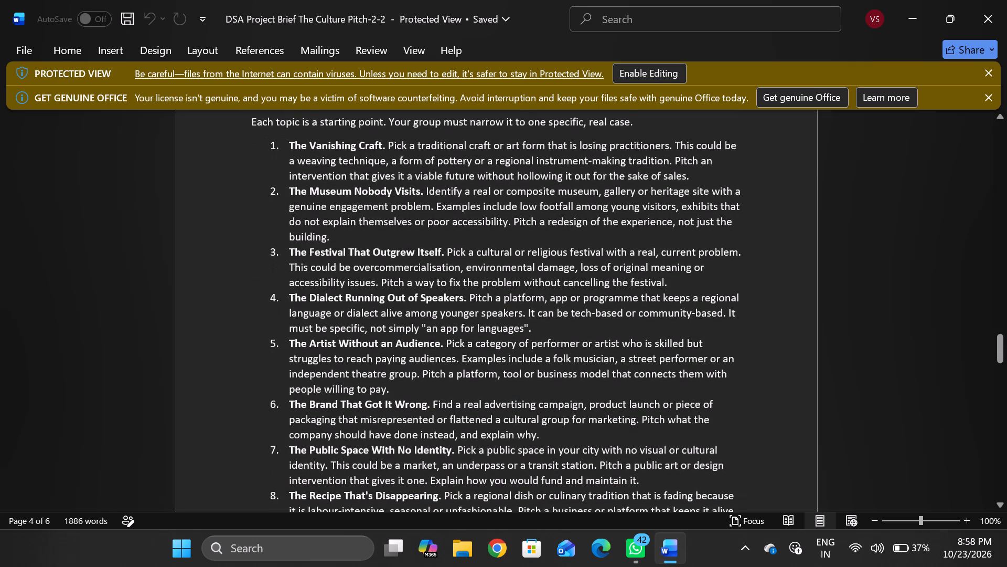
scroll(574, 270, down, 2)
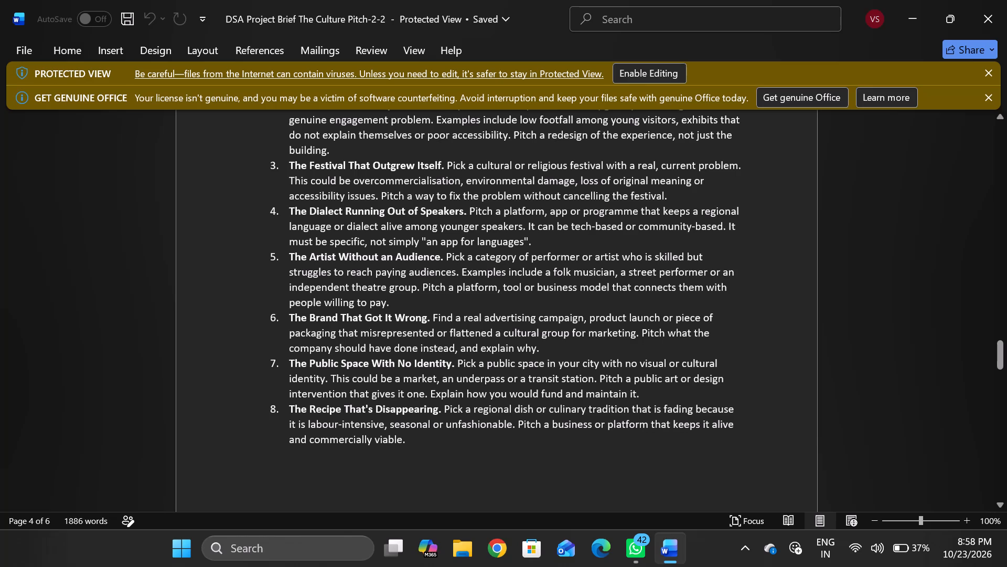
scroll(574, 270, down, 1)
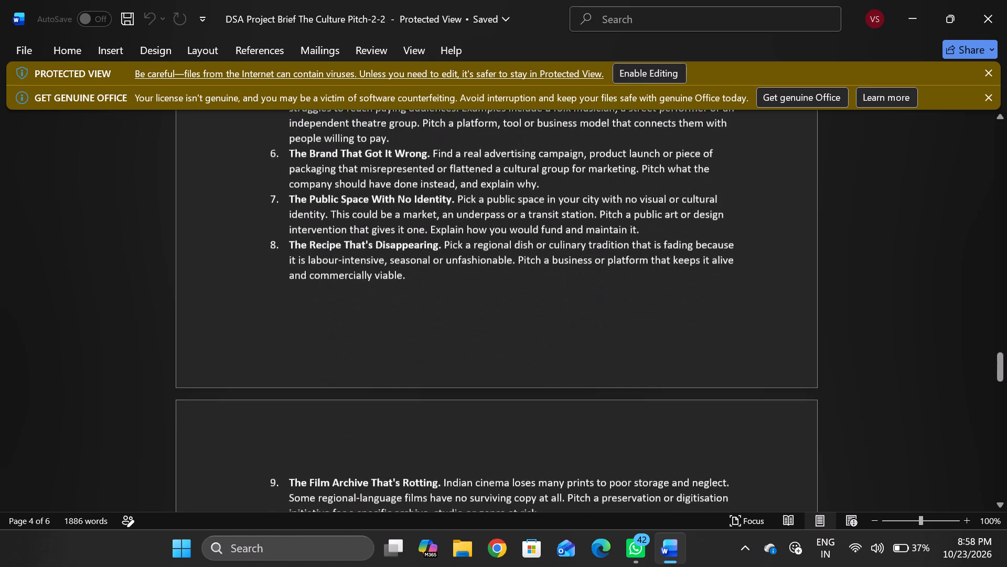
scroll(574, 270, down, 2)
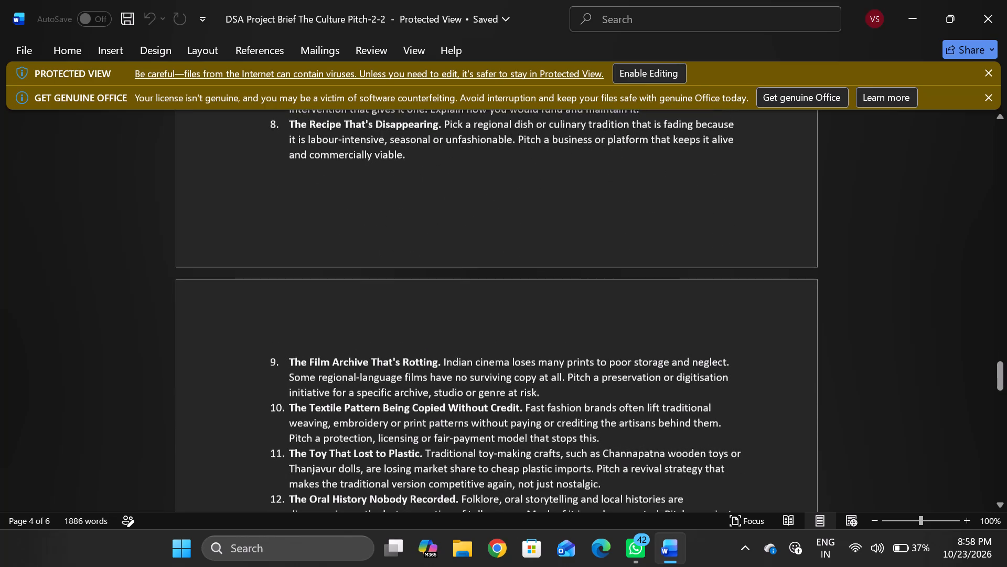
scroll(574, 270, down, 1)
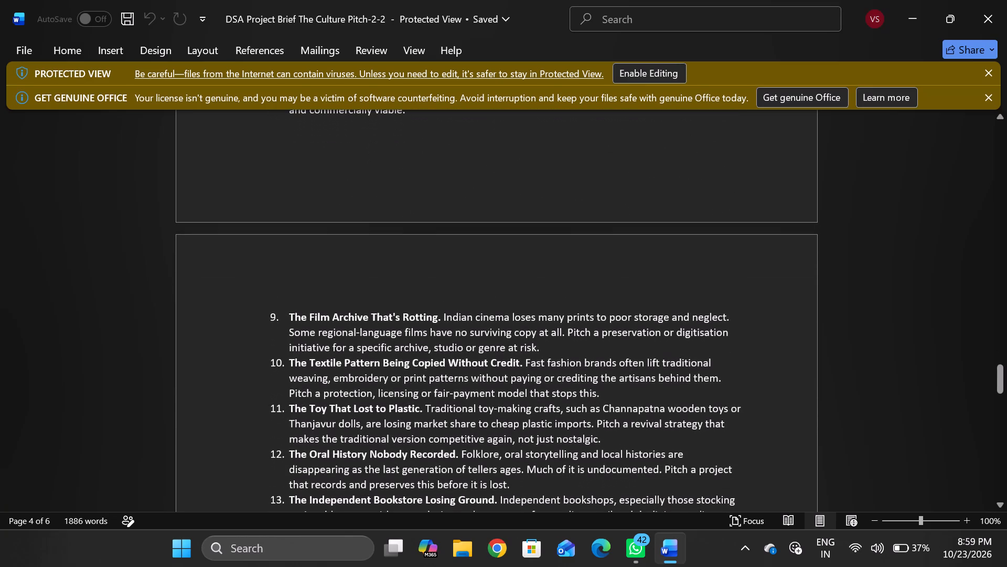
scroll(574, 270, down, 2)
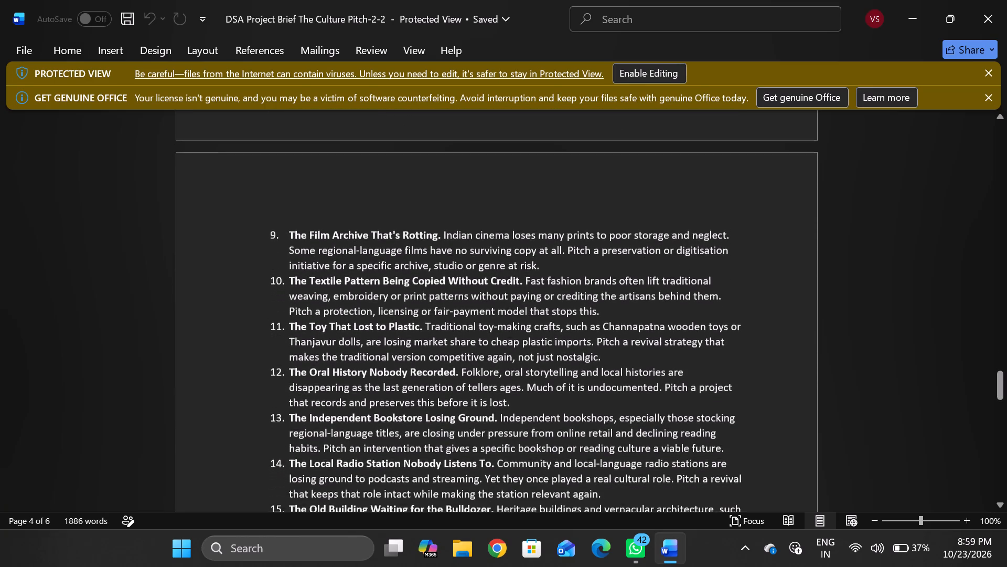
scroll(574, 270, down, 2)
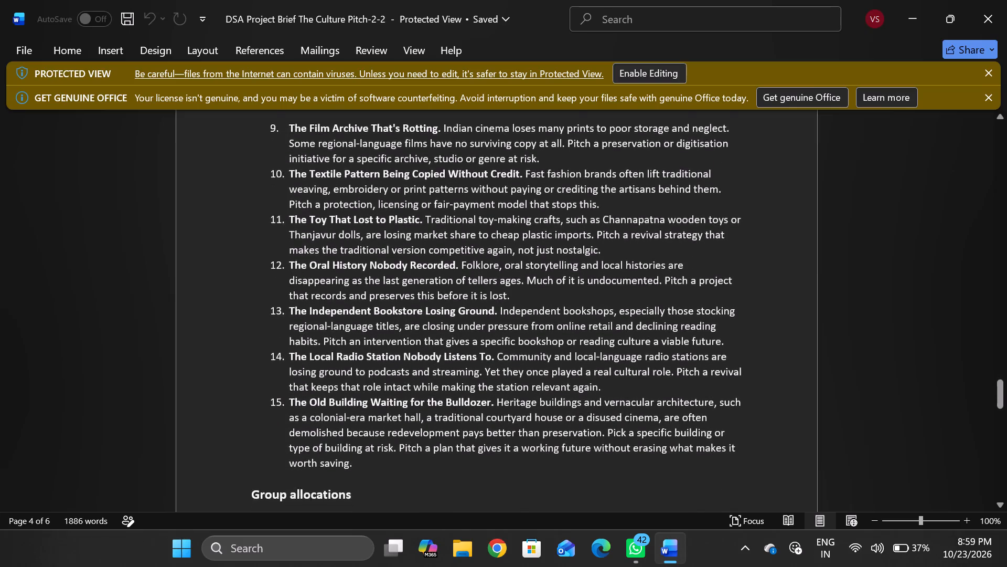
Examine the Group allocations table through group 15, checking each group's assigned topic and members.
scroll(574, 270, down, 2)
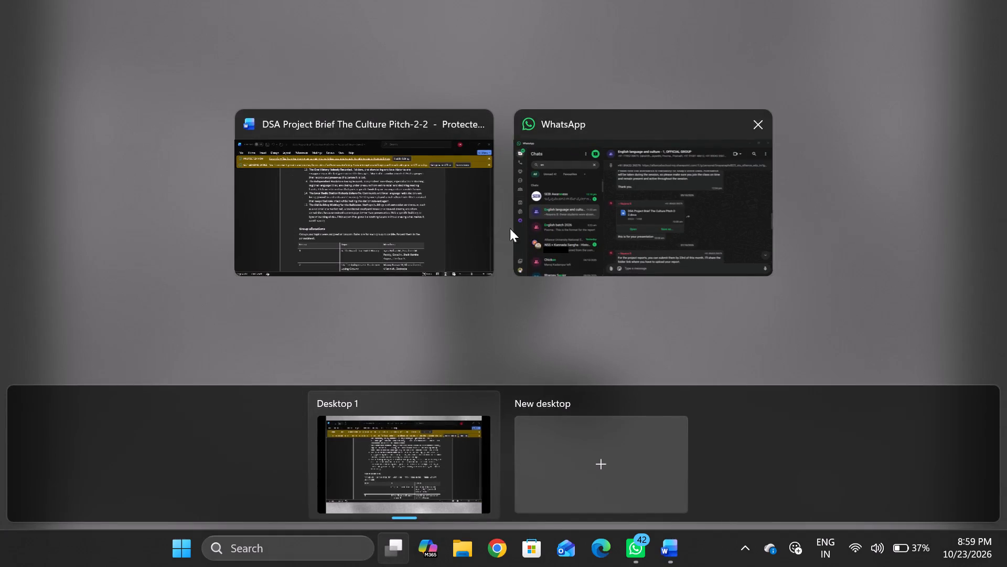
click(439, 199)
scroll(495, 343, down, 1)
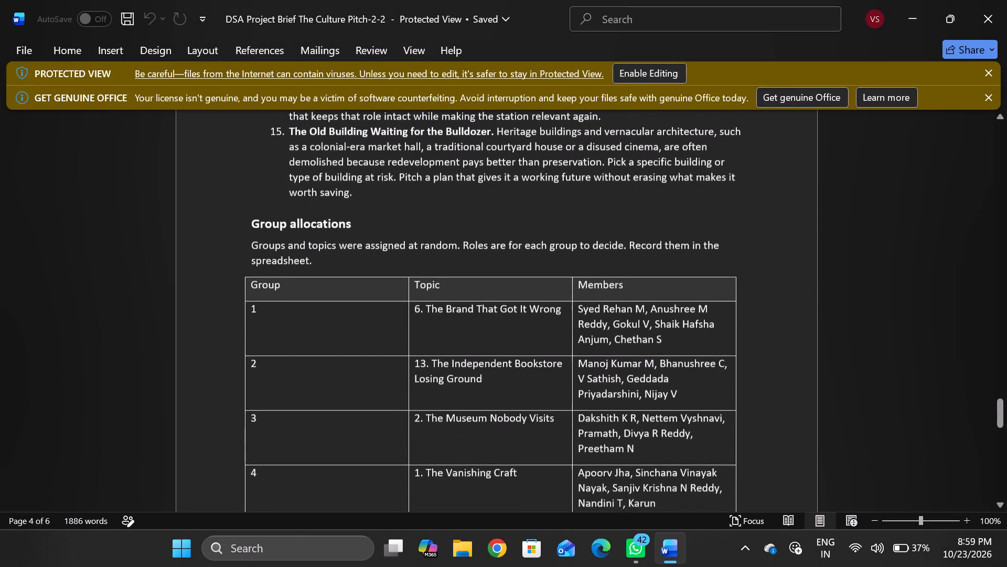
scroll(495, 343, down, 1)
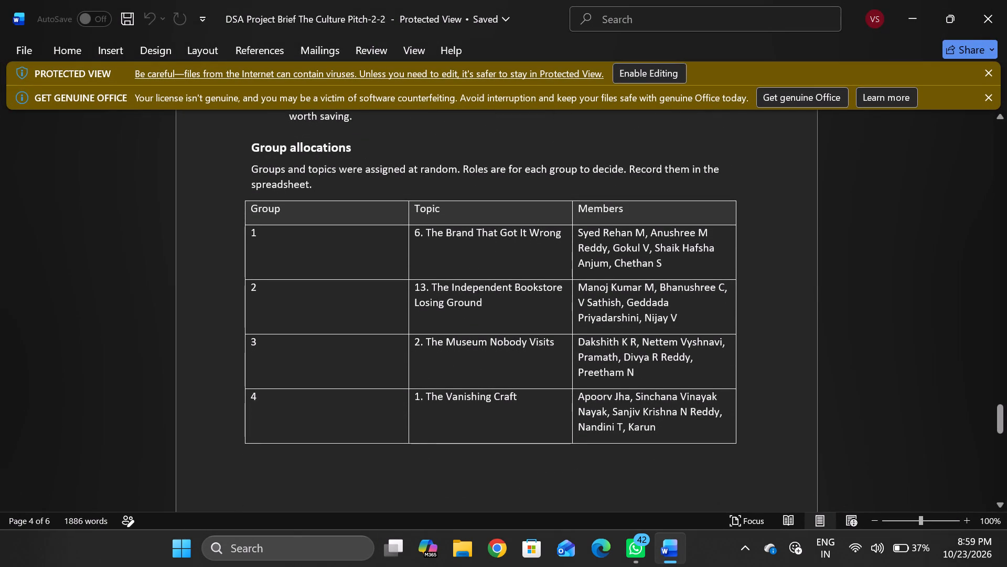
scroll(495, 343, down, 5)
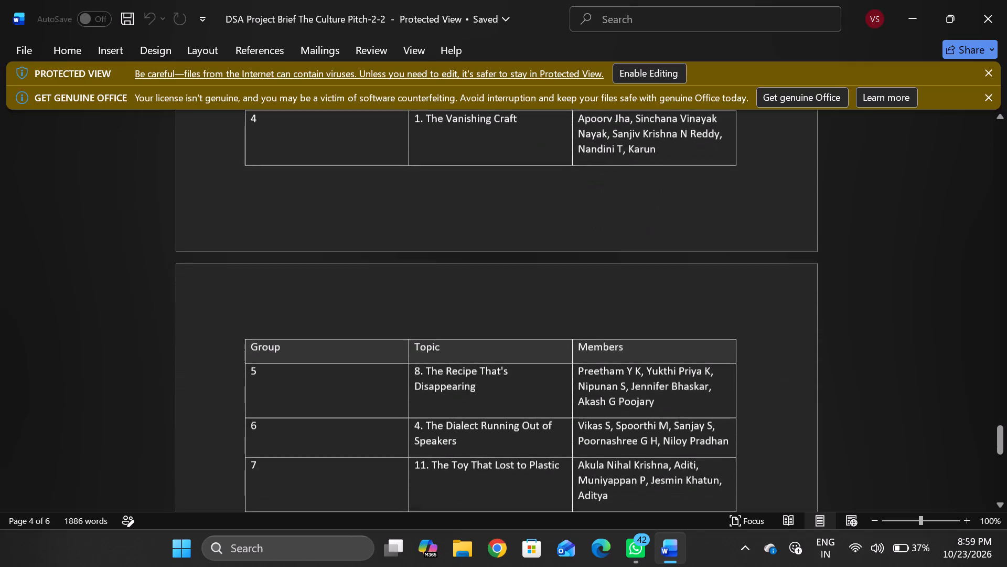
scroll(495, 343, down, 2)
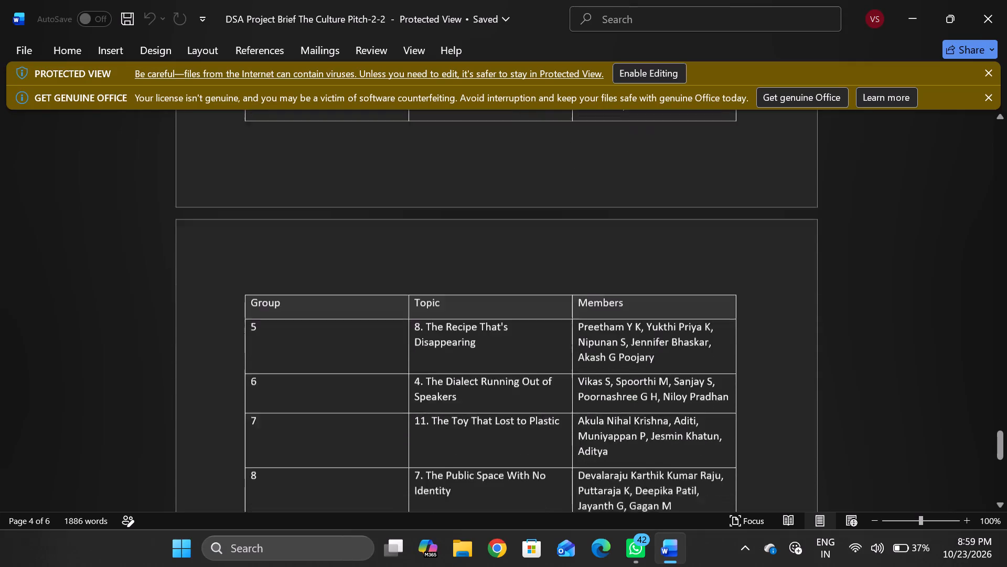
scroll(495, 343, down, 4)
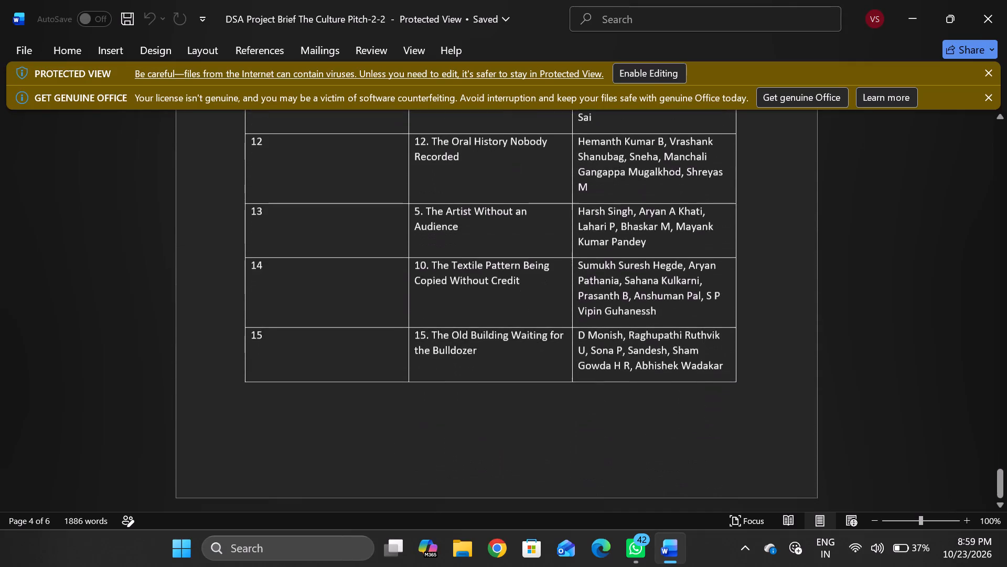
scroll(495, 343, down, 2)
click(393, 212)
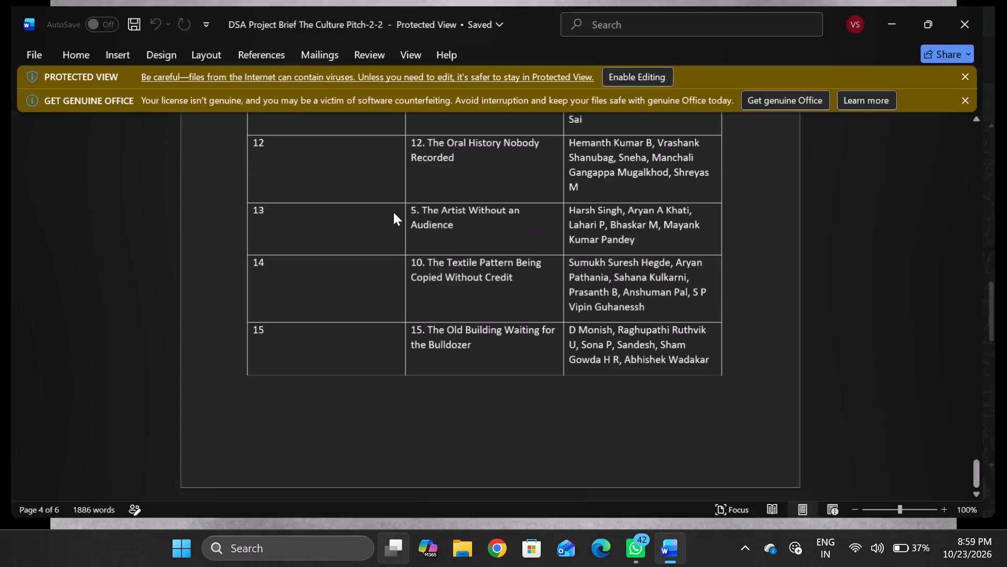
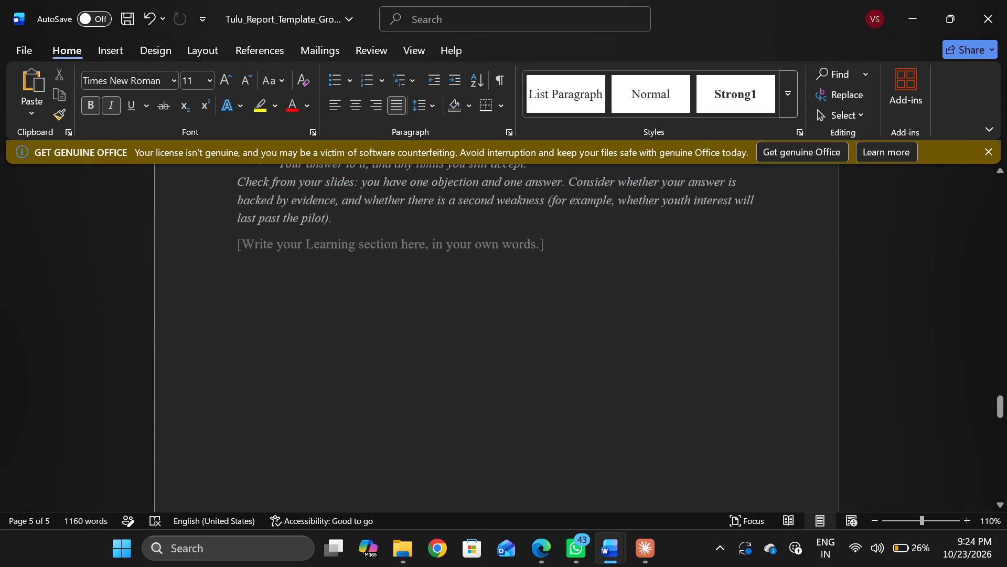
Select the Result section's grey guidance text in the Word report, from the "[Result Lead" line into the bullets beginning "For each outcome".
scroll(564, 388, up, 3)
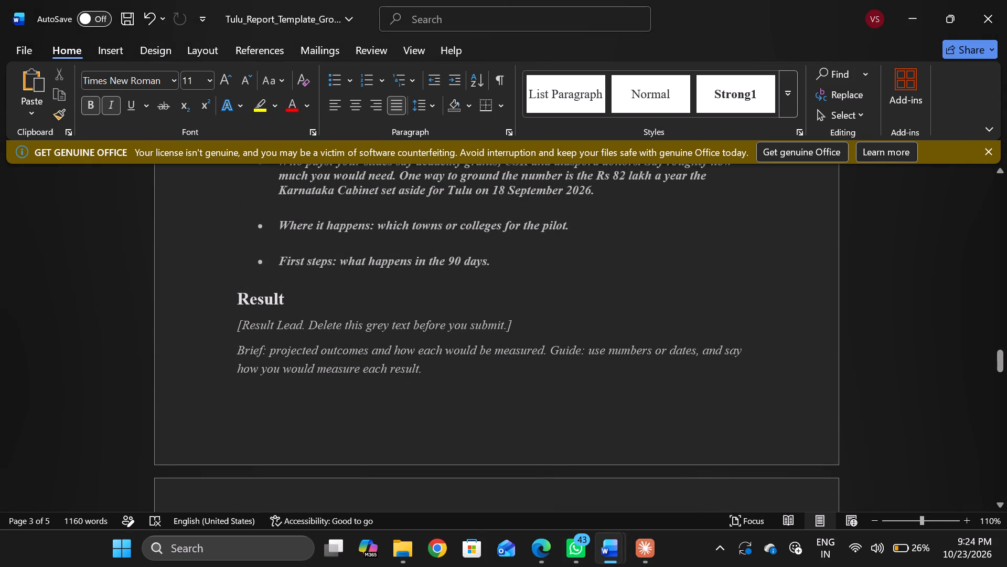
drag(238, 318, 325, 424)
scroll(325, 424, down, 2)
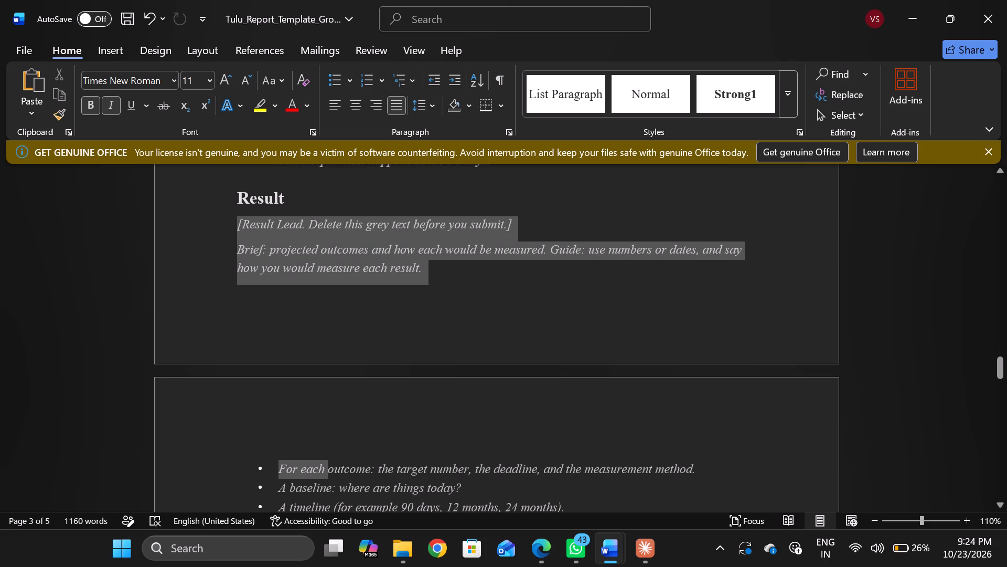
In the Word report, add two blank lines before the Result heading to push it onto the next page.
drag(325, 424, 232, 230)
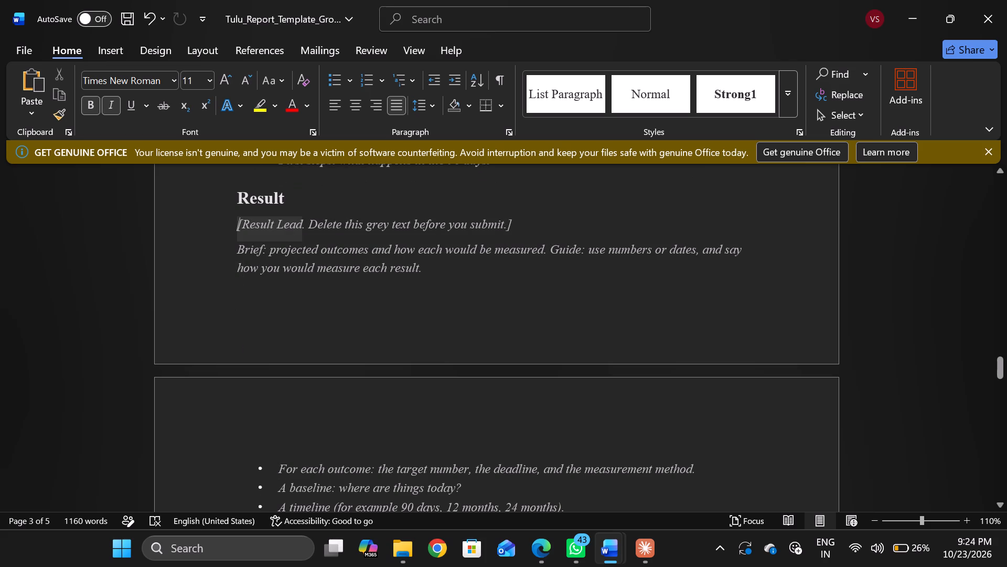
drag(232, 230, 231, 229)
click(233, 195)
click(234, 196)
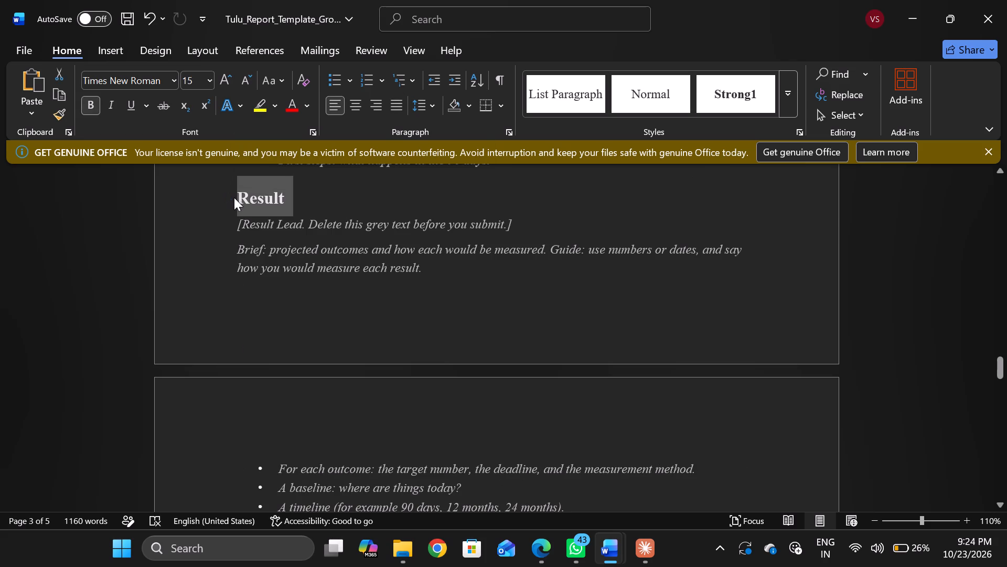
click(239, 198)
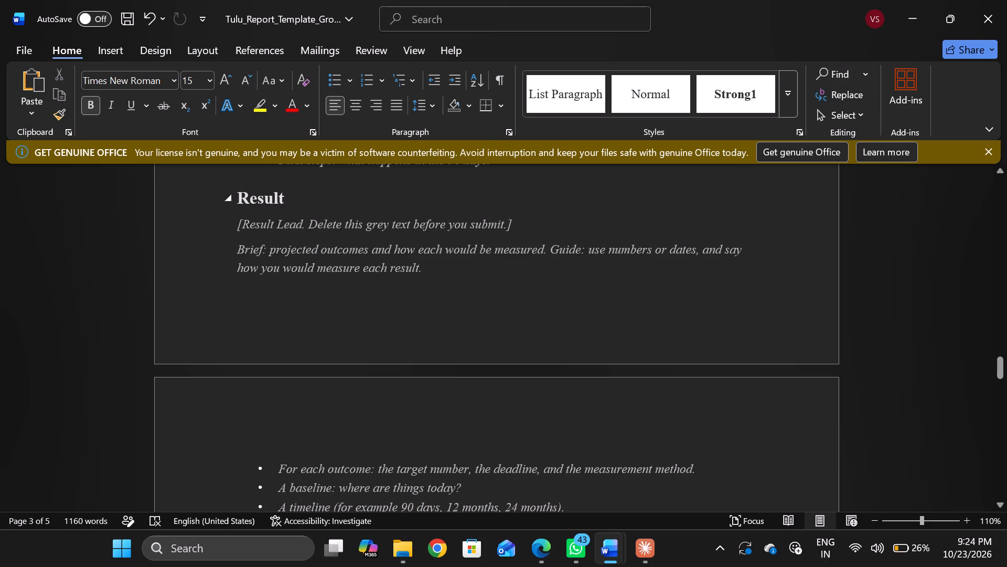
key(Return)
key(Return)
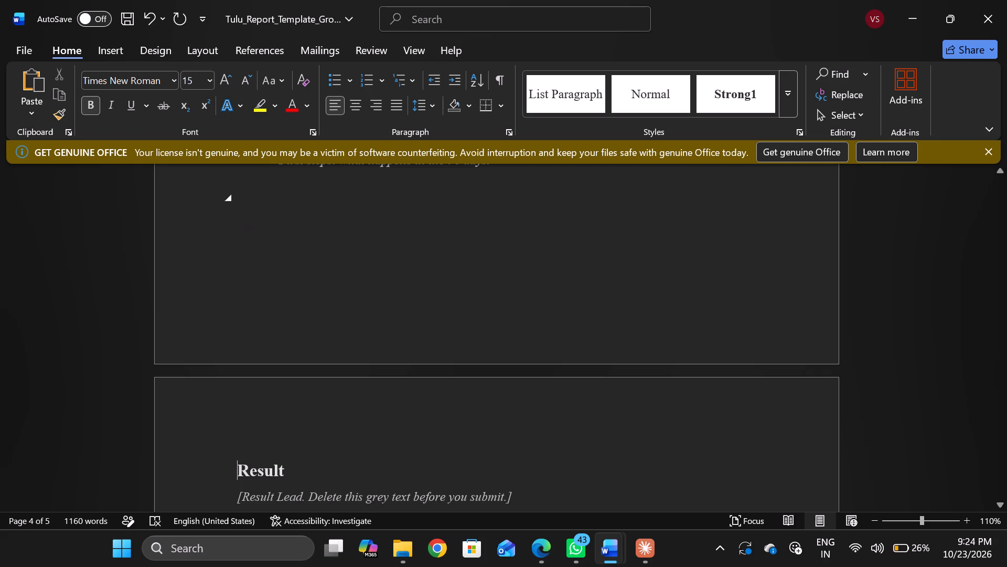
Replace the Result guidance text and its writing placeholder with the copied outcomes table.
scroll(350, 228, down, 3)
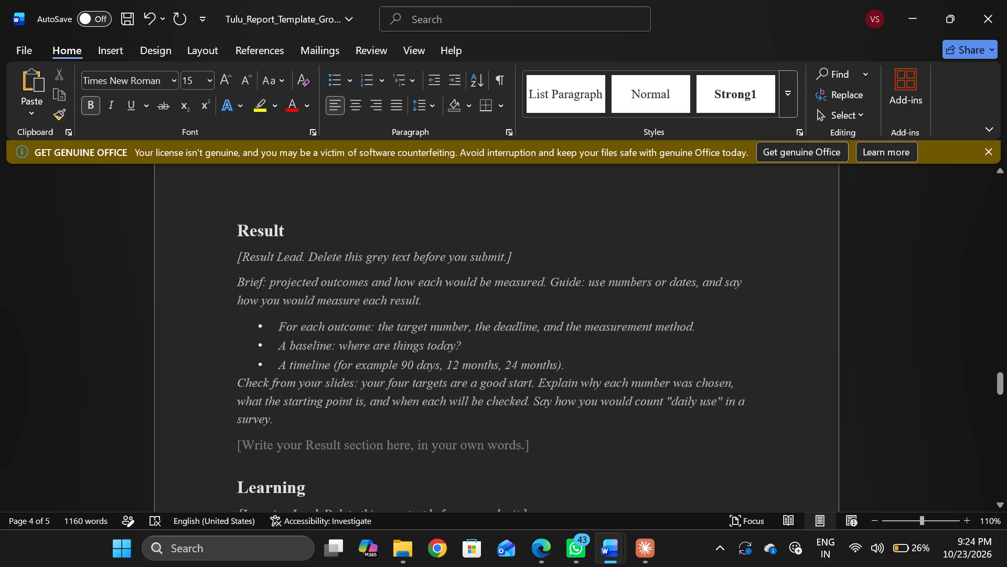
drag(233, 255, 361, 370)
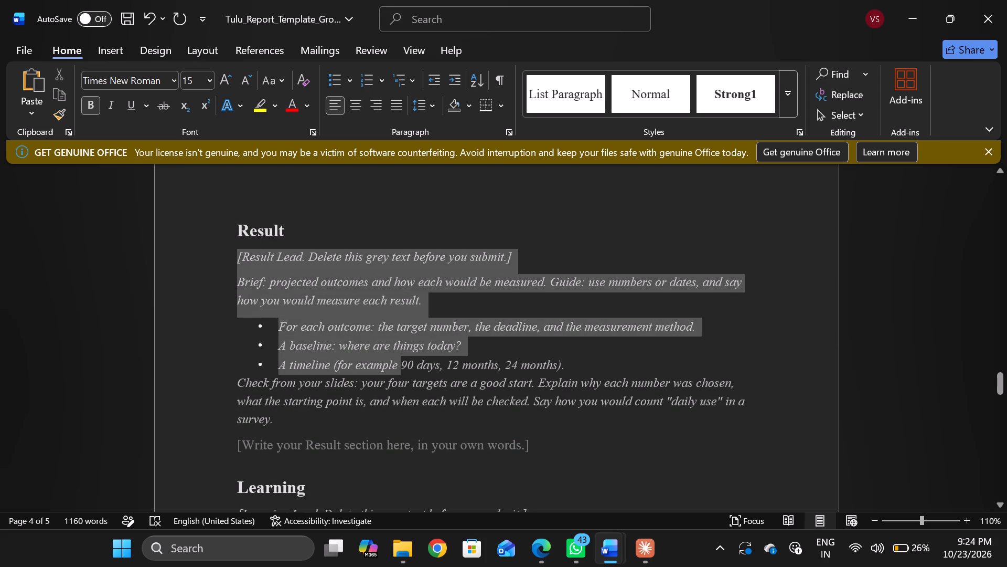
drag(361, 370, 520, 213)
scroll(361, 370, down, 2)
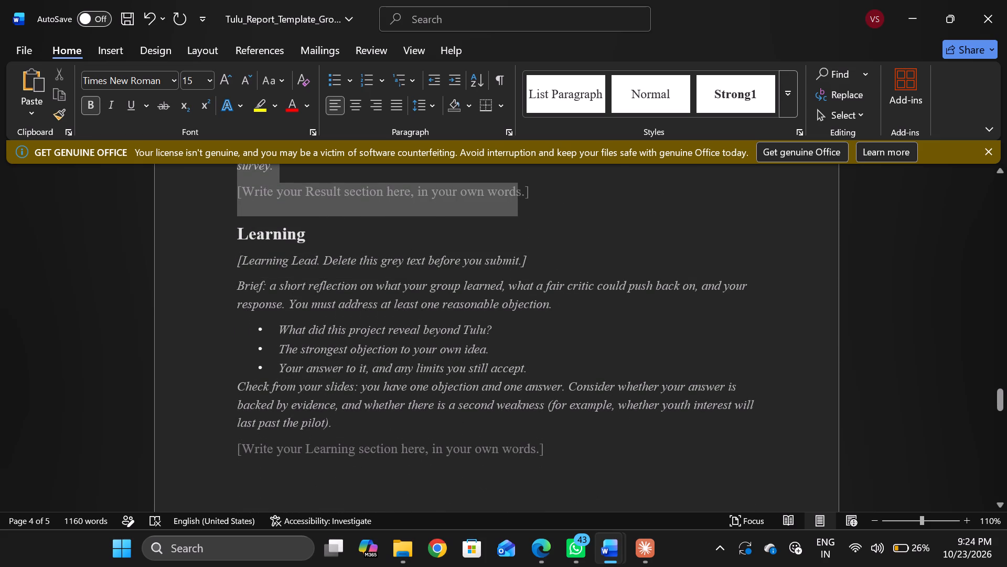
drag(520, 213, 549, 209)
key(ctrl+v)
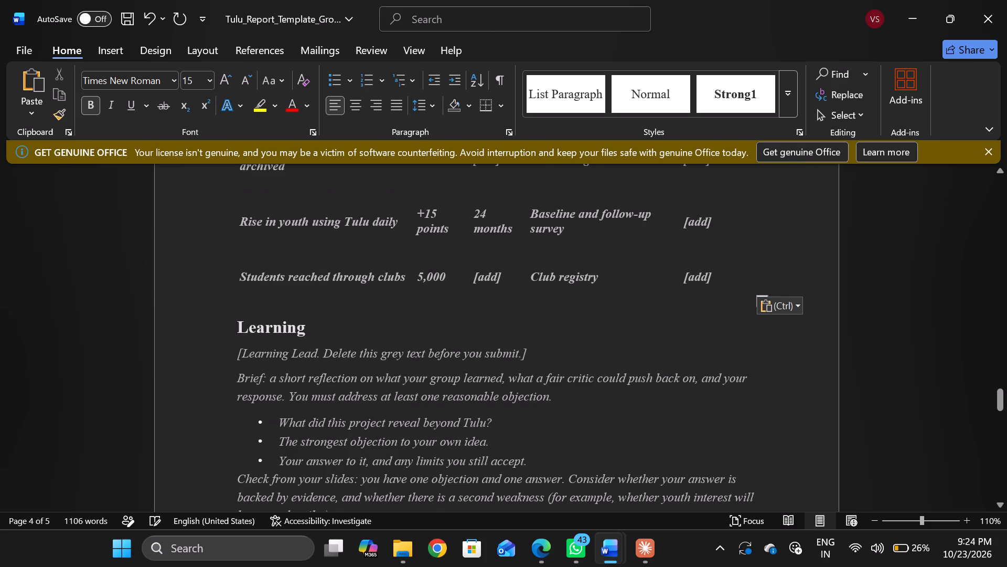
Apply a bottom border to the whole pasted outcomes table under the Result heading.
scroll(572, 242, up, 2)
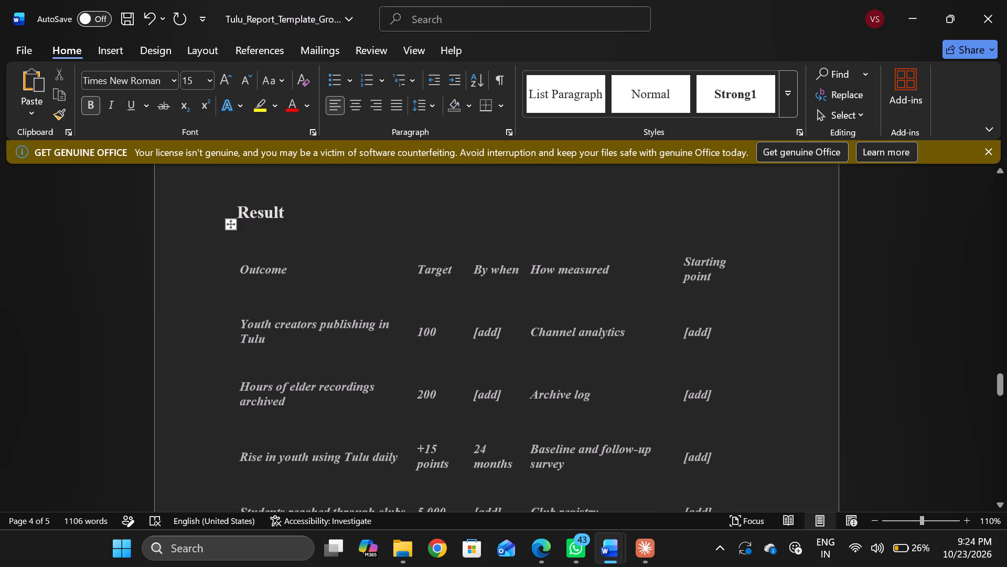
drag(240, 265, 406, 373)
scroll(406, 373, down, 1)
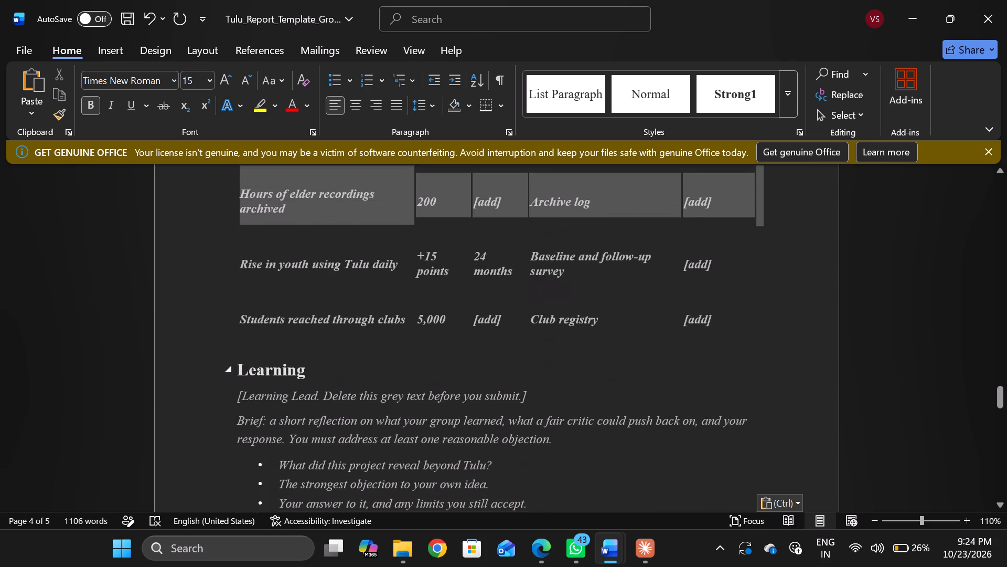
drag(406, 373, 724, 310)
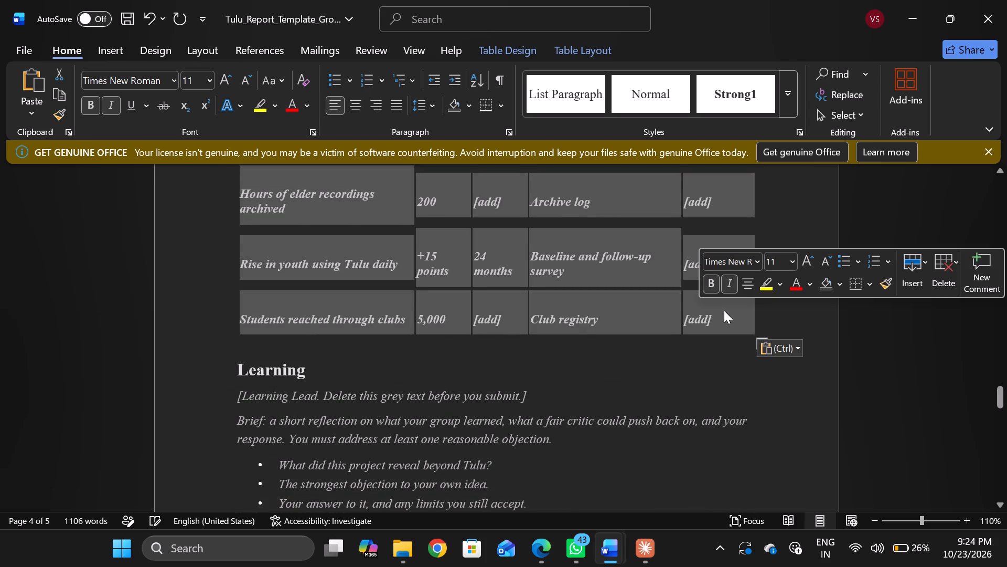
click(853, 278)
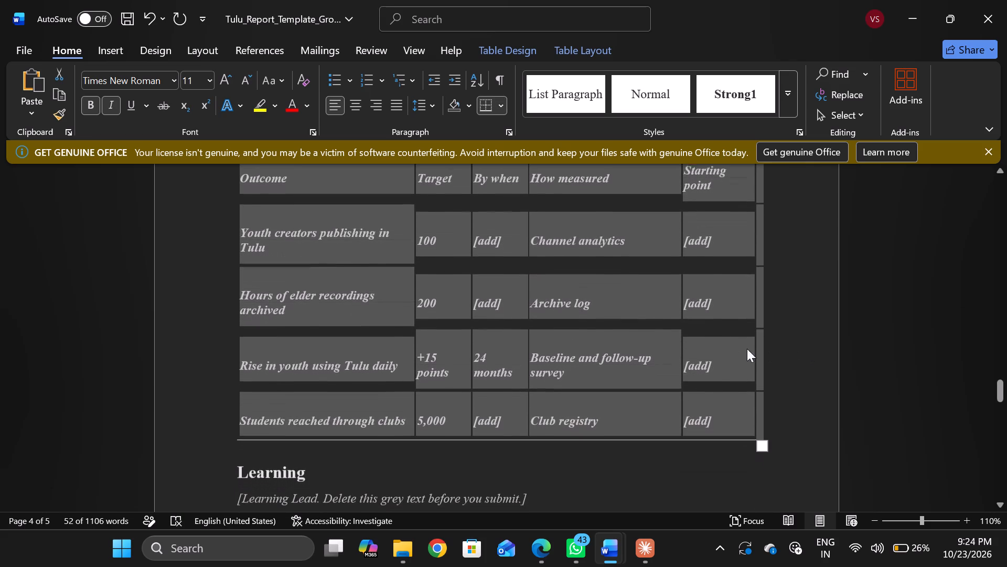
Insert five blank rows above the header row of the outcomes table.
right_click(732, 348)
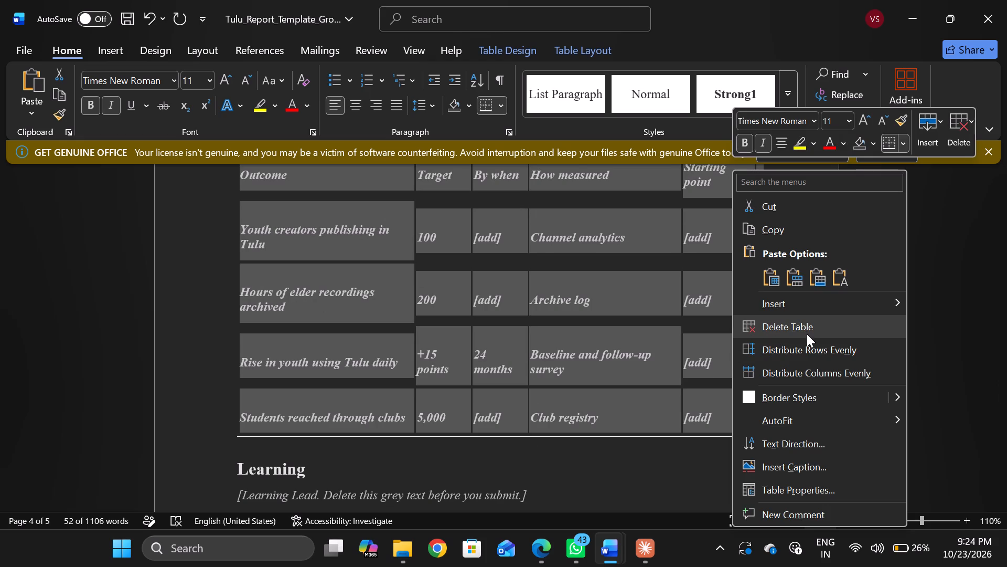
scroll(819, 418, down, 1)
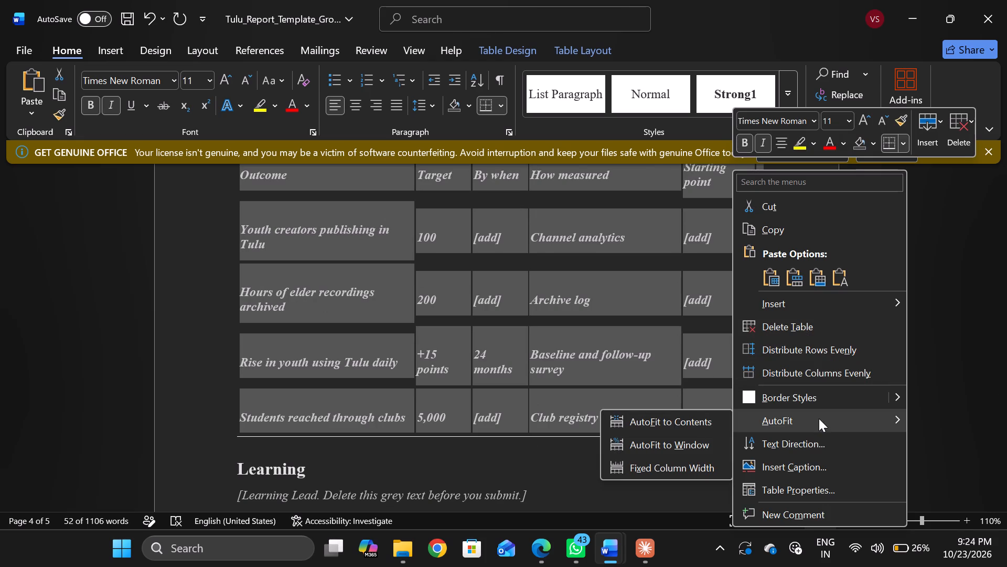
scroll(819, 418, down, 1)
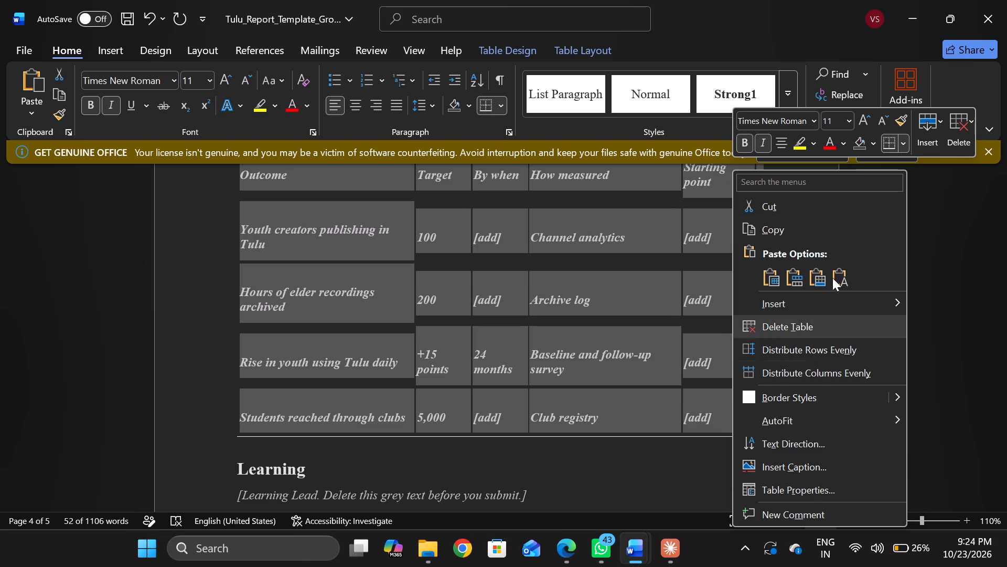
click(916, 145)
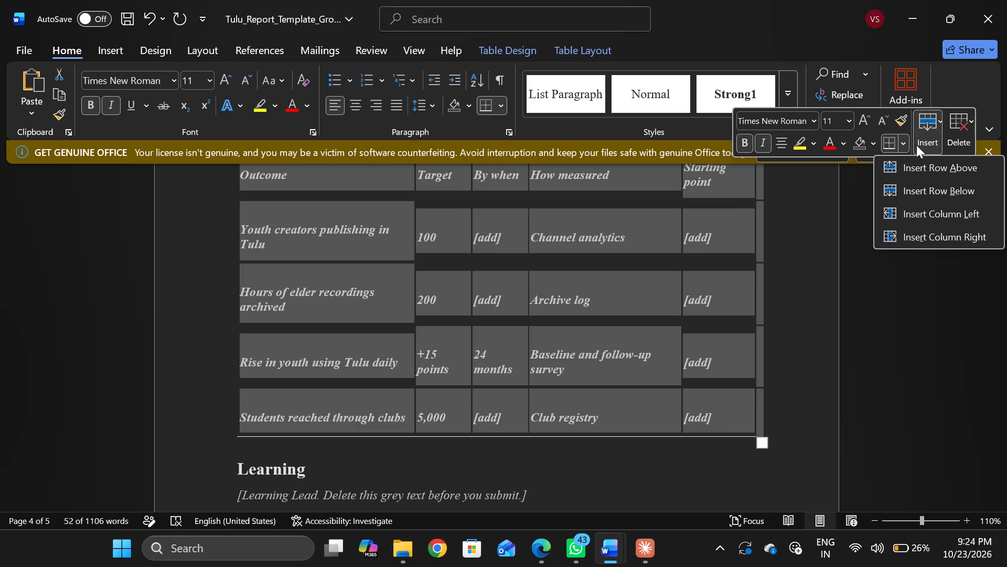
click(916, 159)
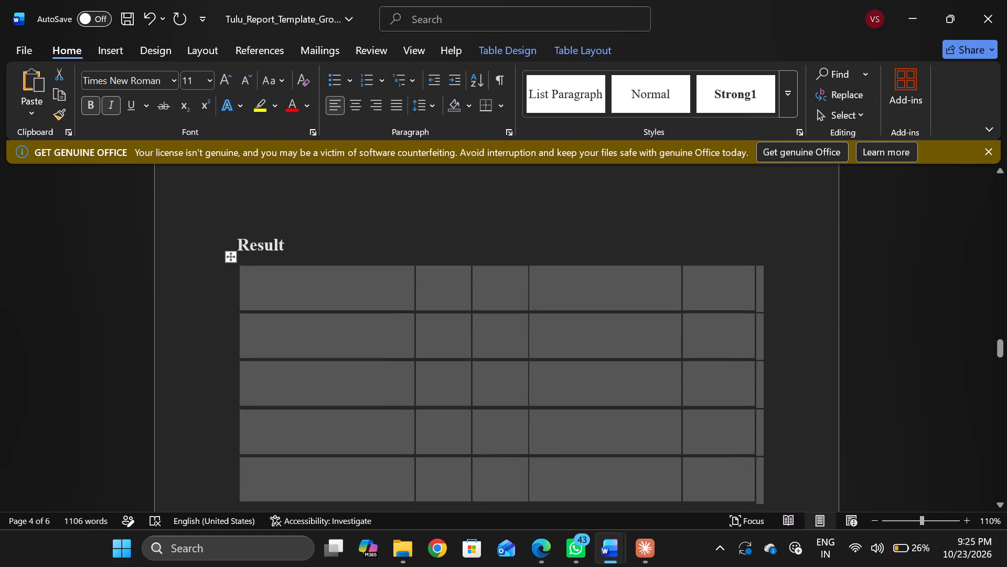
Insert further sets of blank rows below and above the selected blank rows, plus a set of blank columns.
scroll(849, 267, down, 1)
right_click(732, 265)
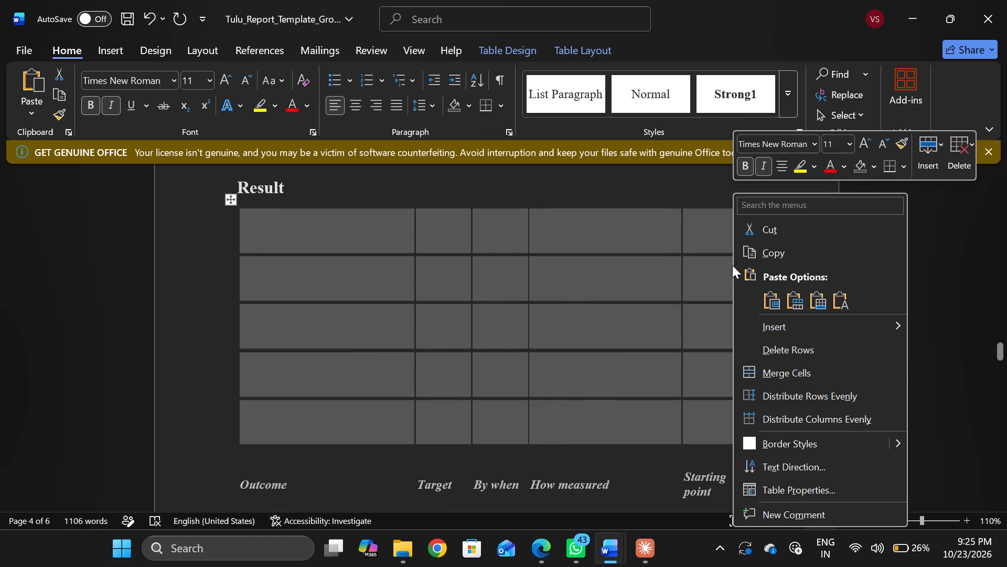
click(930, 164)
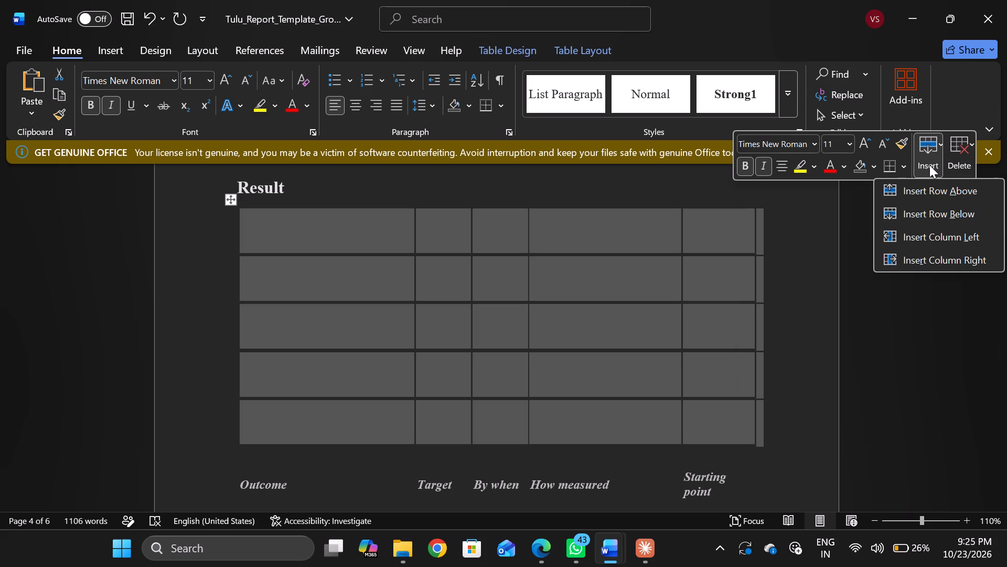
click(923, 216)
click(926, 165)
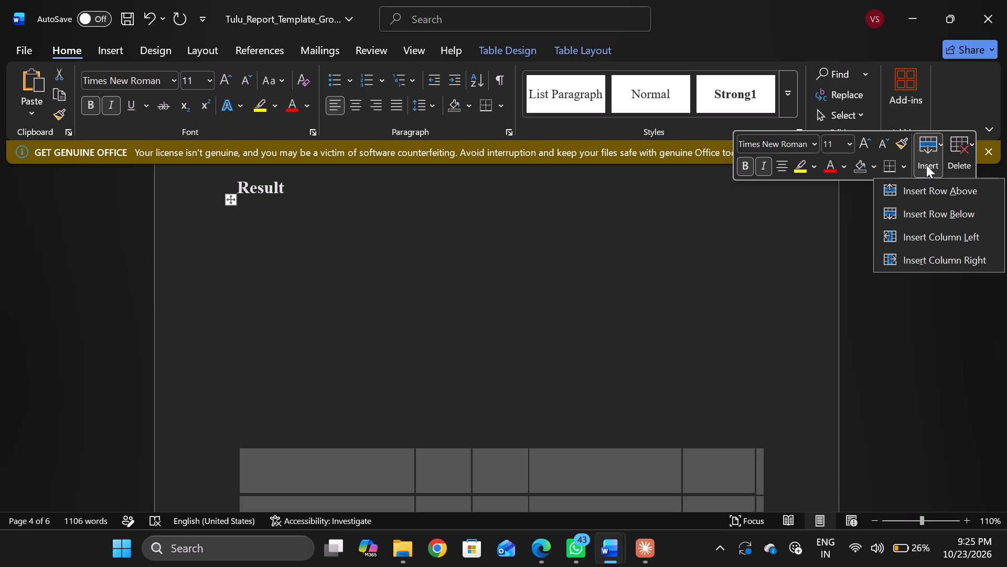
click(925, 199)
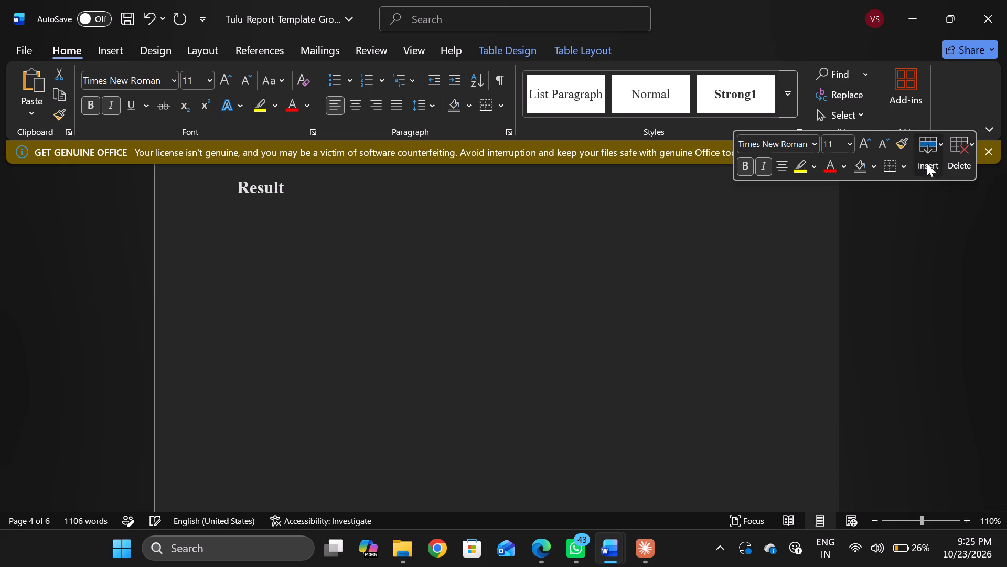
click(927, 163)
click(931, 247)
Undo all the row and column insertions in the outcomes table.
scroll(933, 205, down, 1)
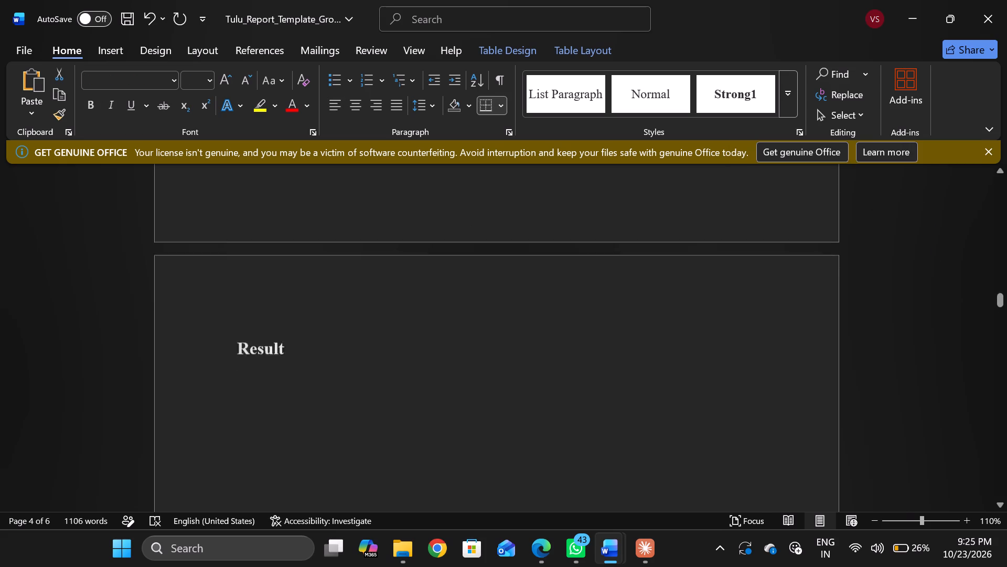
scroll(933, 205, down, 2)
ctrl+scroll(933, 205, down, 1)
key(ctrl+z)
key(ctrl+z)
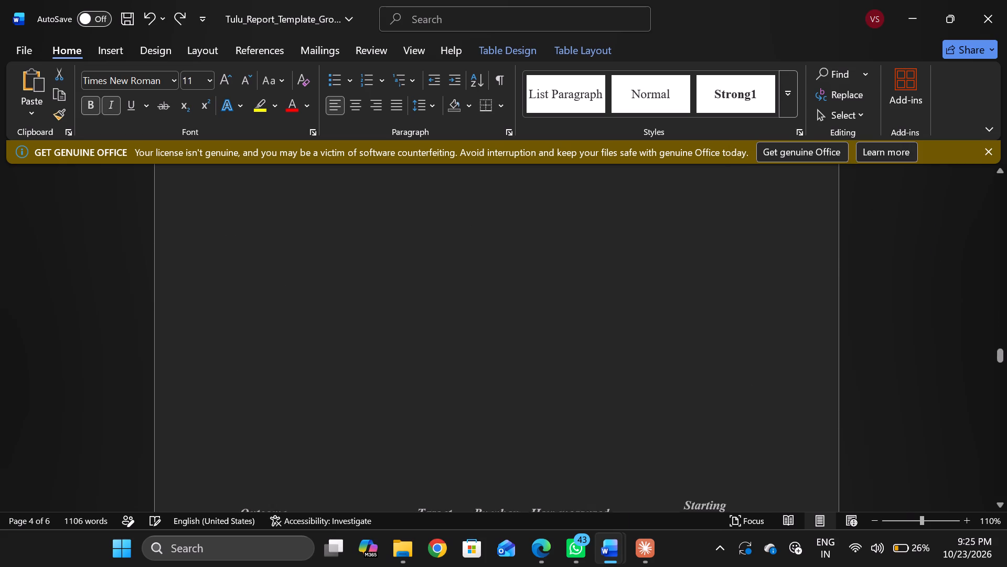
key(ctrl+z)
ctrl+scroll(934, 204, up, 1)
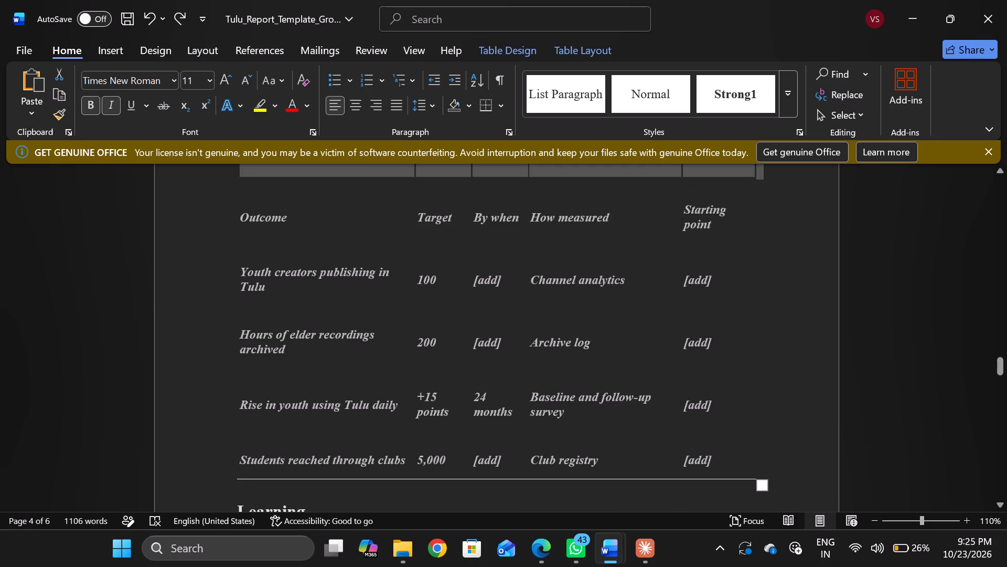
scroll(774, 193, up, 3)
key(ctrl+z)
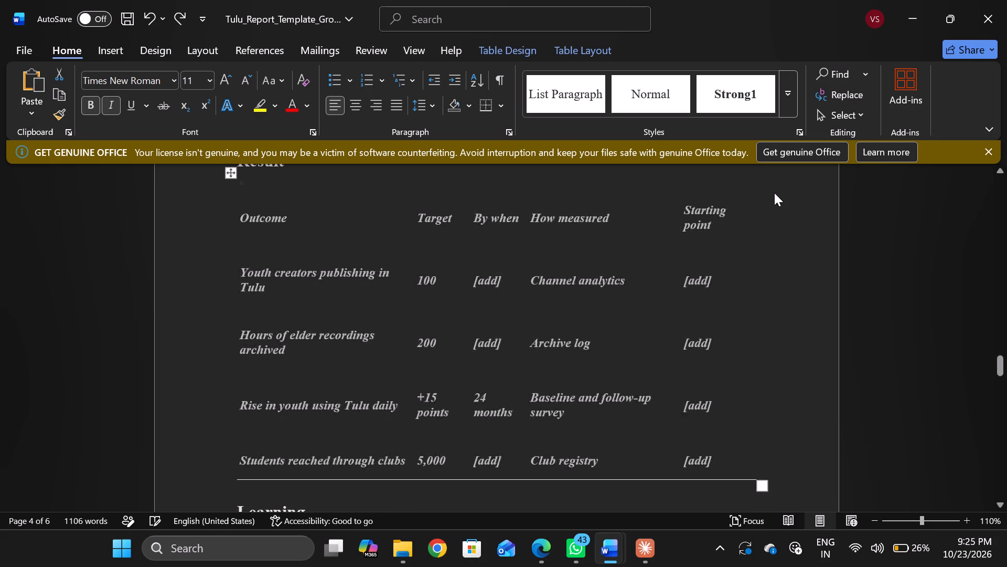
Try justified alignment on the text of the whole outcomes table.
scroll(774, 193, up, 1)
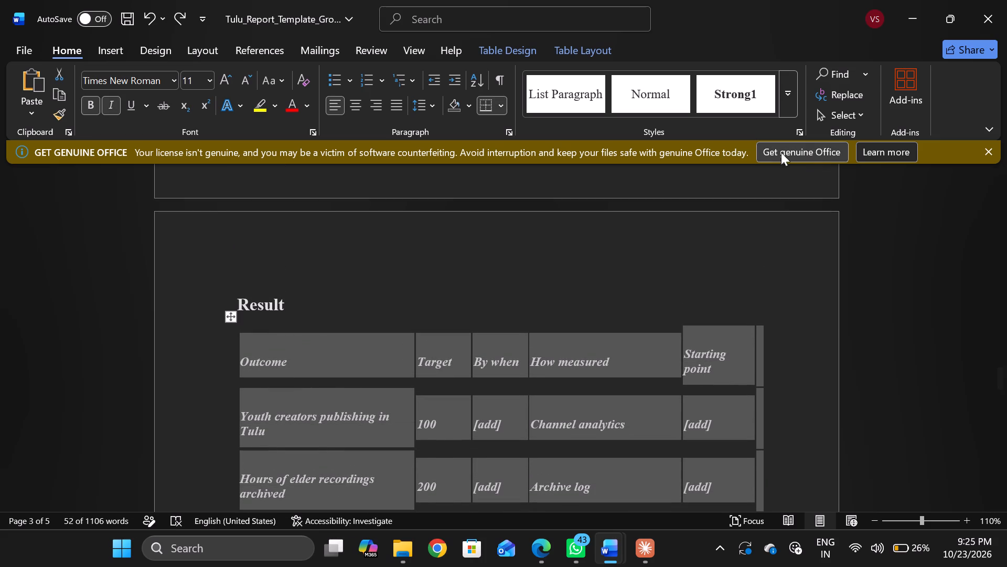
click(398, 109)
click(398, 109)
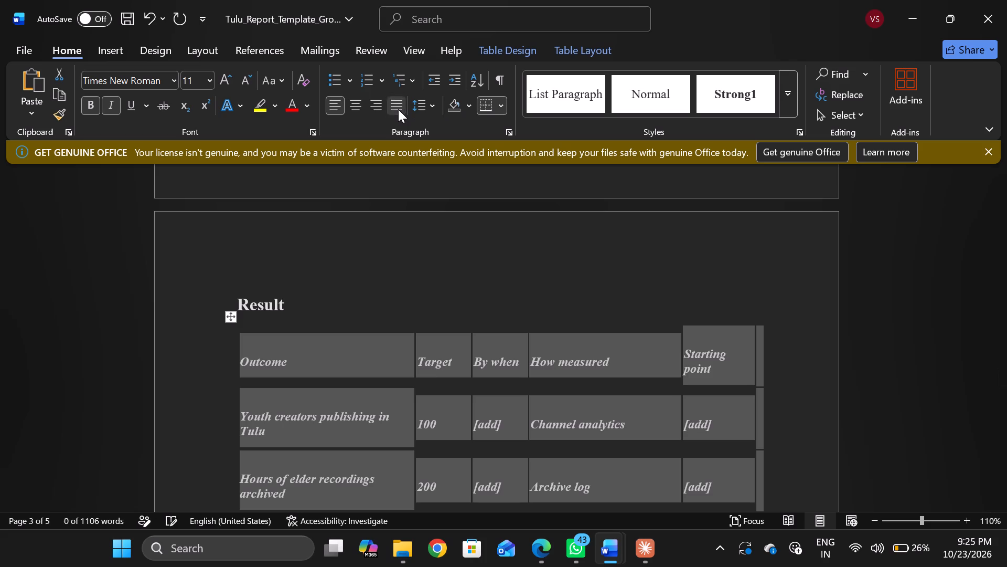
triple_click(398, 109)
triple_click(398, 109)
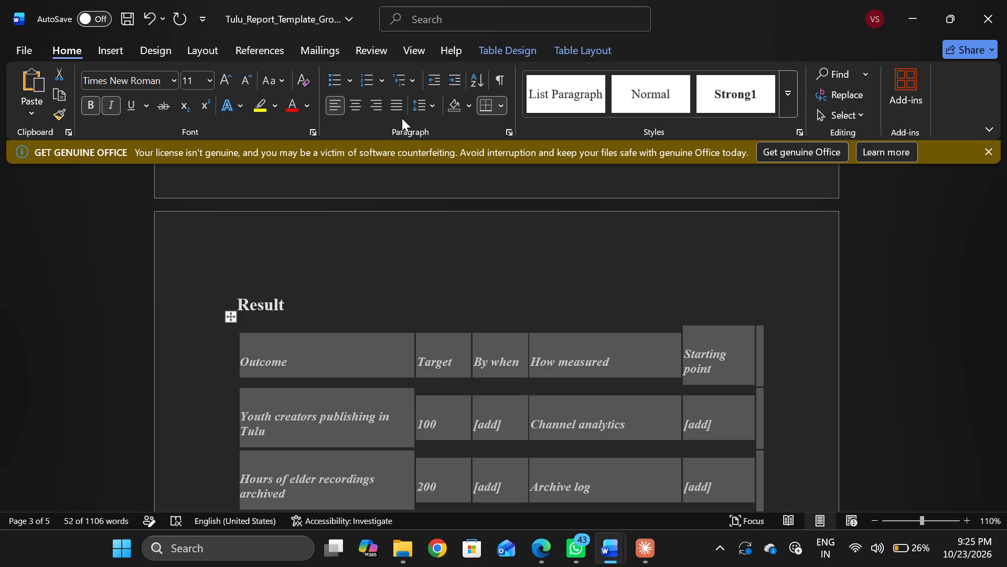
Insert a new table around the selected outcomes table in the Result section, using the Insert Table command.
click(98, 52)
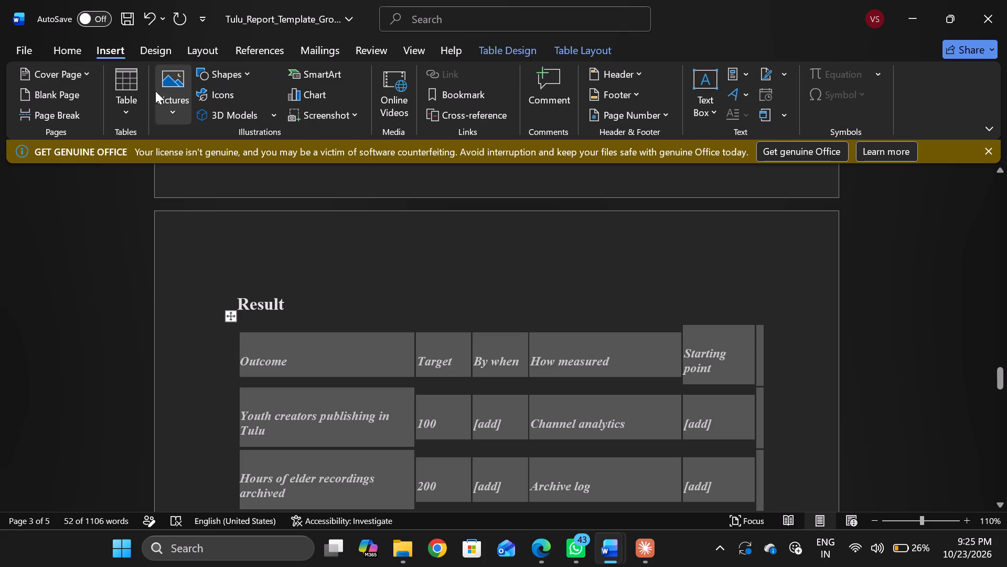
click(128, 93)
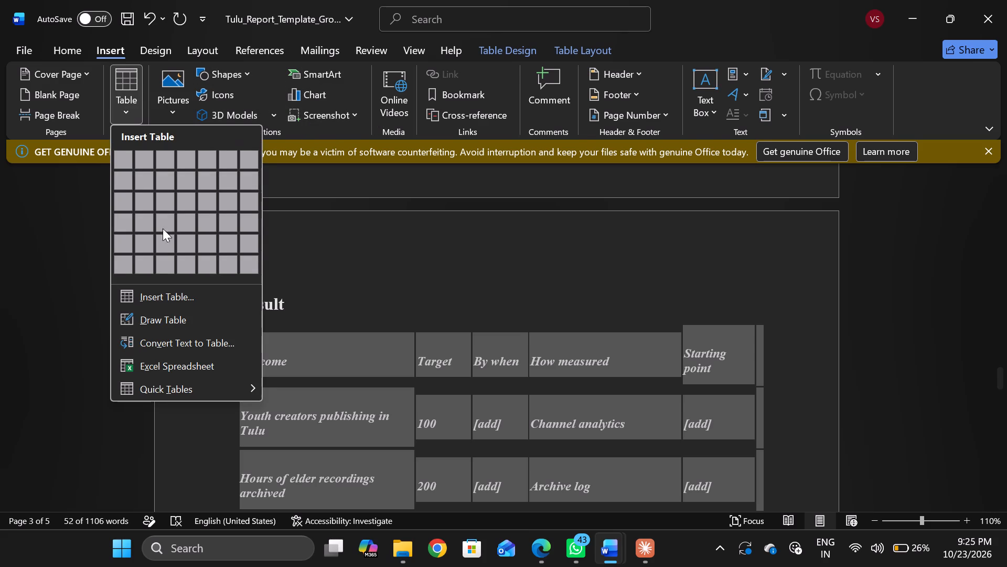
click(166, 299)
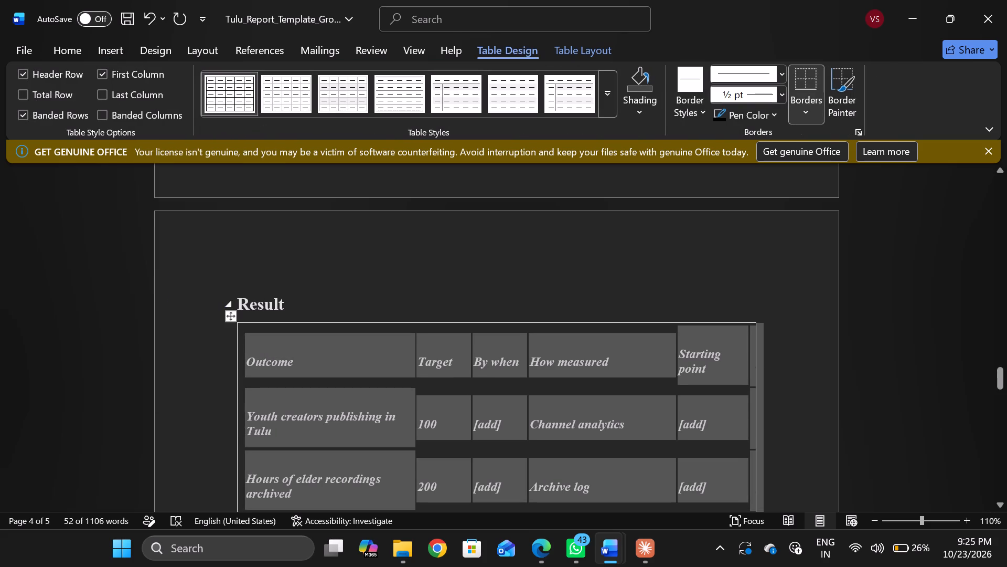
scroll(345, 310, down, 2)
scroll(345, 310, up, 1)
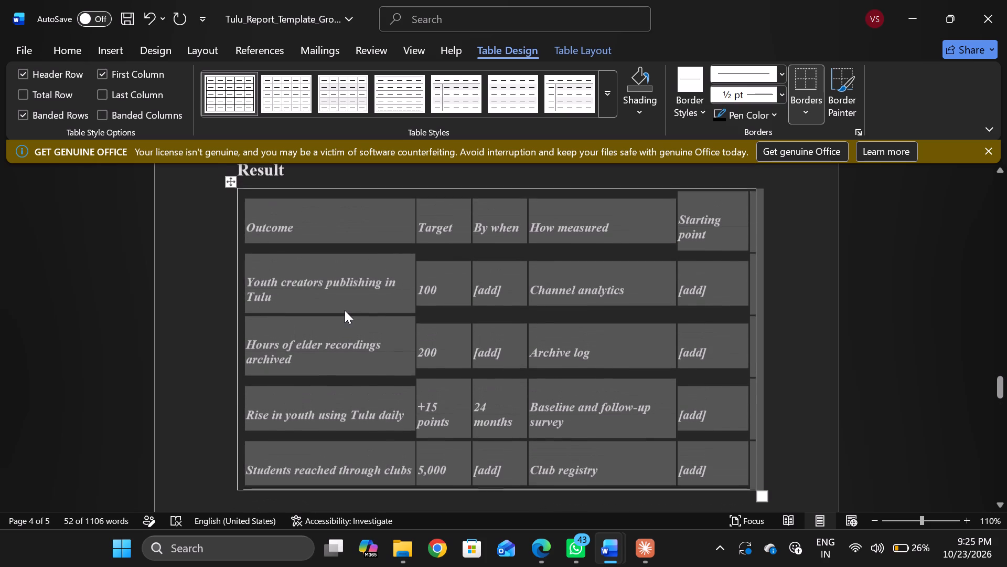
scroll(345, 310, up, 1)
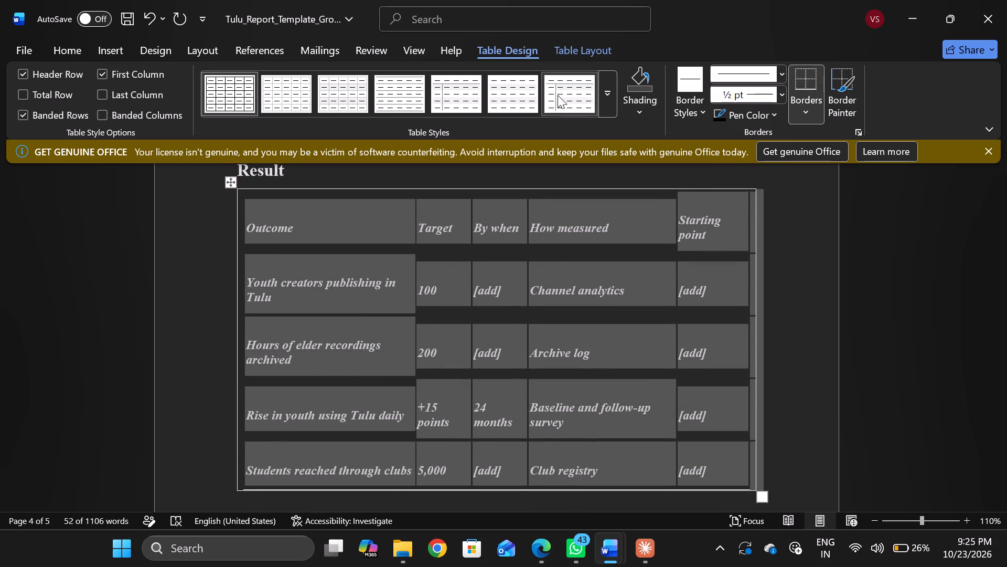
Apply the plain grid table style to the Result table and turn on Last Column, Total Row and Banded Columns.
click(227, 97)
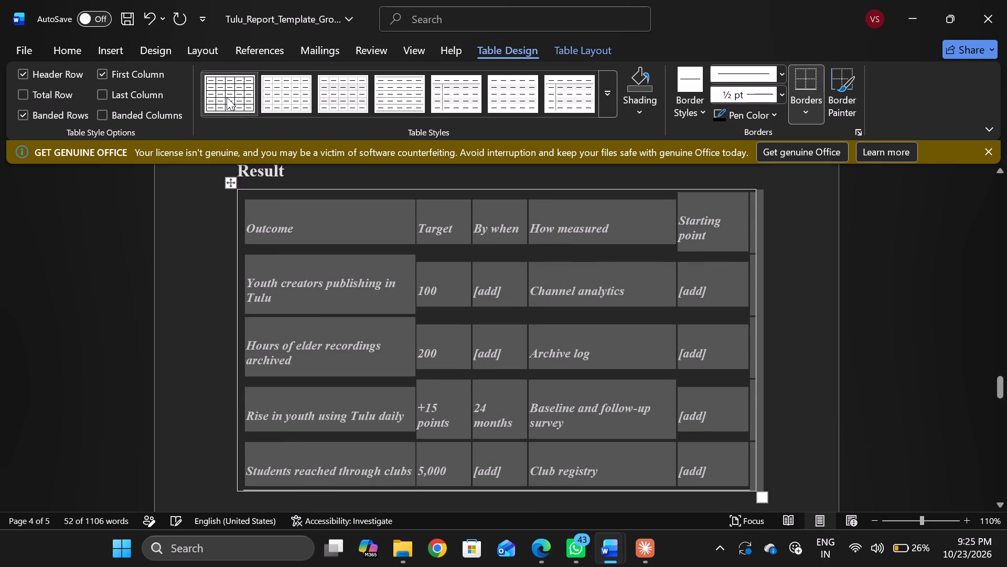
click(227, 97)
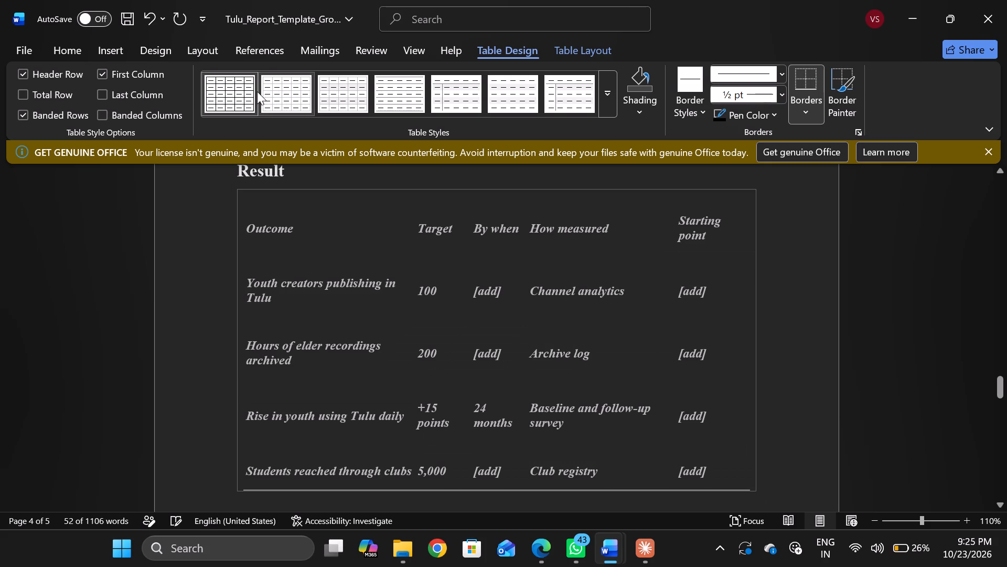
drag(201, 93, 219, 89)
click(136, 93)
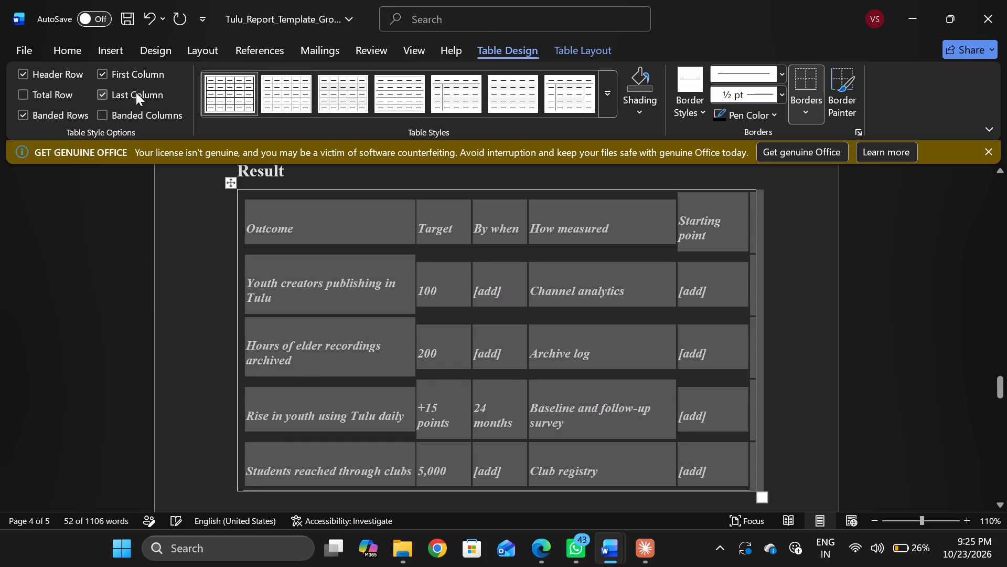
click(35, 92)
click(108, 116)
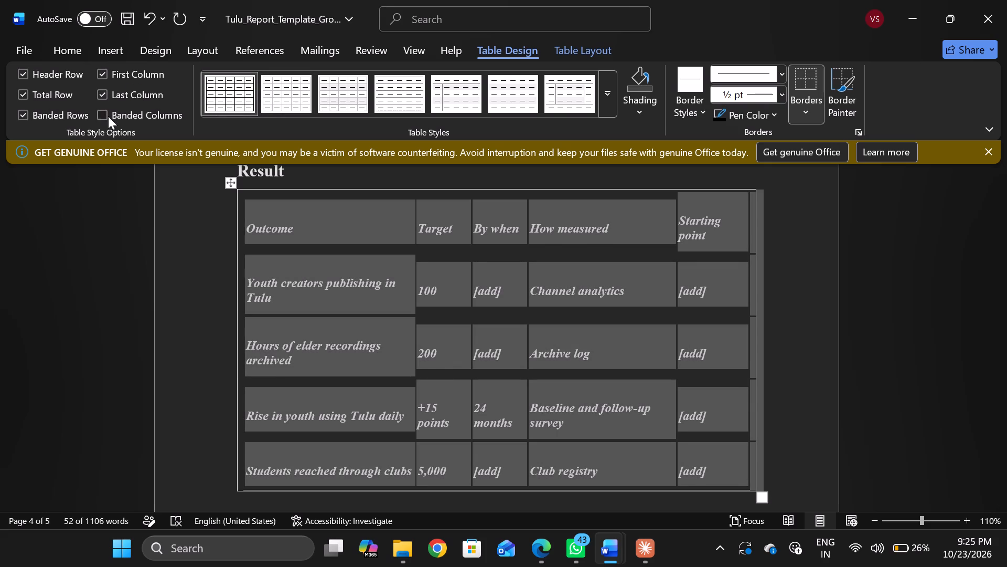
click(220, 101)
click(305, 91)
click(235, 91)
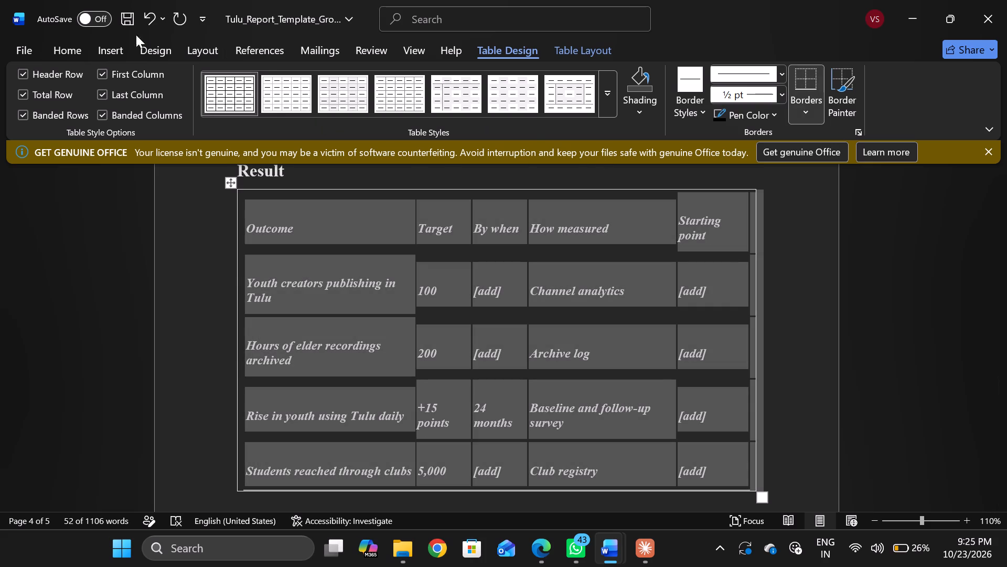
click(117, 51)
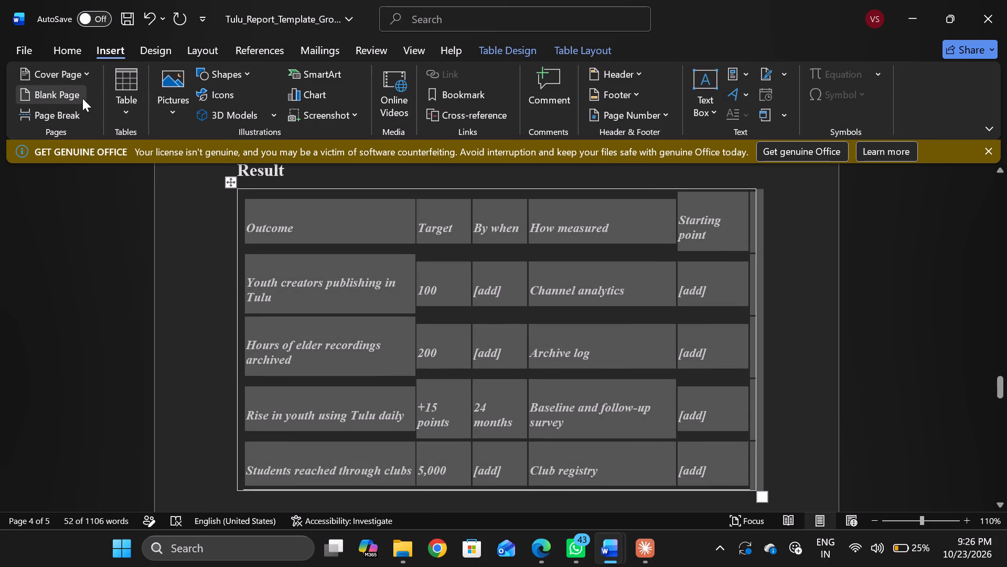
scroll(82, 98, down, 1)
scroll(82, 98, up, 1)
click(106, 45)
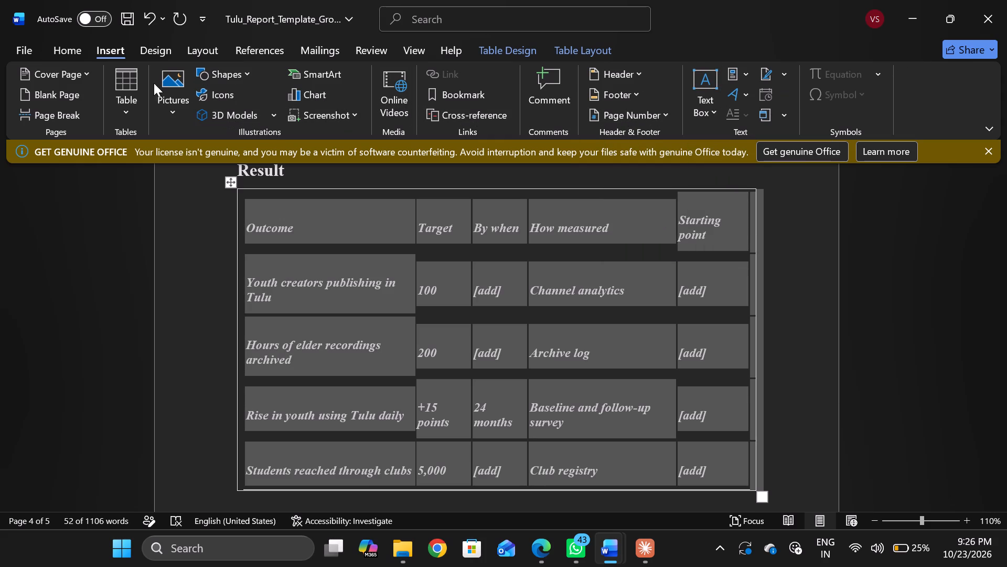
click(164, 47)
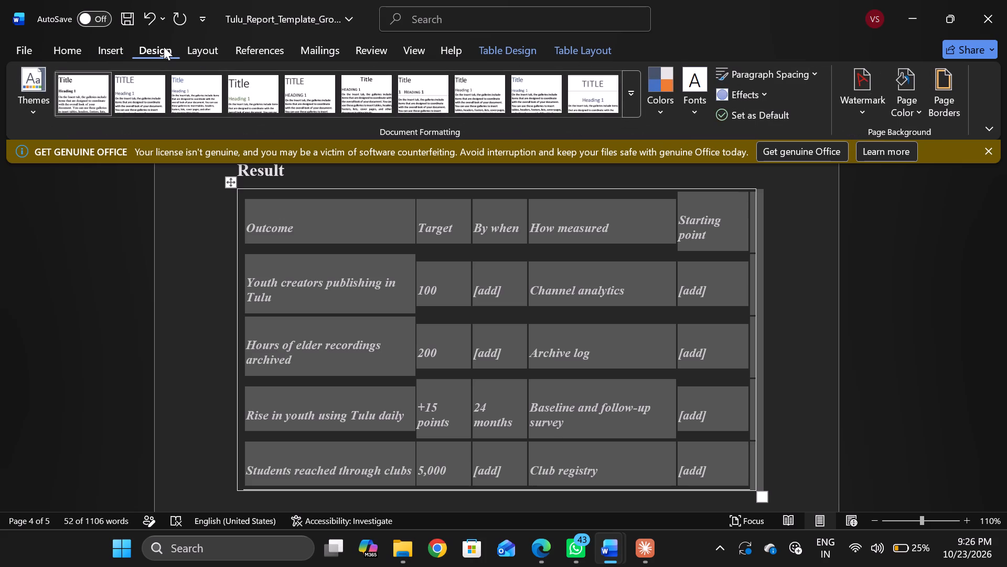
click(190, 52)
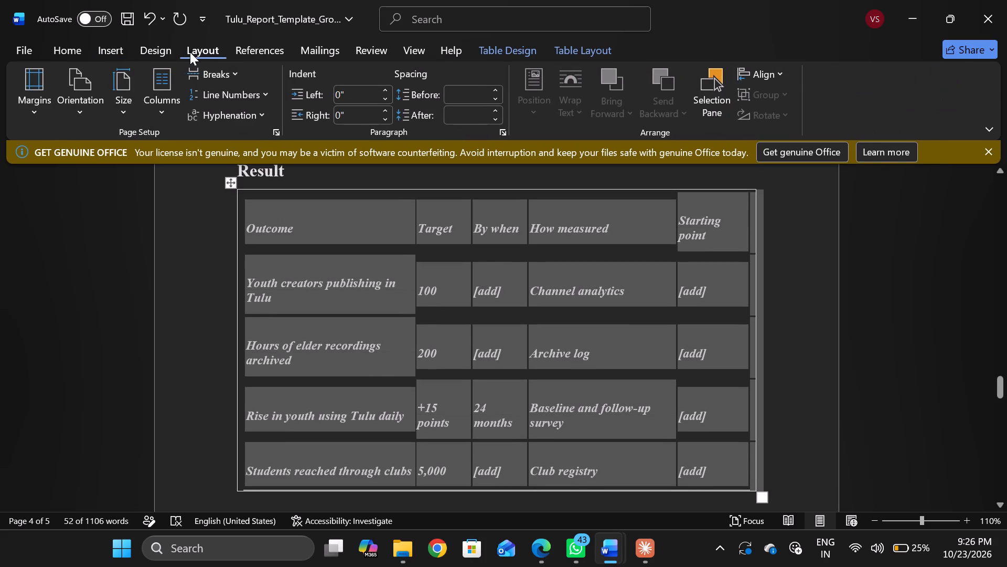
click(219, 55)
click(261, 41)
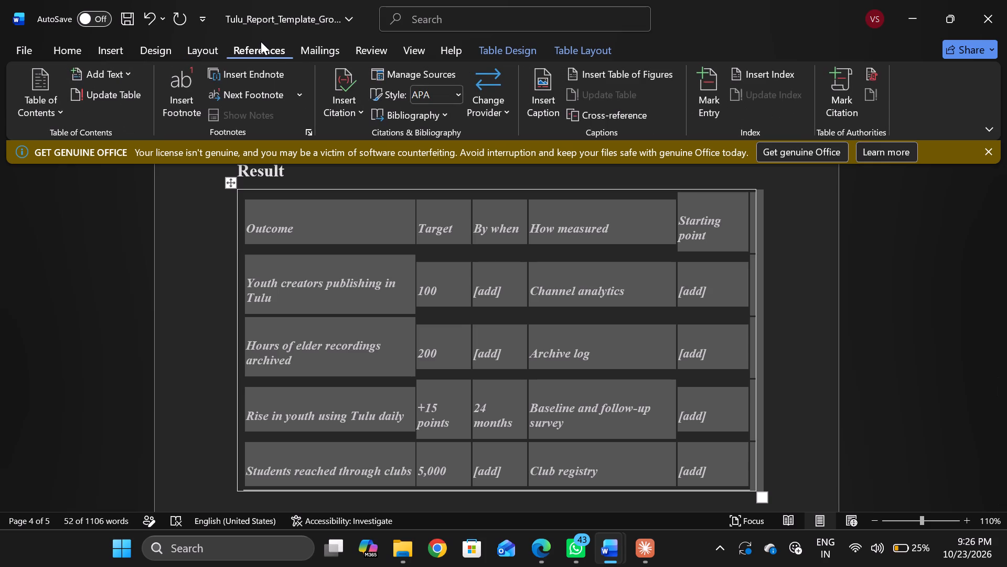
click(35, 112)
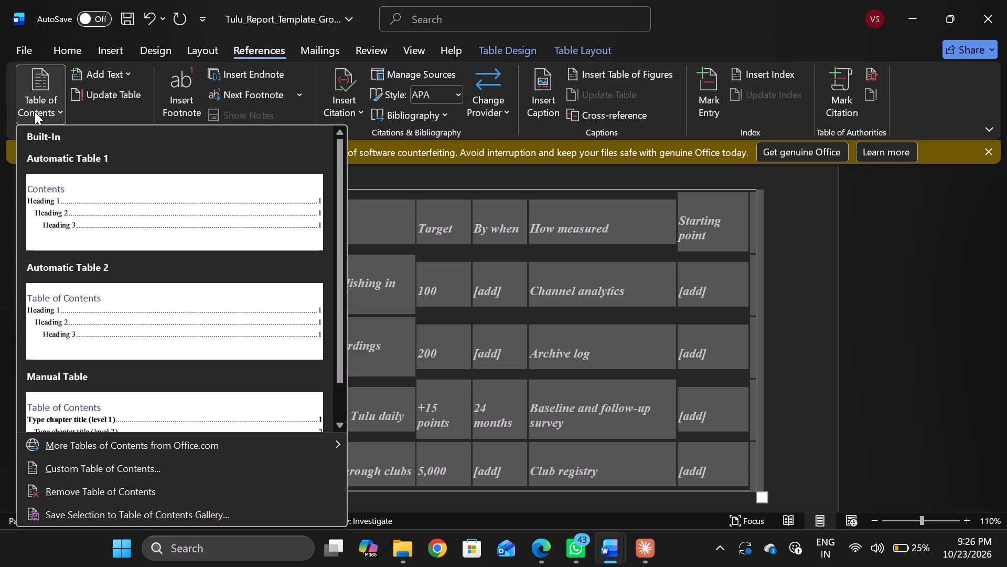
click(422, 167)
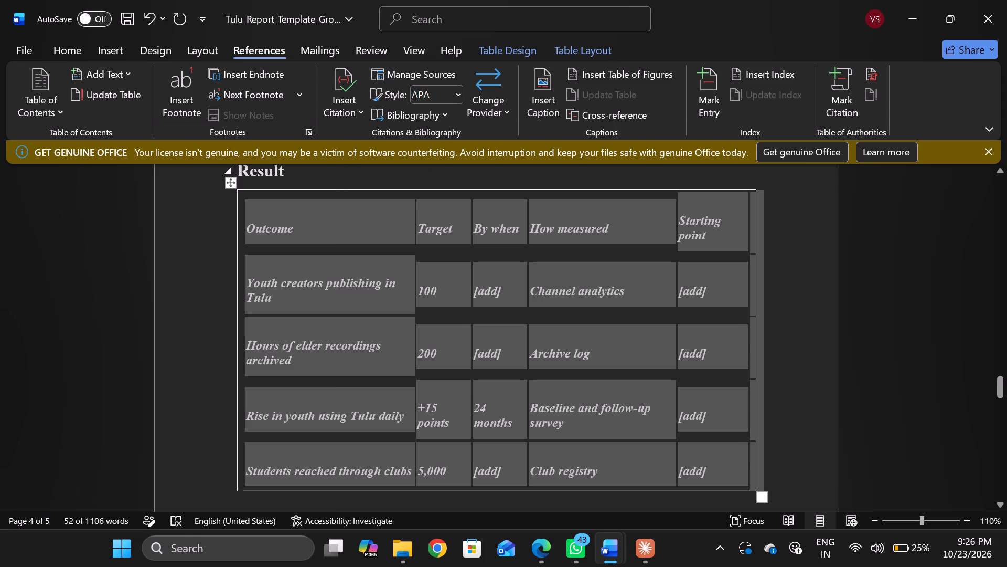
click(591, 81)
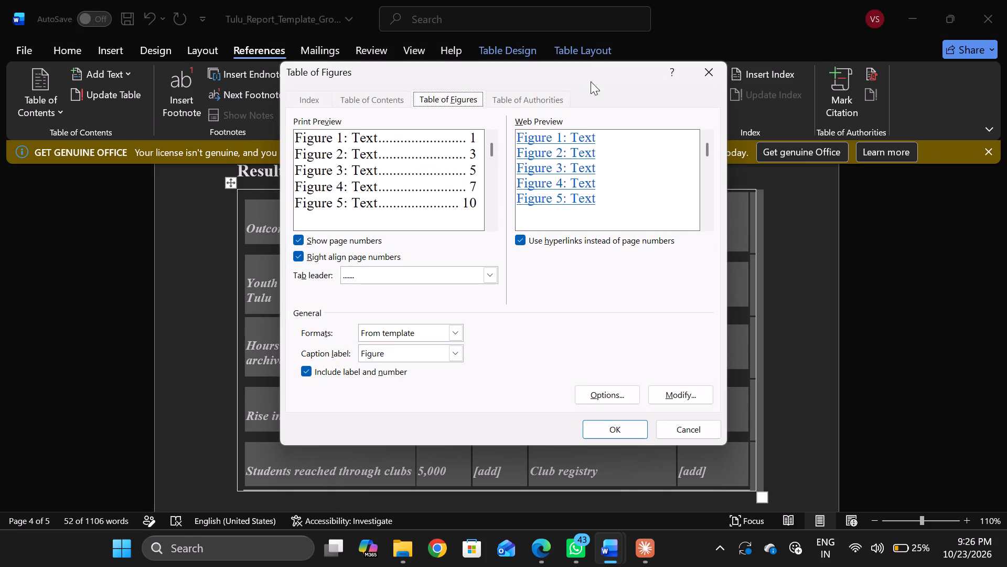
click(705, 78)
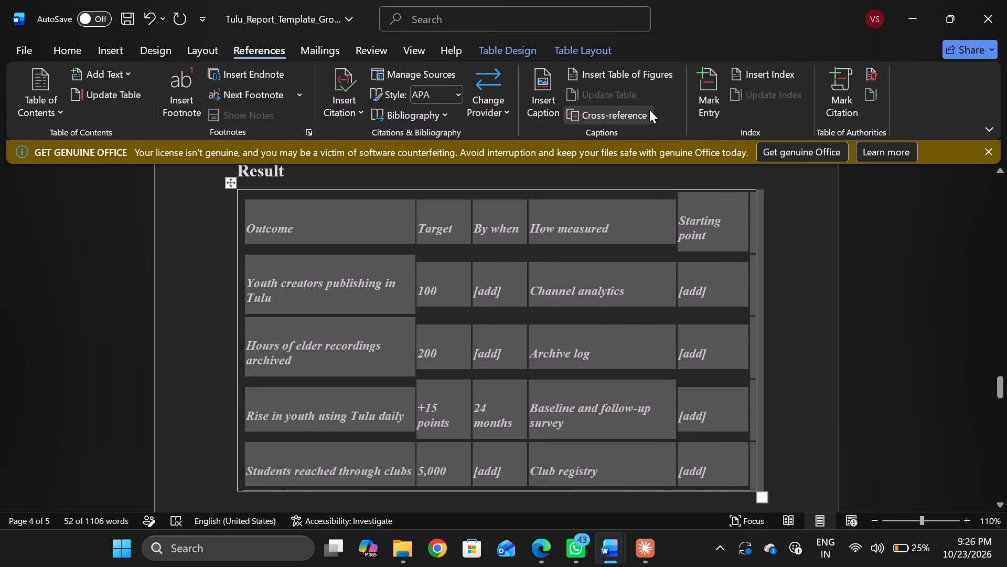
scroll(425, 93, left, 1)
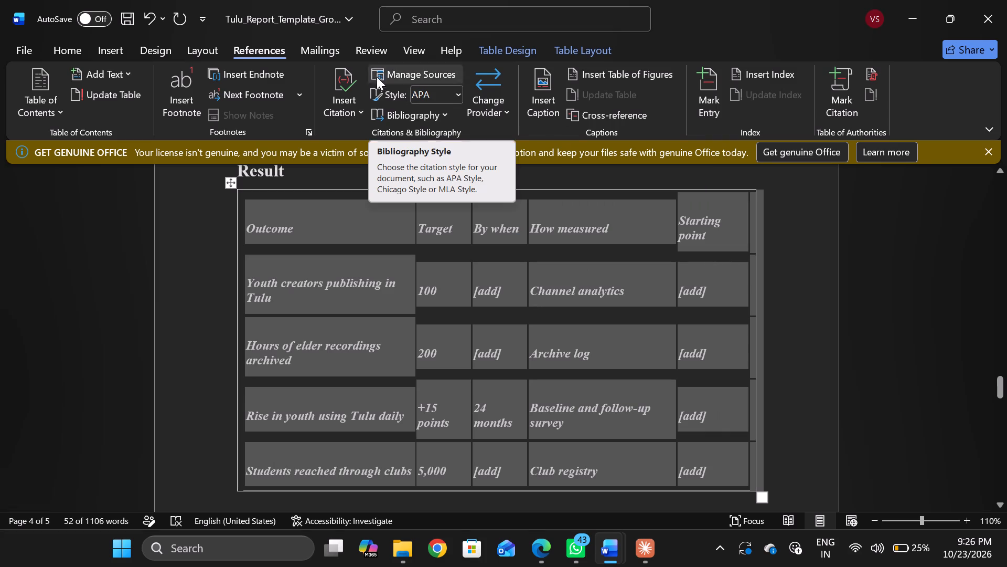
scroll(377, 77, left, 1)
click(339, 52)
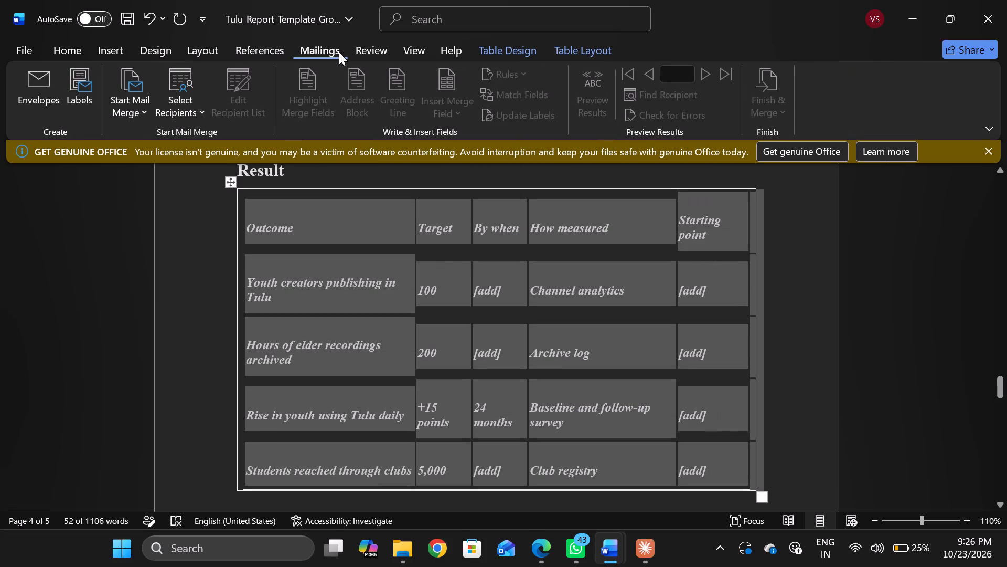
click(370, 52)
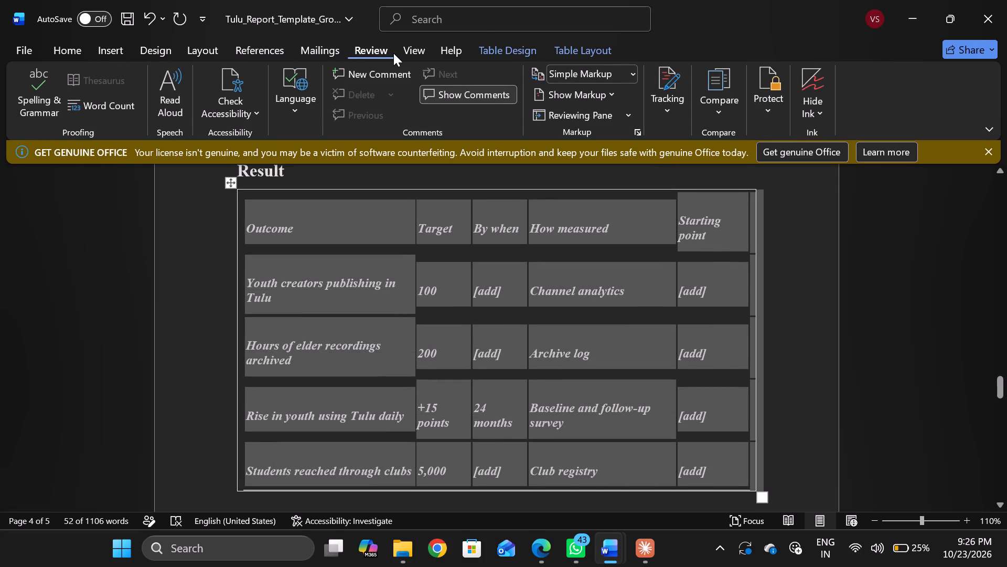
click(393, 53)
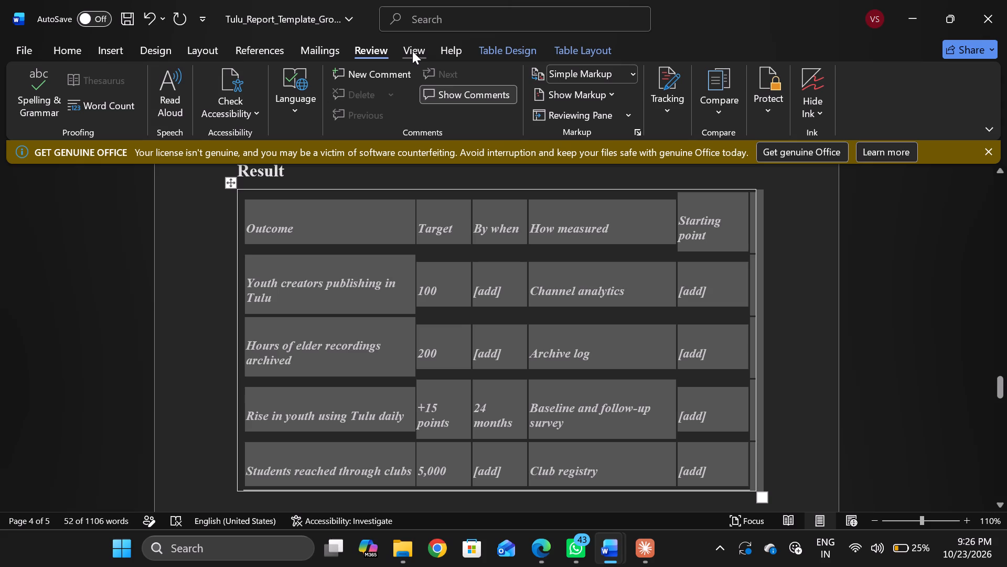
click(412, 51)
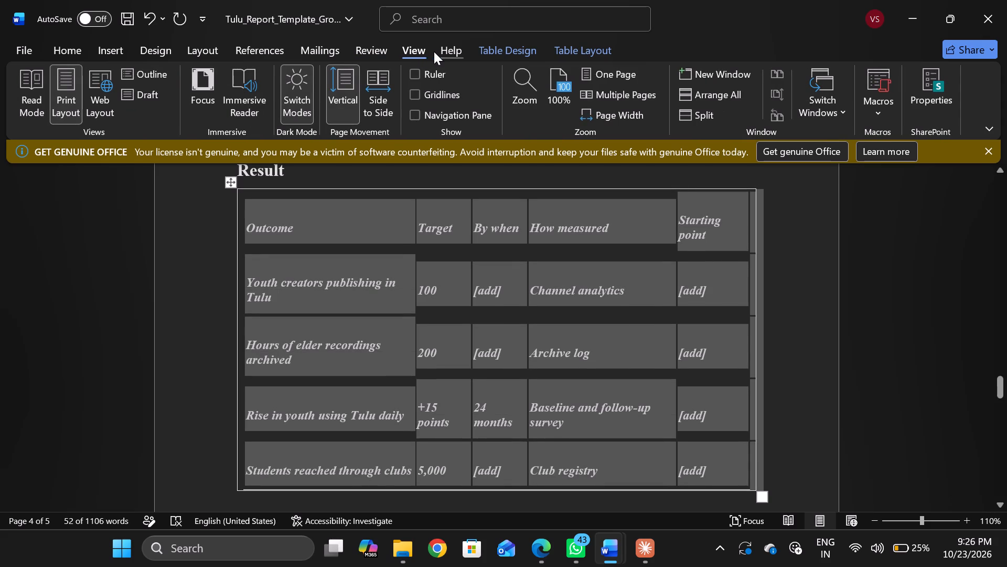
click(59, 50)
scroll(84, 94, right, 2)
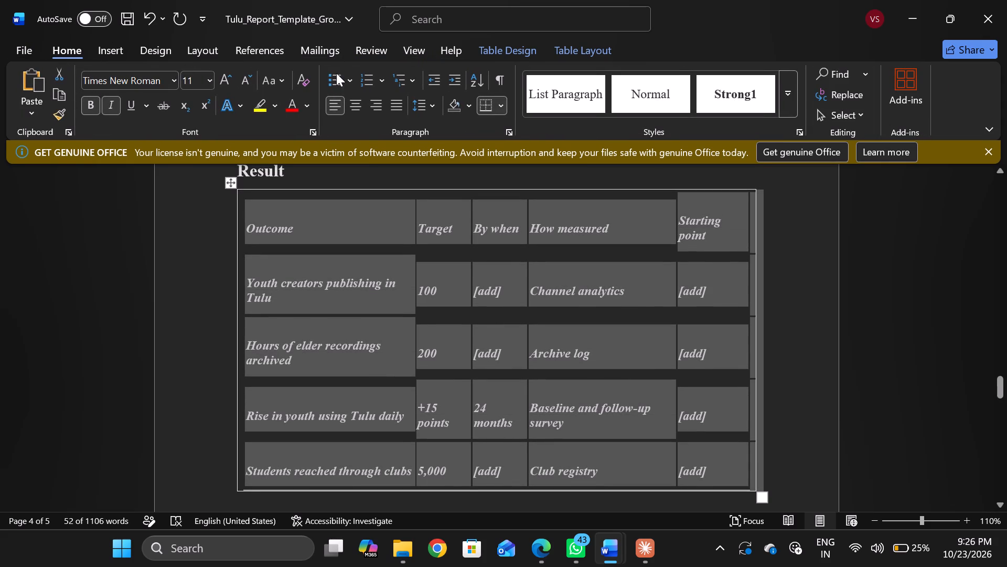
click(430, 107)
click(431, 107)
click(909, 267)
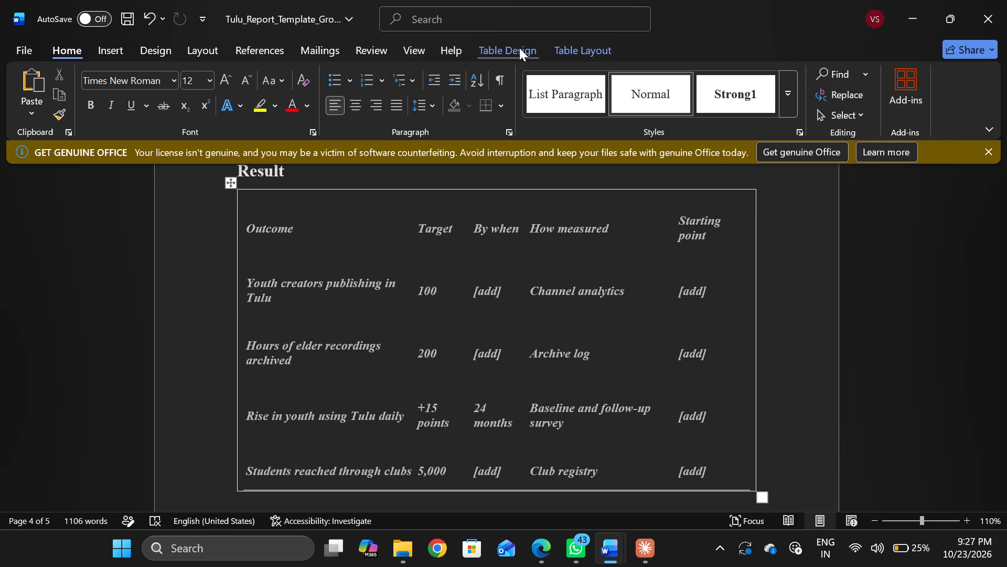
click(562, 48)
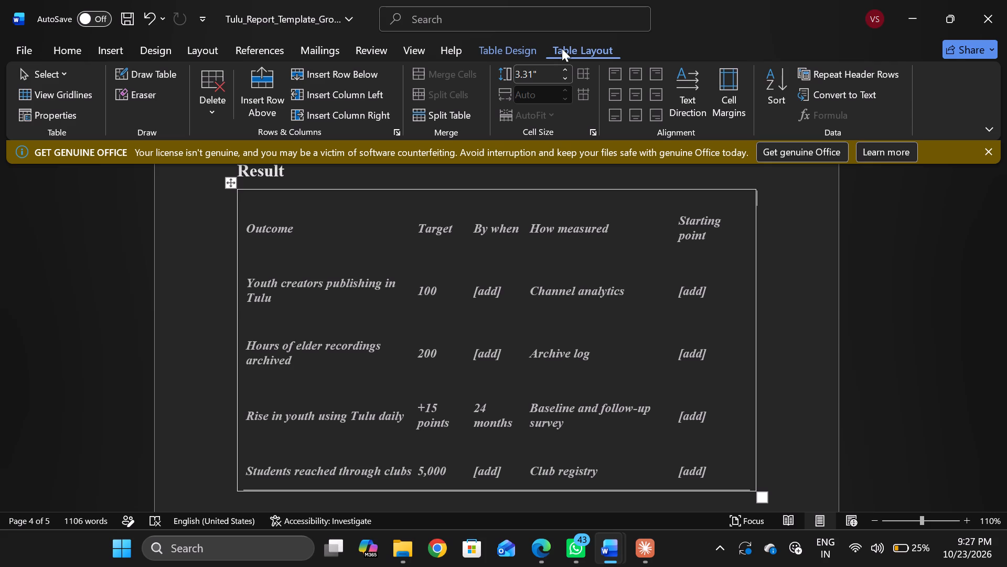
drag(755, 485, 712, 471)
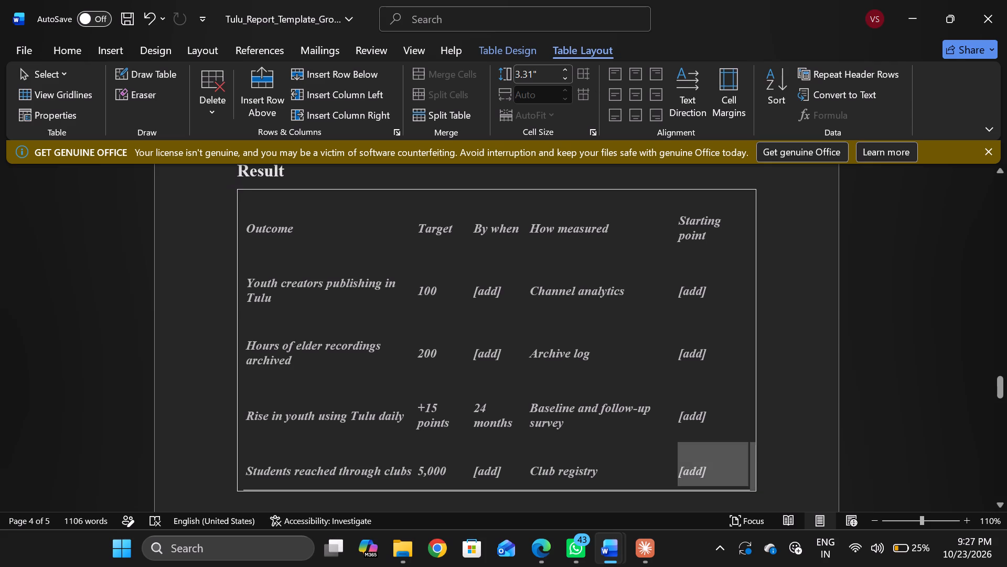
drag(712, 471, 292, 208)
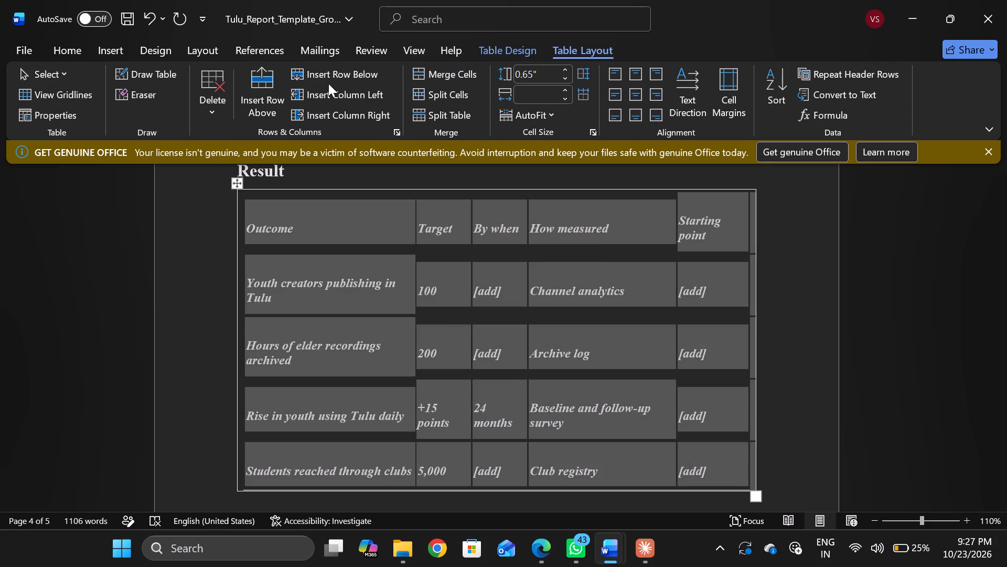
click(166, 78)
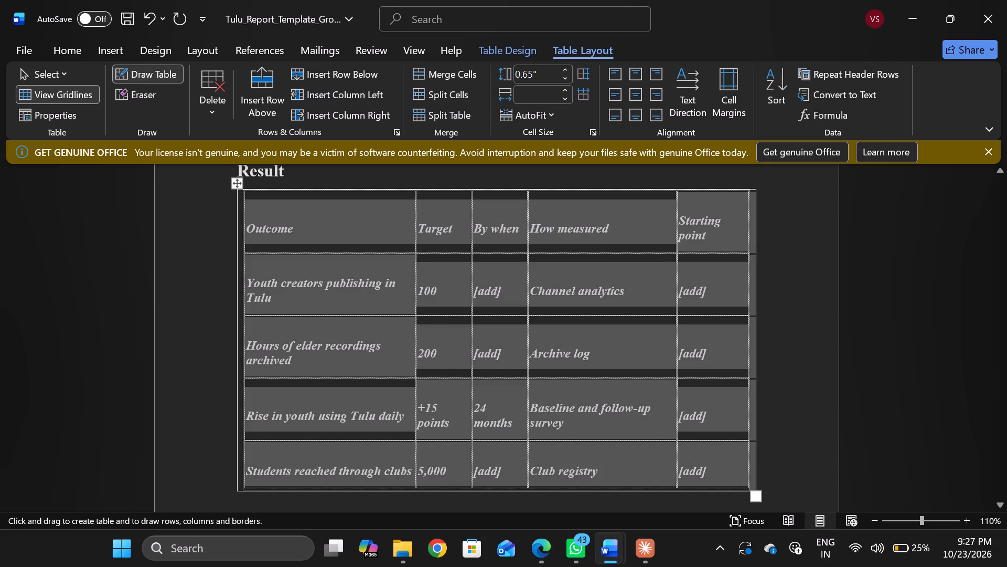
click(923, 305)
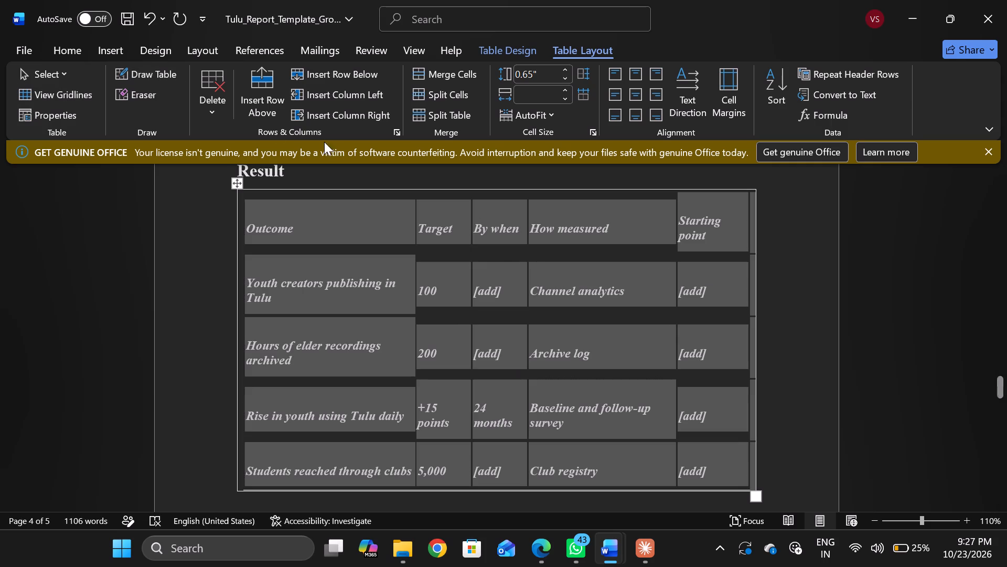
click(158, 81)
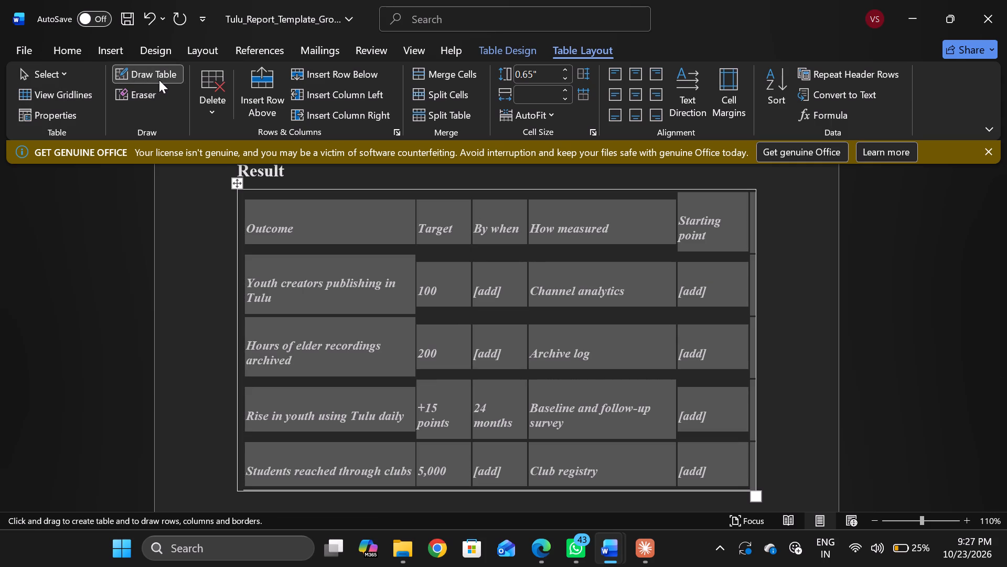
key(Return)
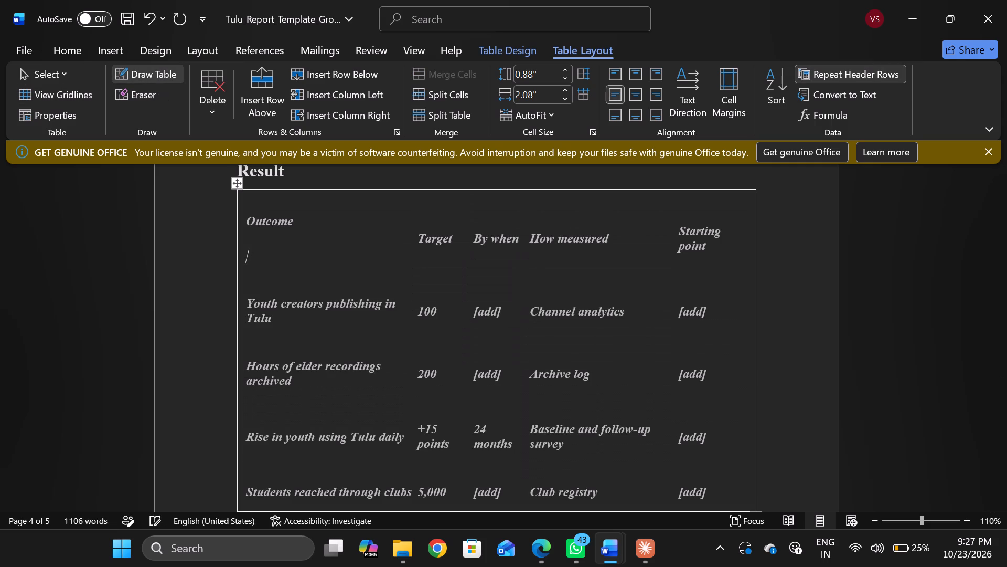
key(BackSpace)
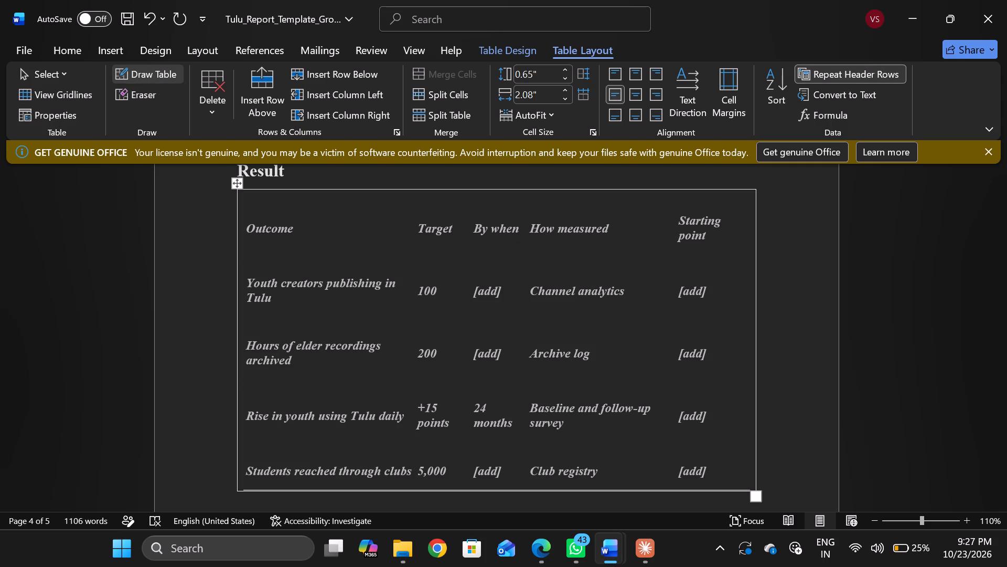
Show the gridlines of the outcomes table in the Result section, with the Draw Table tool.
click(127, 77)
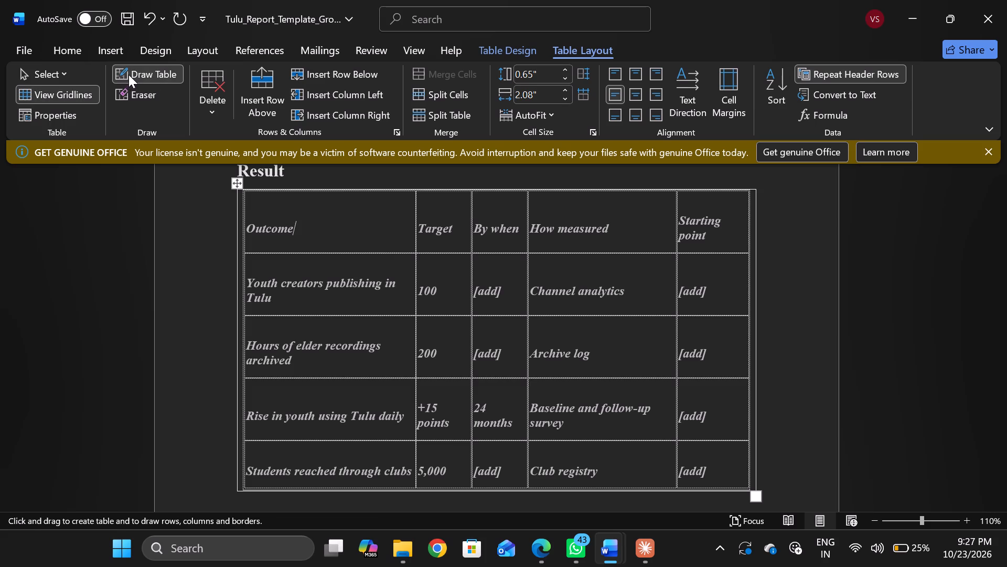
click(85, 95)
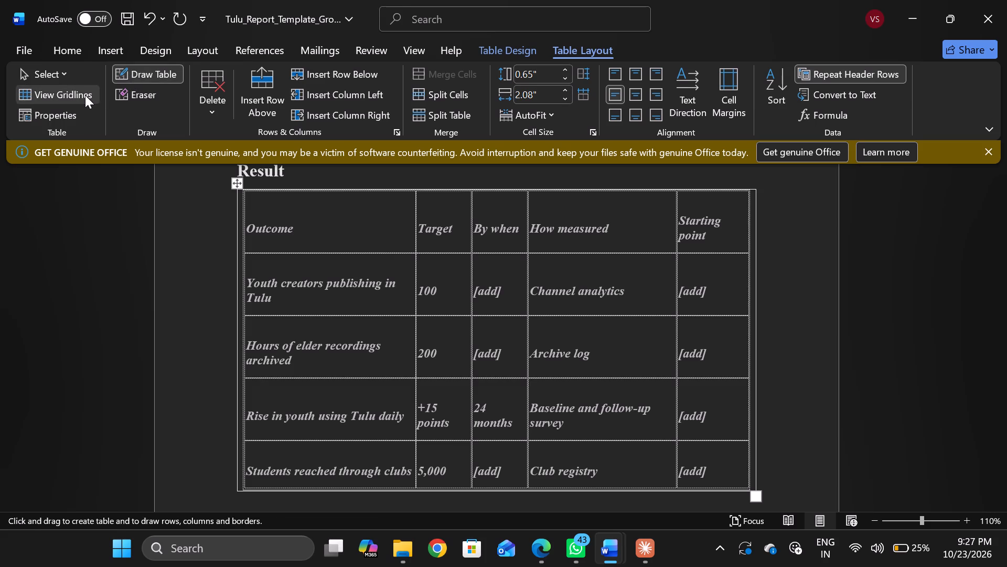
click(85, 95)
click(126, 79)
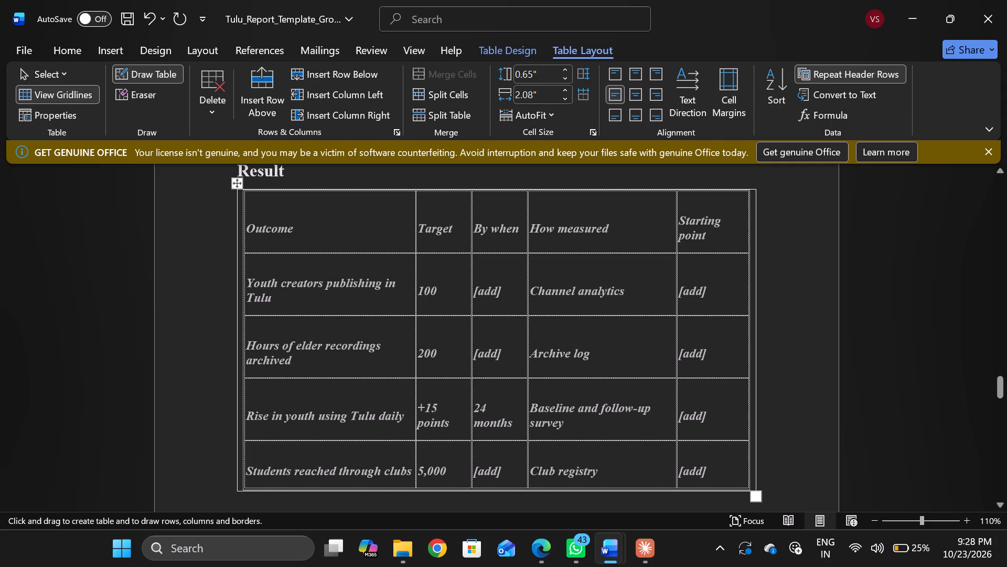
Replace the By when placeholder for "Youth creators publishing in Tulu" with "5 months".
click(456, 307)
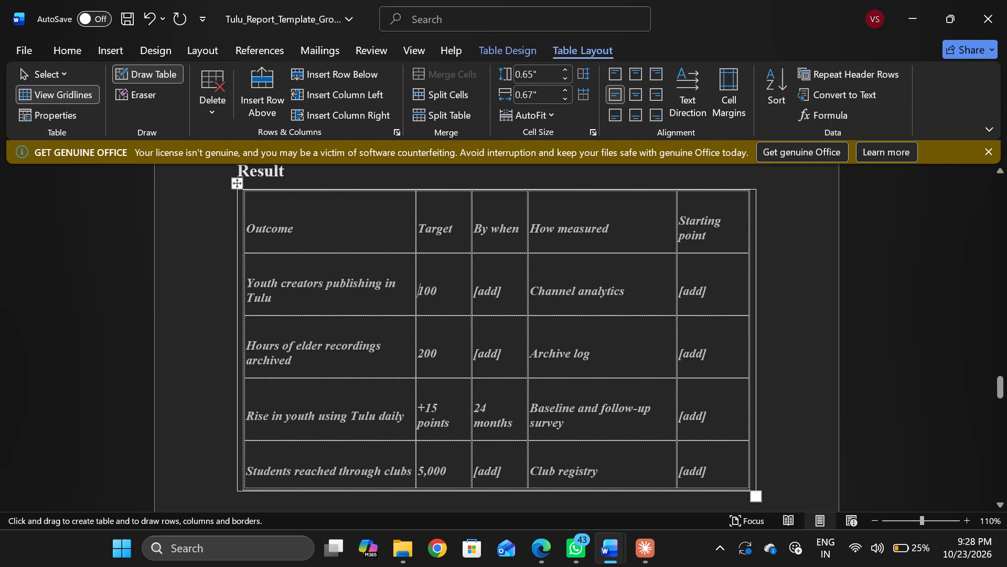
click(513, 308)
click(513, 308)
click(513, 308)
key(Right)
key(Right)
key(Right)
key(Right)
key(Right)
key(BackSpace)
key(BackSpace)
key(BackSpace)
key(BackSpace)
key(BackSpace)
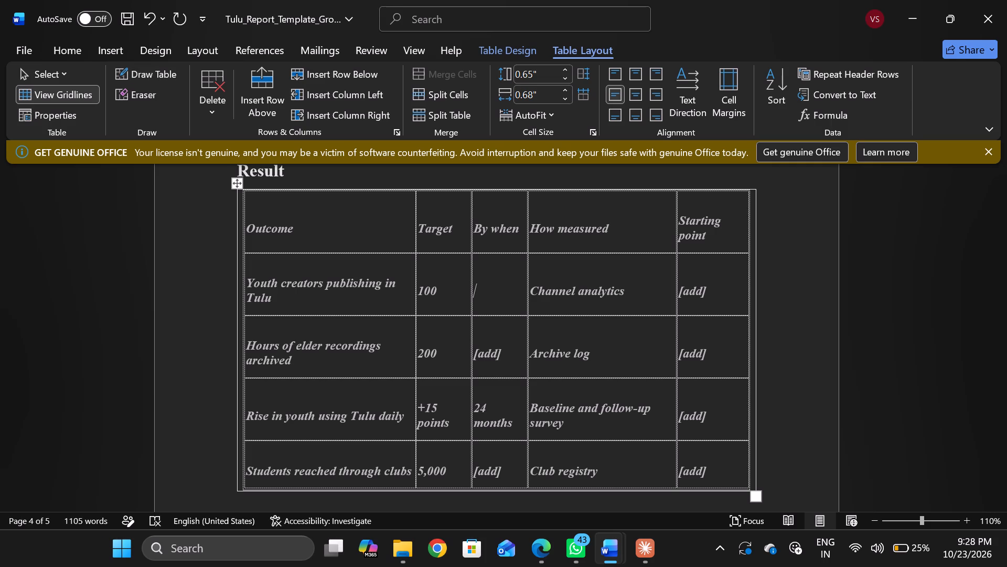
text(5)
key(space)
text(monts)
key(BackSpace)
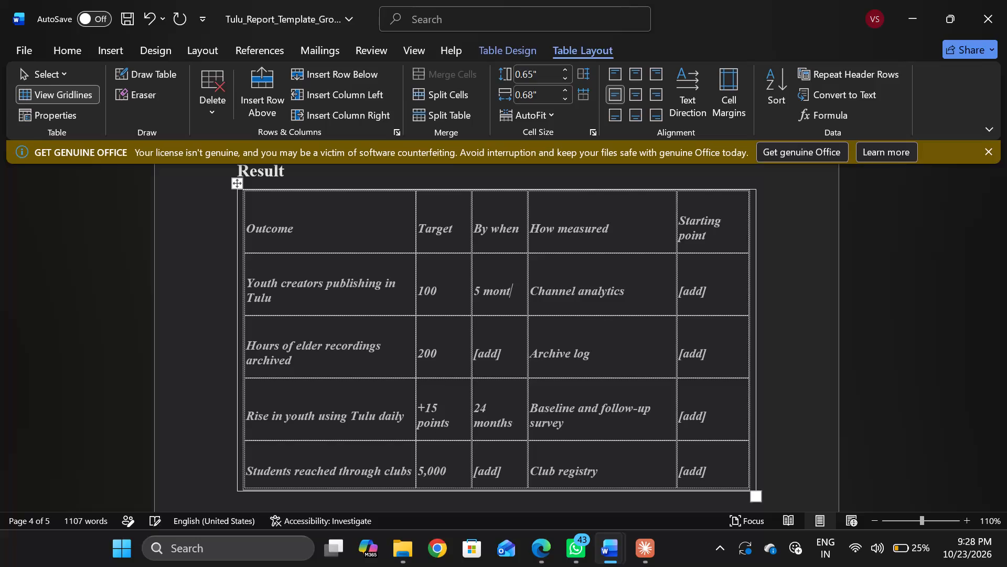
text(hs)
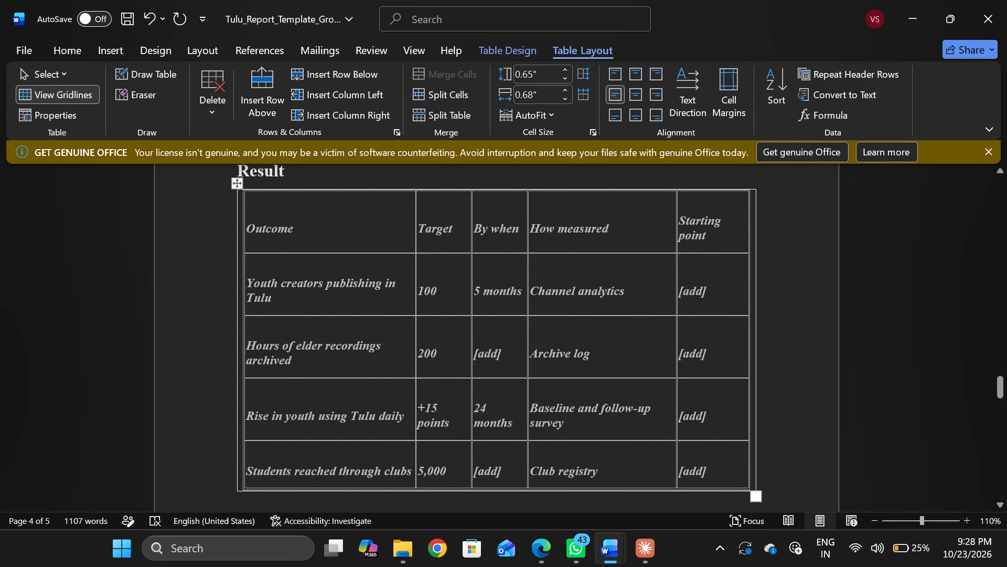
Replace the By when placeholder for "Hours of elder recordings archived" with "12 months".
drag(512, 358, 473, 355)
key(BackSpace)
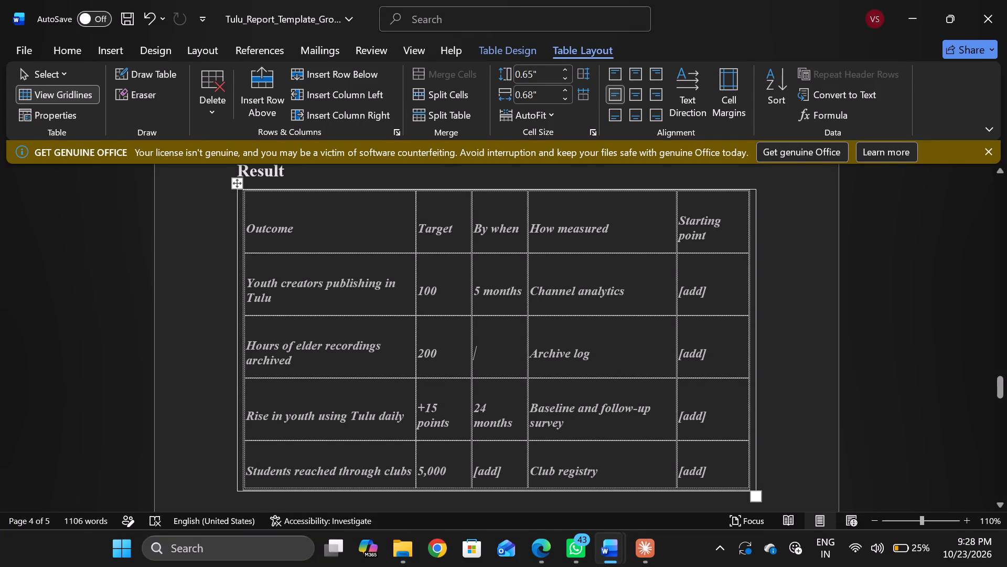
key(2)
key(BackSpace)
text(12)
key(space)
text(months)
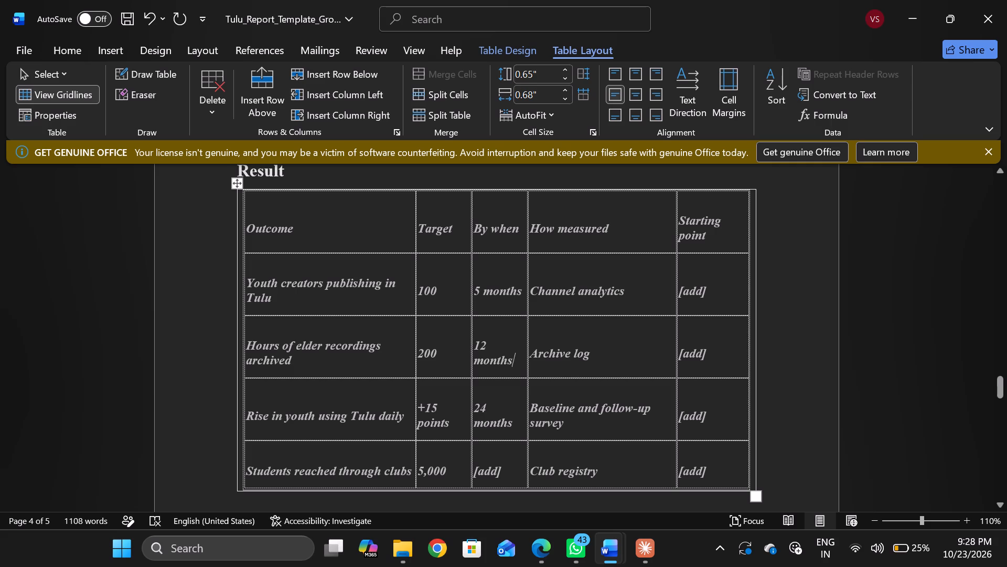
Look through the report's sections, from the Learning section up to the cover page and the real-counterpoint heading above Action.
scroll(727, 302, down, 1)
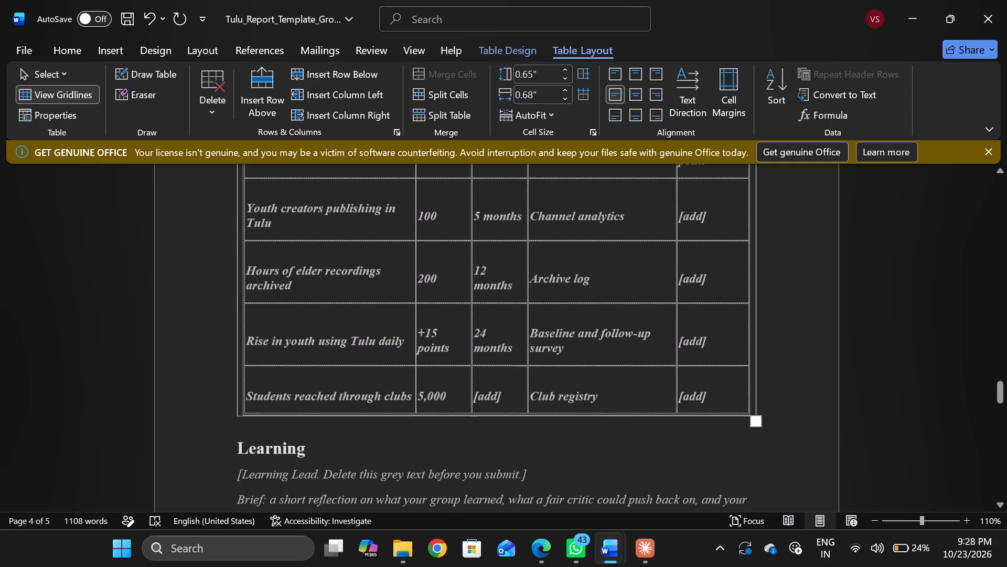
scroll(727, 302, down, 4)
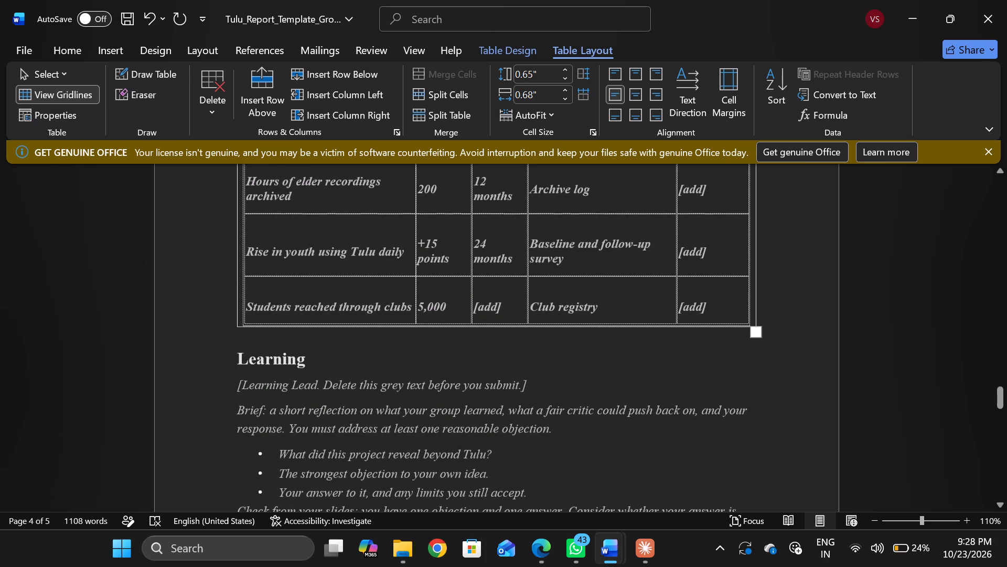
scroll(727, 302, down, 5)
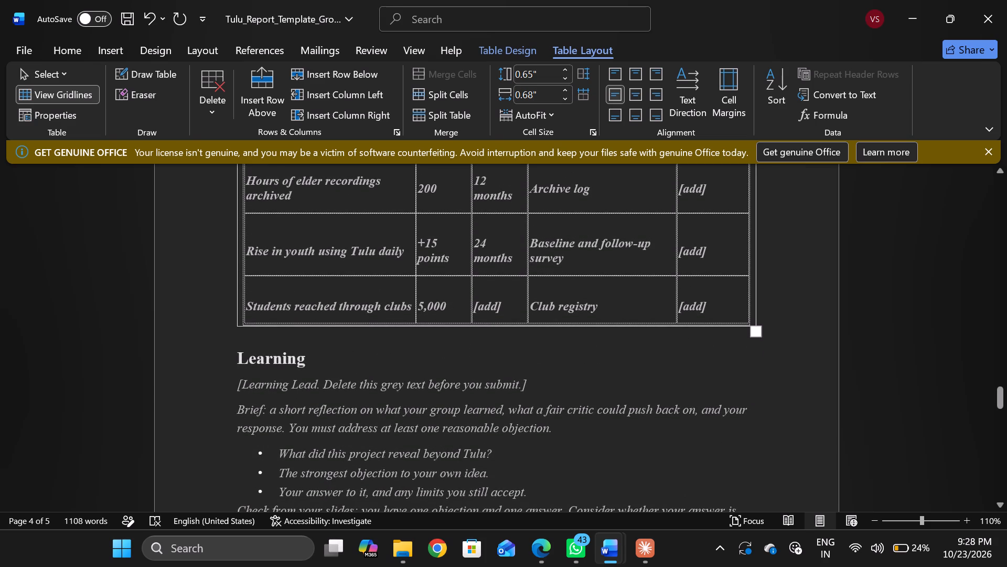
scroll(727, 302, down, 3)
scroll(727, 302, up, 15)
scroll(727, 302, down, 6)
scroll(727, 302, up, 20)
scroll(727, 302, up, 11)
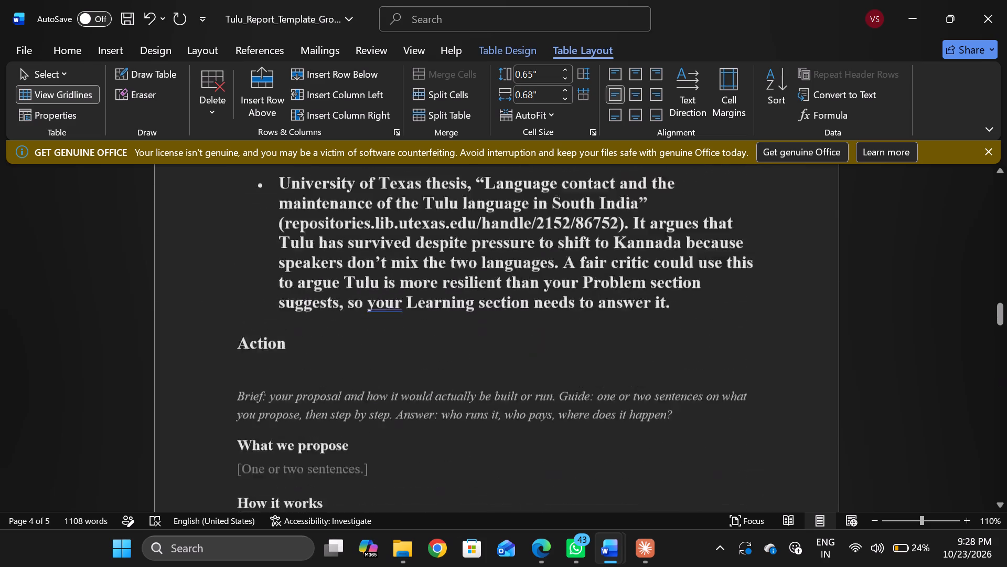
scroll(727, 302, up, 15)
scroll(727, 302, down, 1)
scroll(727, 302, up, 15)
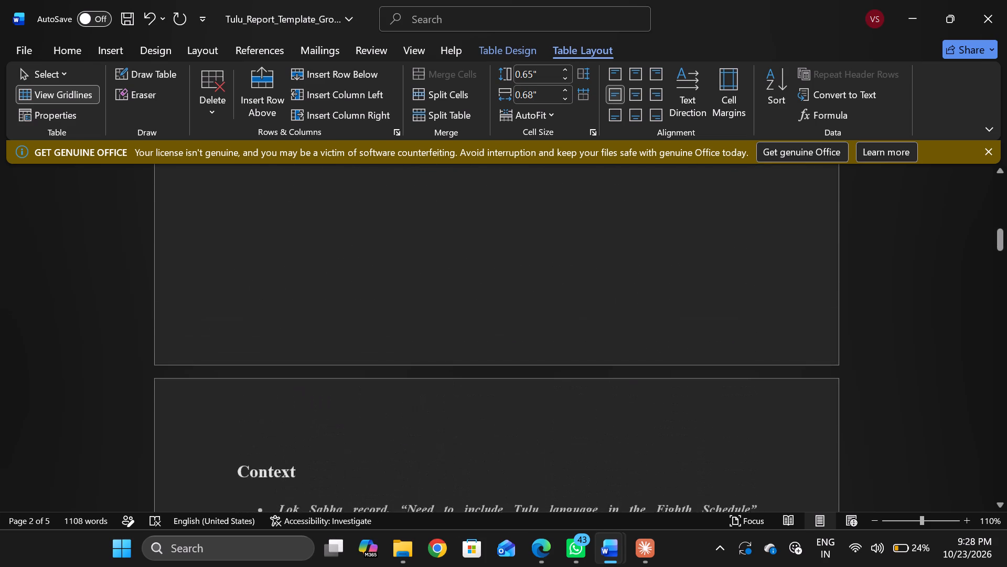
scroll(727, 302, up, 14)
scroll(727, 302, down, 1)
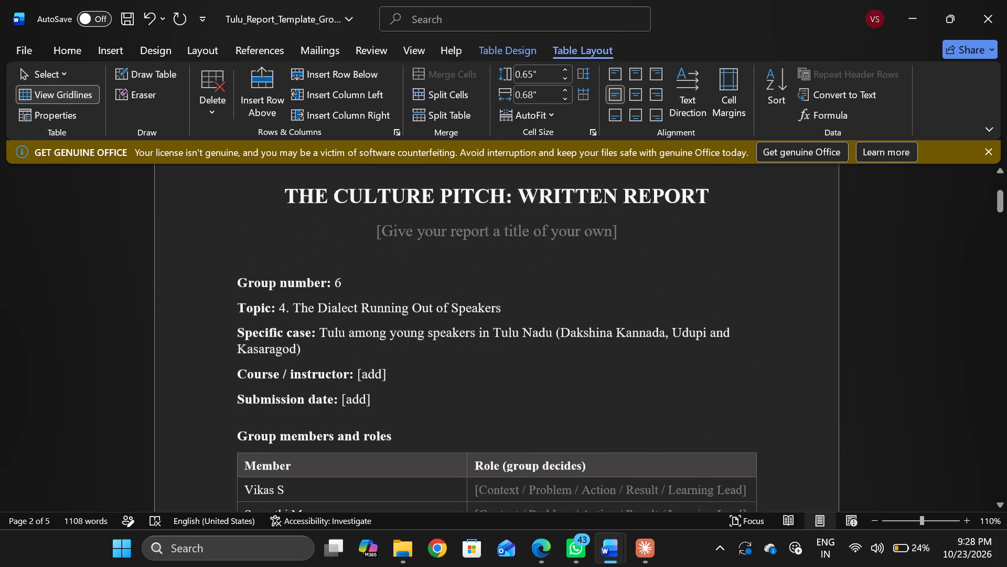
scroll(727, 302, down, 1)
scroll(727, 302, down, 20)
scroll(727, 302, down, 20)
scroll(727, 302, down, 13)
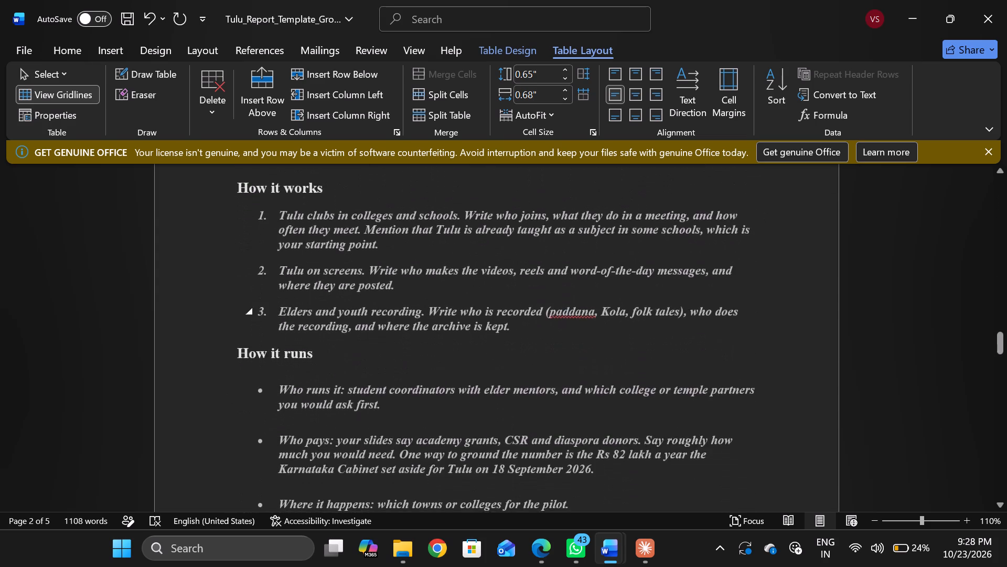
scroll(727, 302, up, 10)
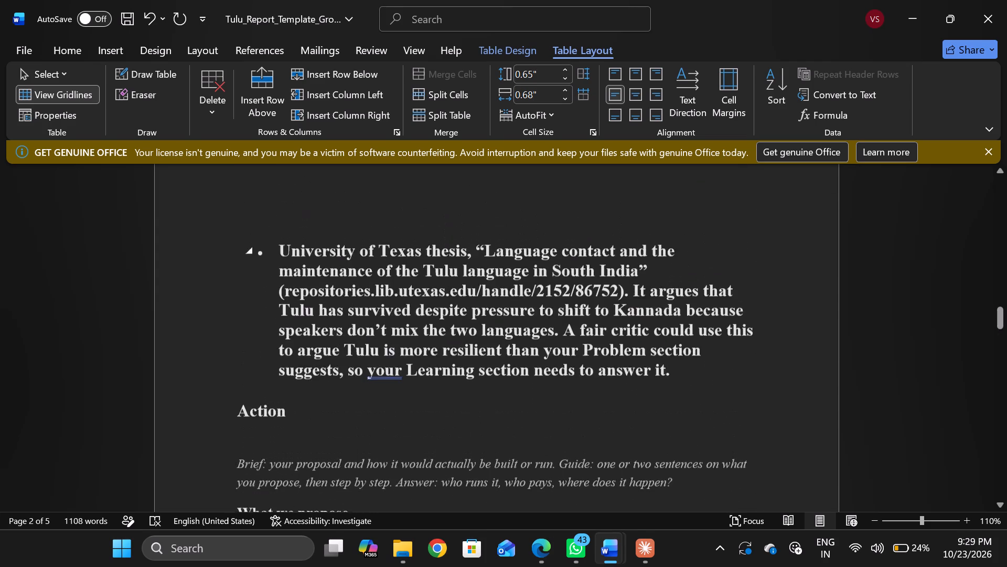
scroll(727, 302, up, 7)
scroll(710, 304, left, 1)
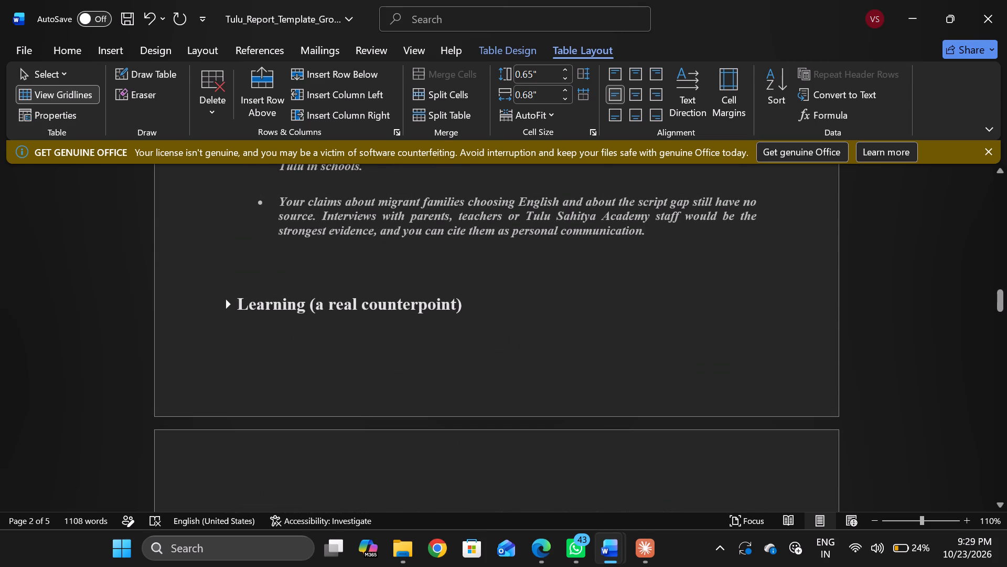
scroll(493, 351, left, 1)
Copy the University of Texas thesis bullet above Action and paste it over the grey placeholder text in the Learning section.
scroll(254, 323, down, 1)
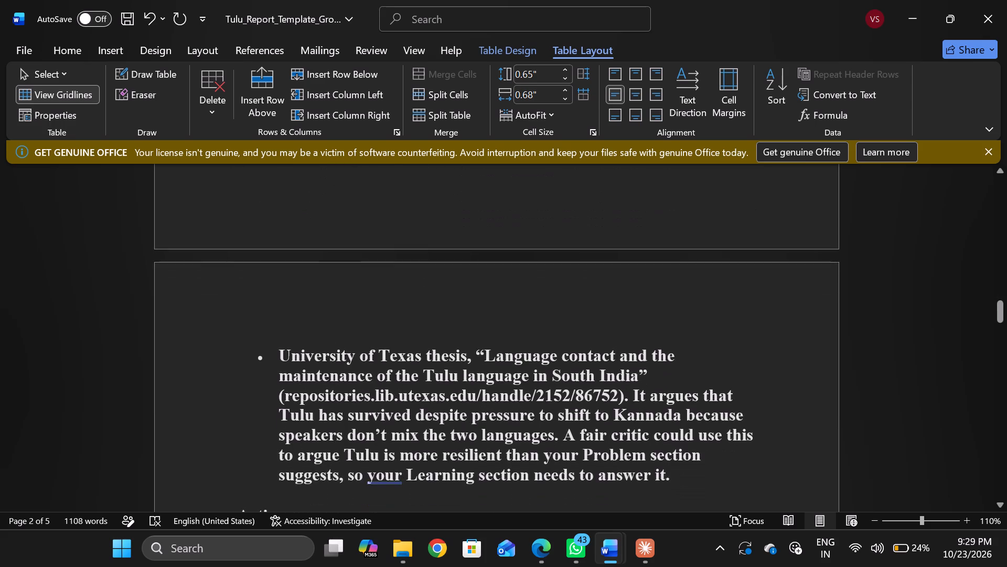
scroll(254, 323, down, 1)
drag(277, 343, 481, 474)
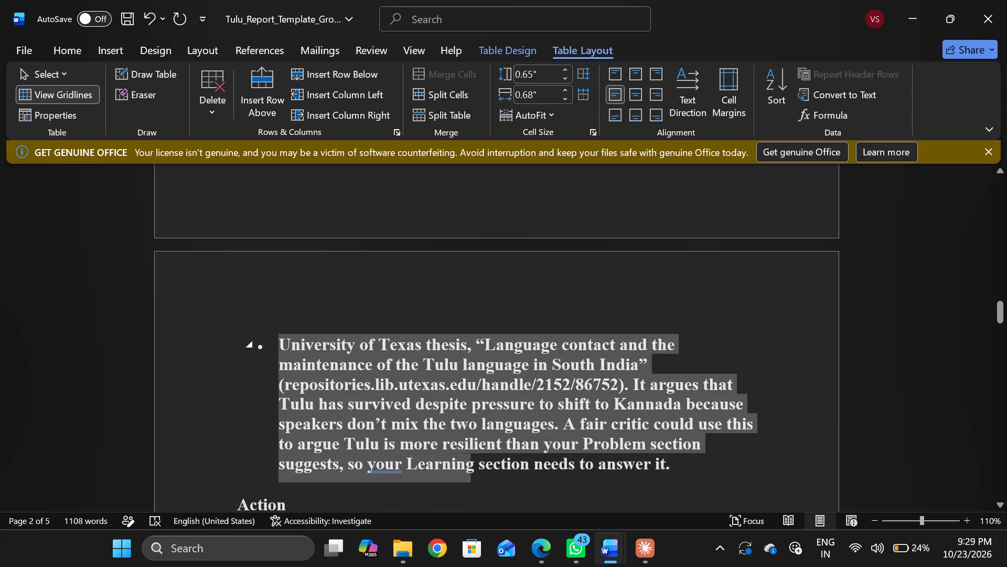
drag(481, 474, 707, 473)
key(ctrl+c)
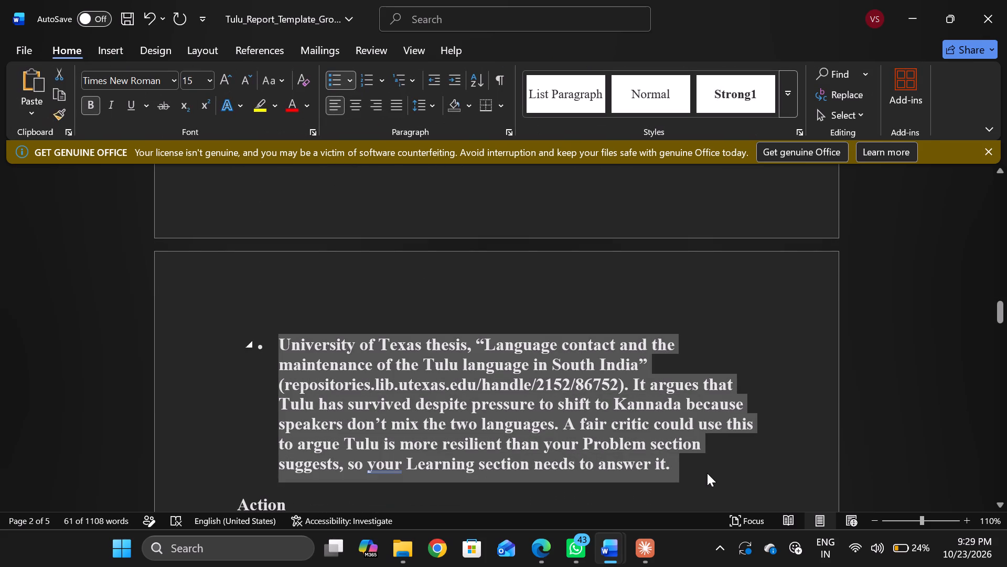
scroll(707, 473, down, 9)
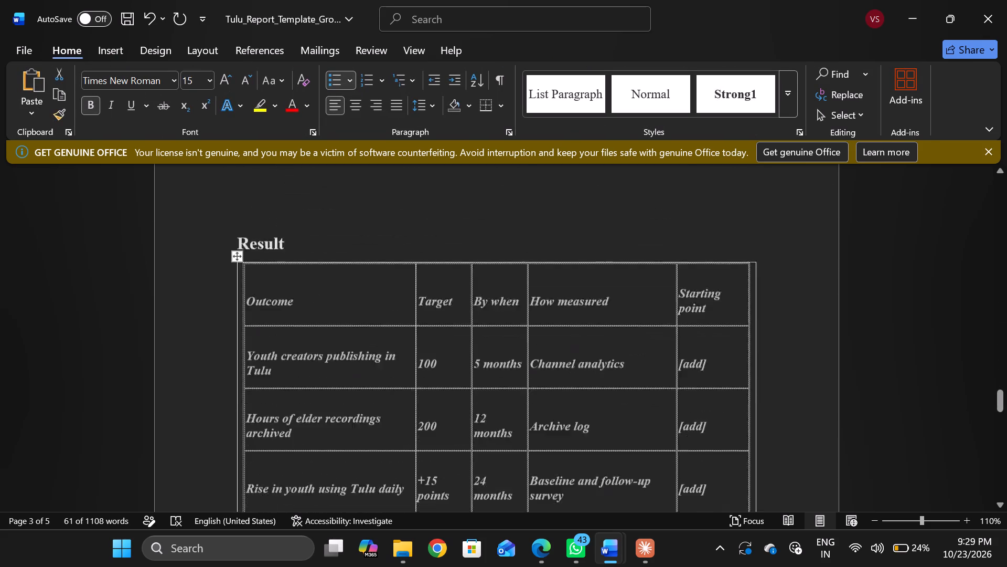
drag(238, 297, 397, 402)
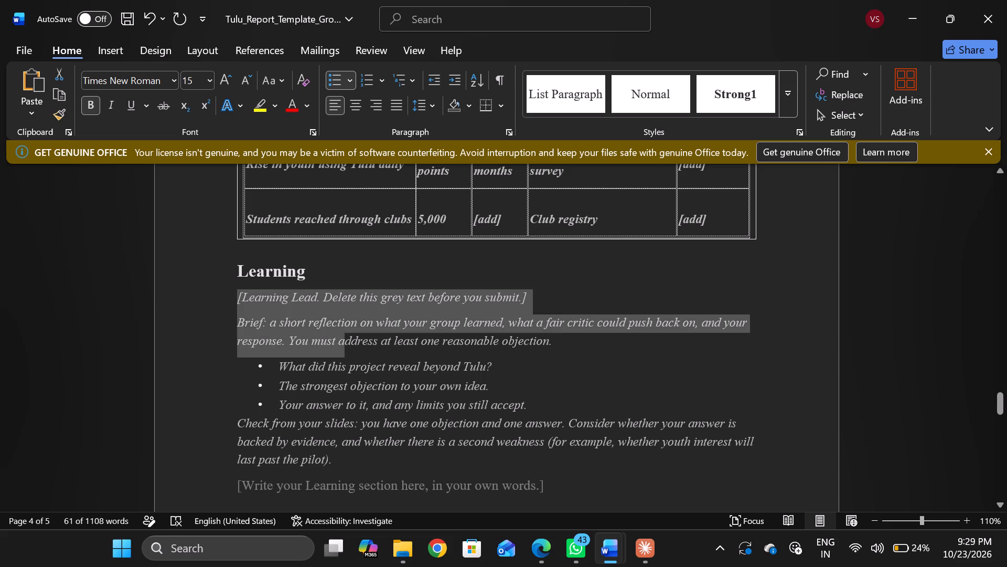
drag(397, 402, 523, 380)
scroll(423, 425, down, 1)
key(ctrl+v)
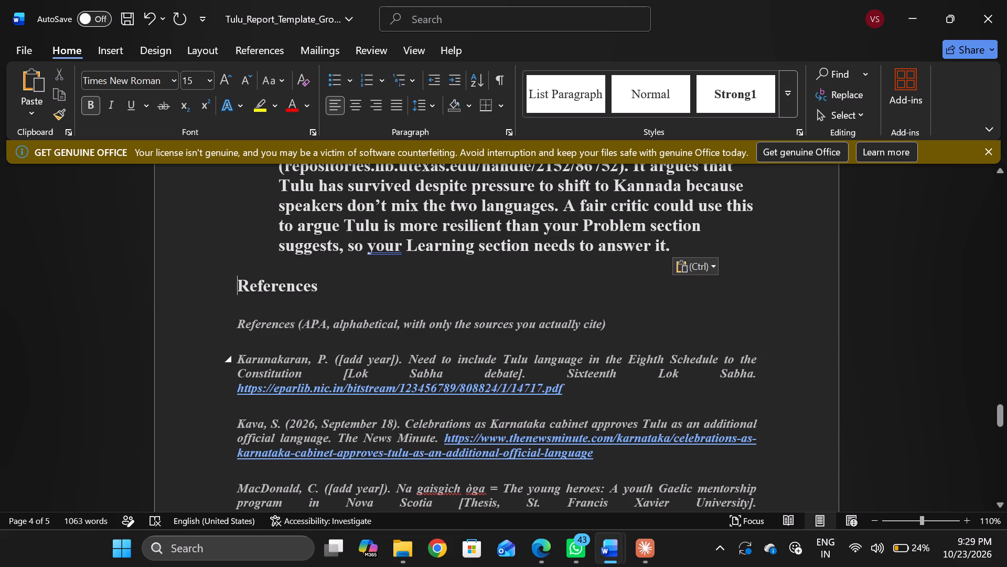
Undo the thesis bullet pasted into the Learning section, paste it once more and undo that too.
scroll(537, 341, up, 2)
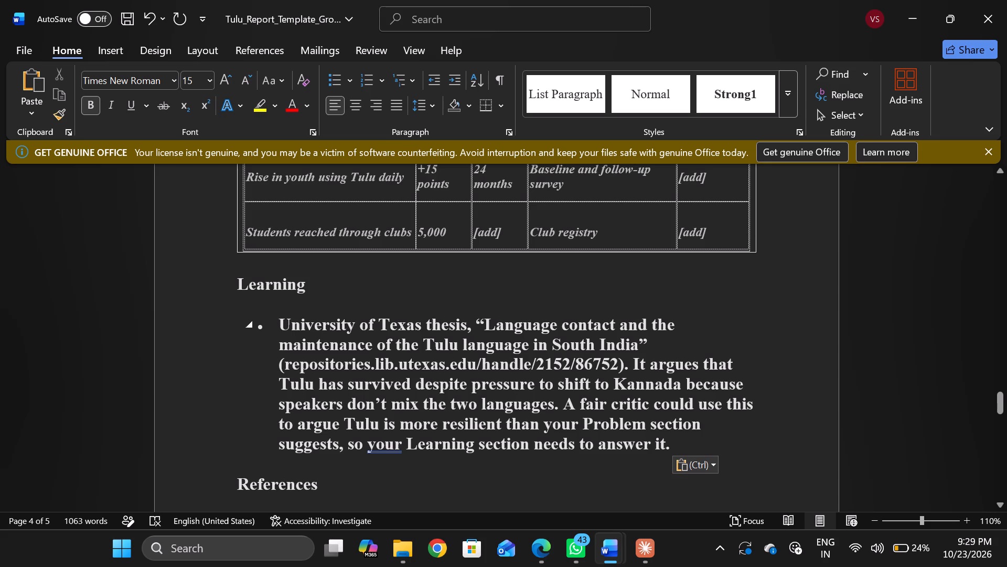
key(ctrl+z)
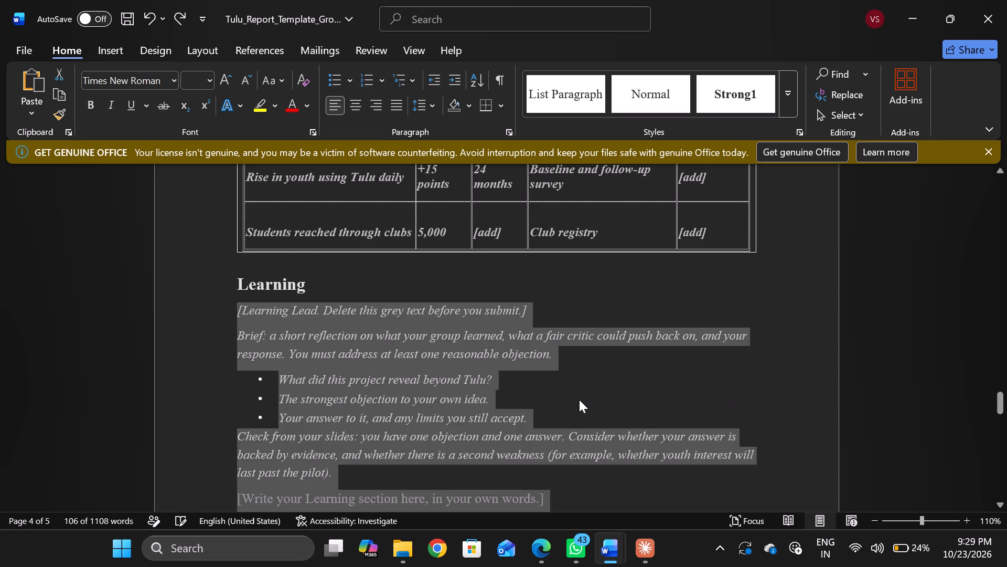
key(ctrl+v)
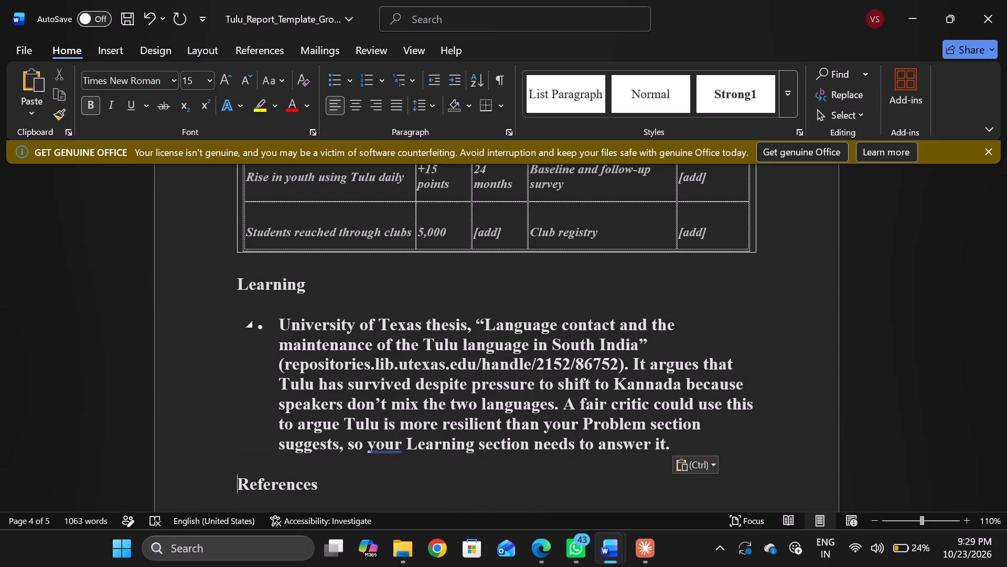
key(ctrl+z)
scroll(579, 400, down, 1)
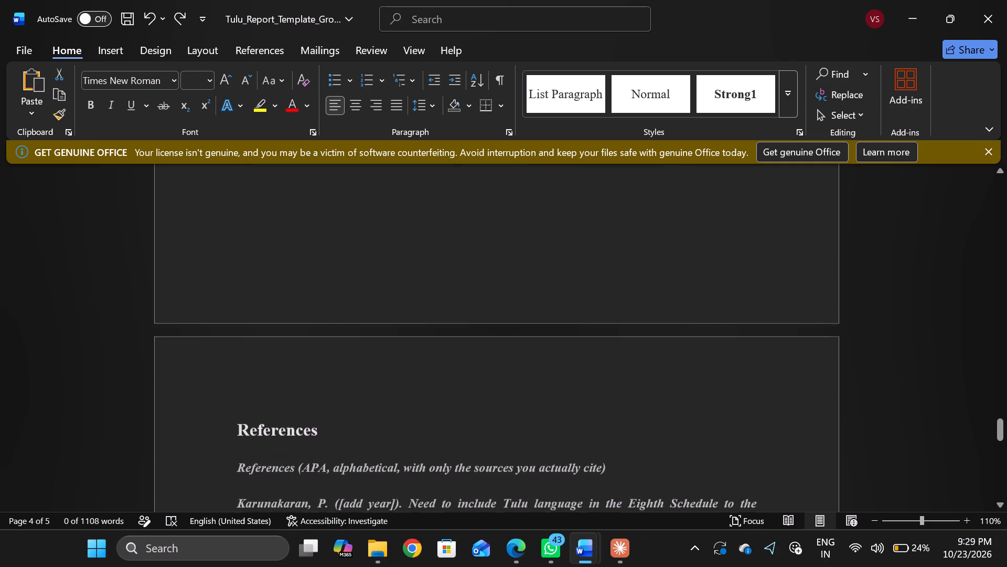
scroll(579, 400, up, 1)
scroll(579, 400, down, 1)
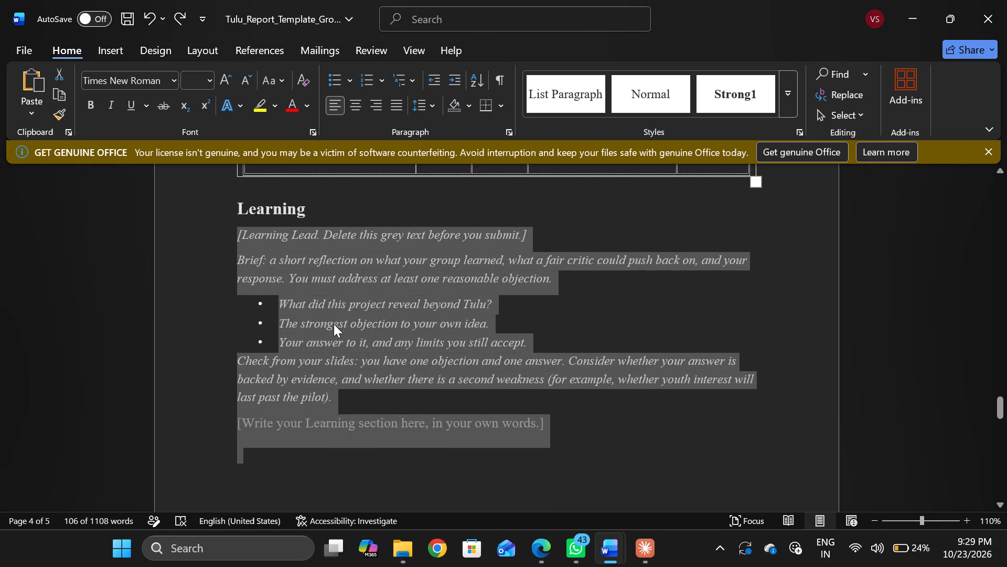
click(274, 267)
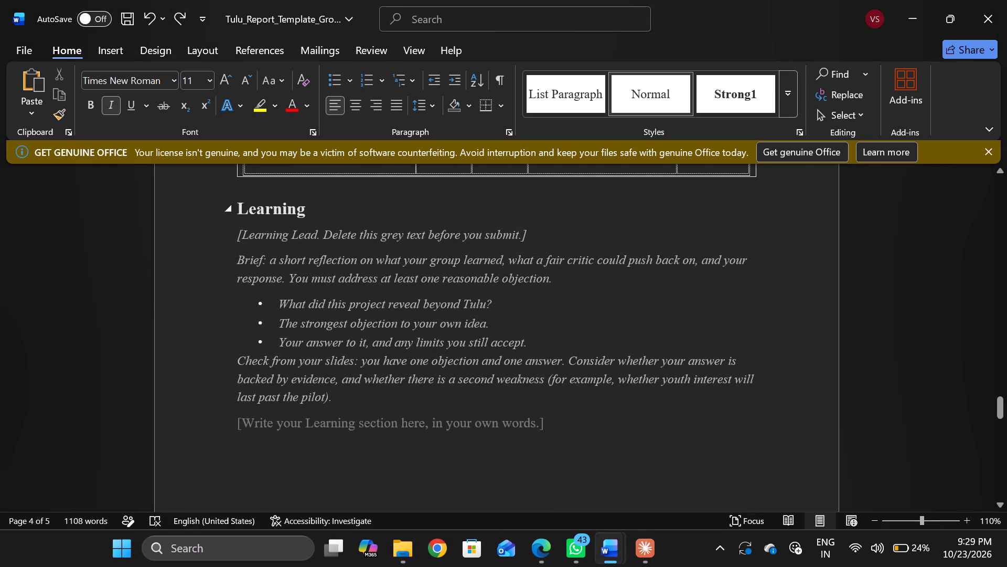
drag(232, 224, 423, 414)
drag(218, 285, 218, 275)
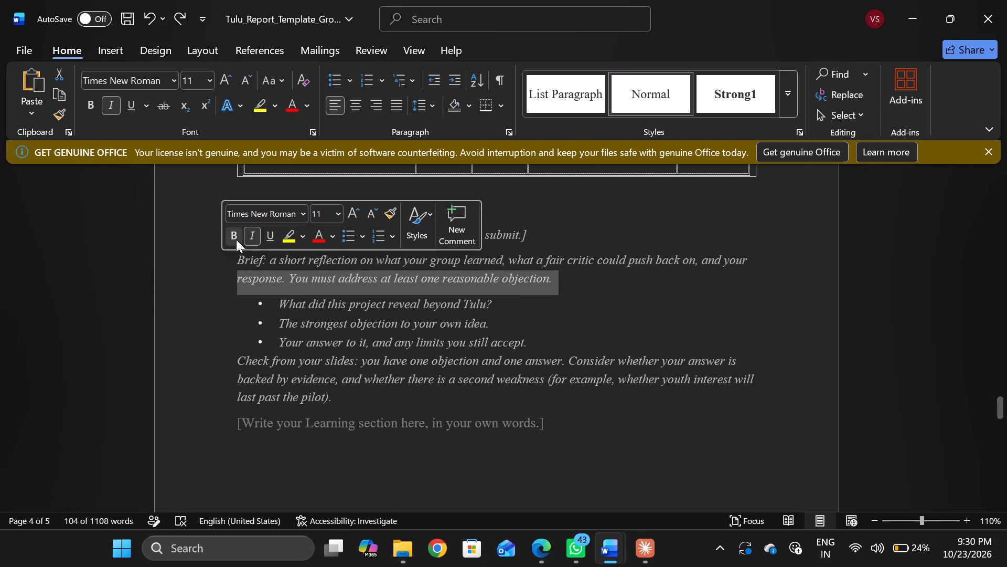
click(228, 299)
drag(234, 240, 398, 341)
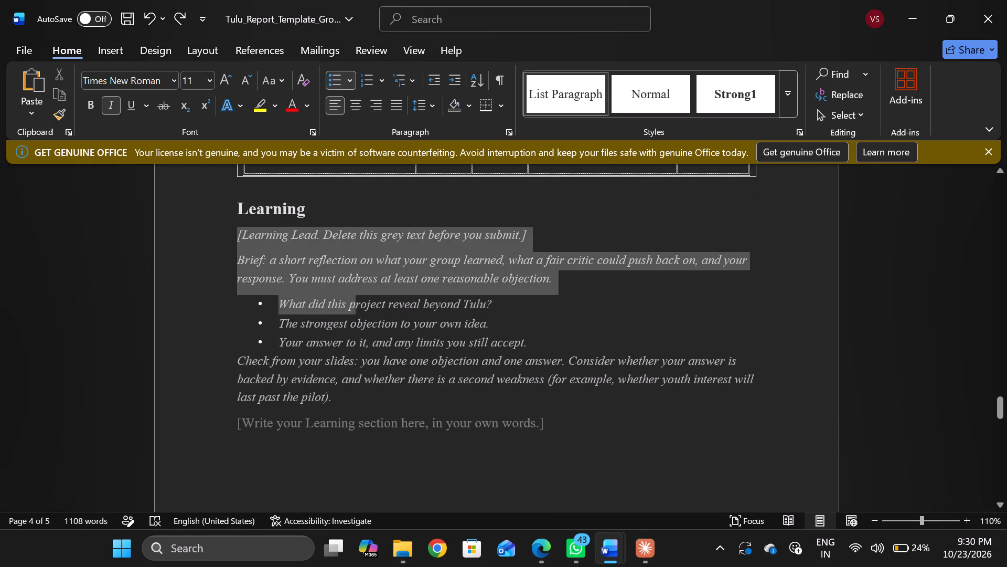
drag(398, 341, 524, 456)
key(ctrl+v)
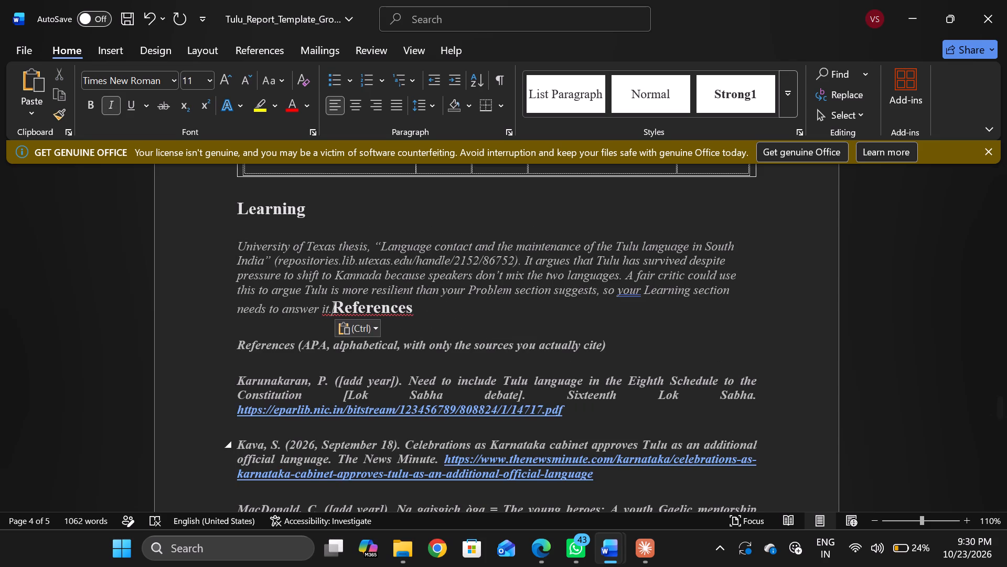
Justify the pasted University of Texas thesis paragraph in the Learning section.
scroll(543, 435, down, 1)
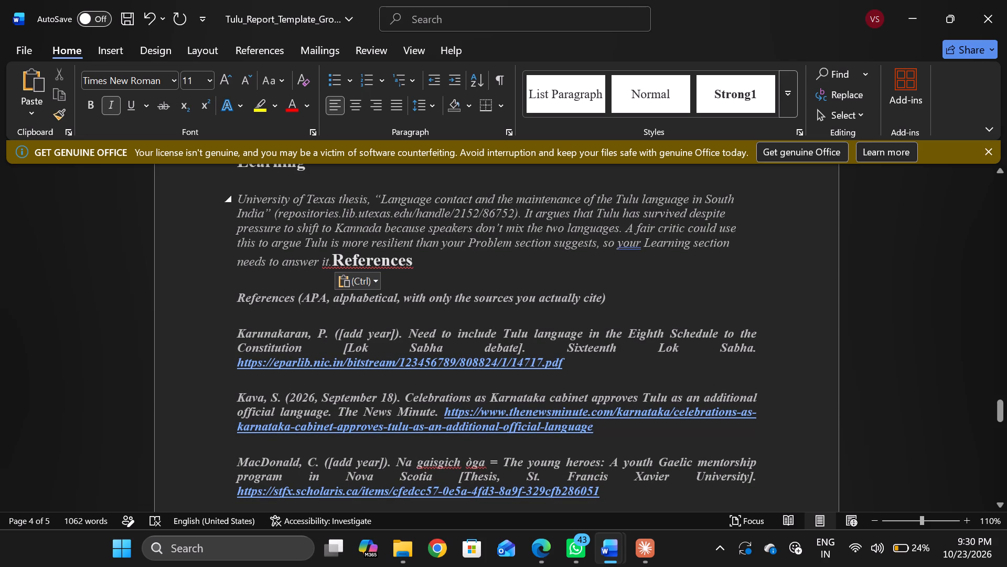
drag(330, 264, 249, 192)
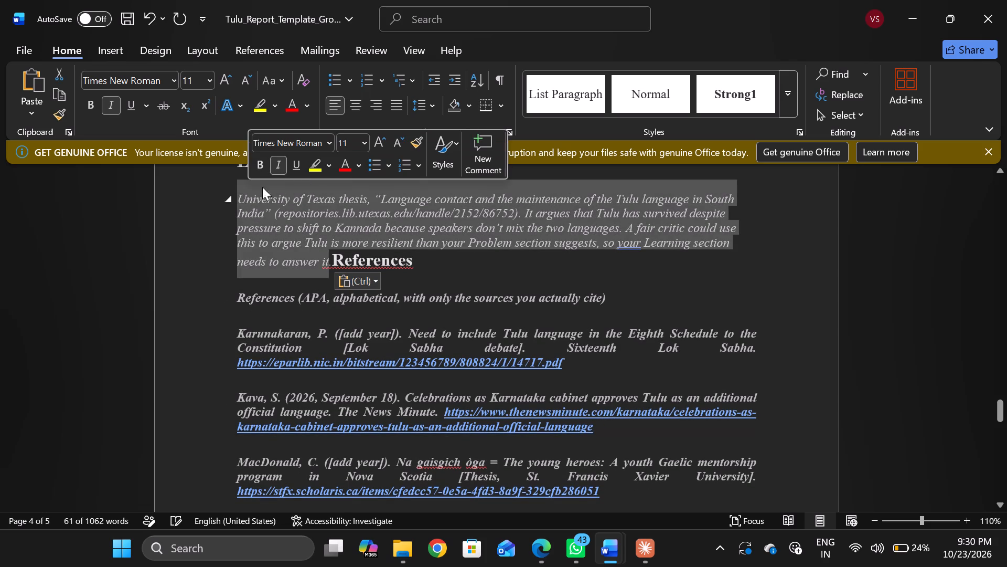
click(398, 109)
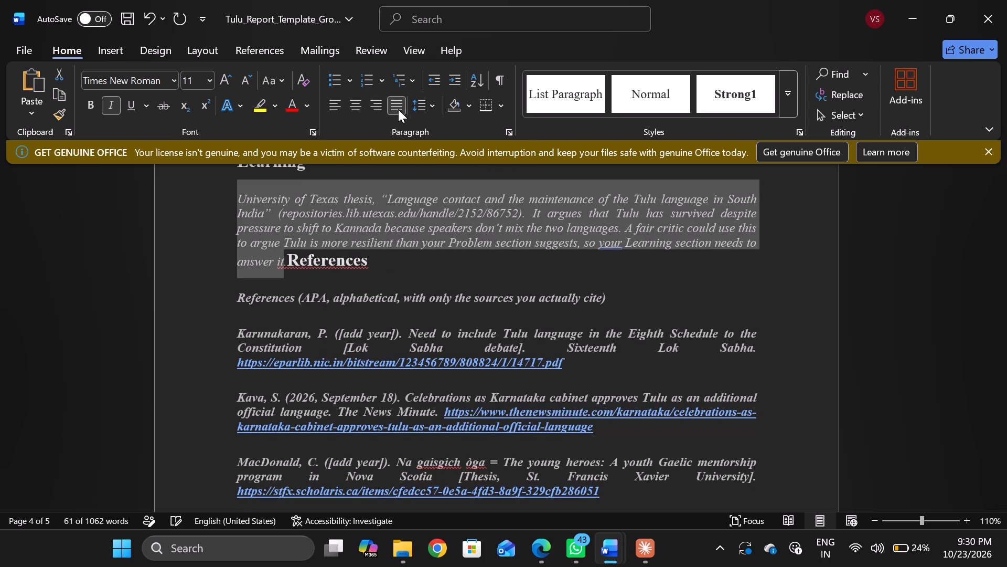
Move the References heading onto its own line below the Learning paragraph.
click(288, 264)
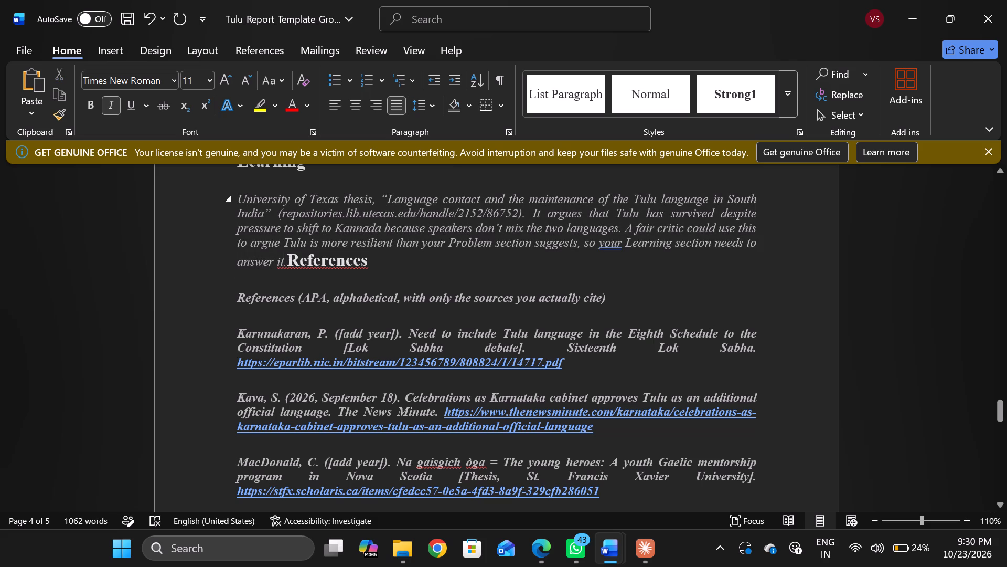
key(Return)
key(Return)
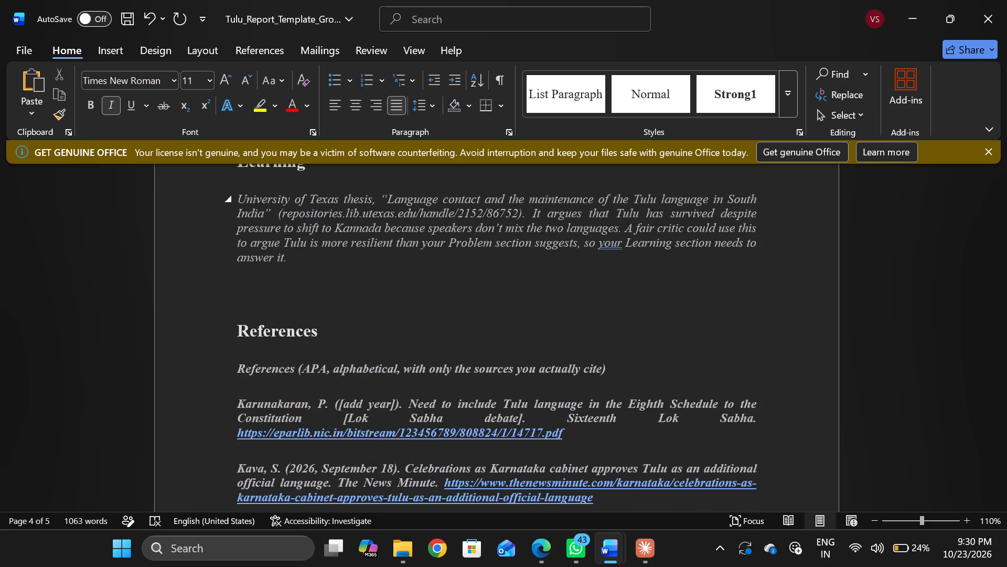
key(BackSpace)
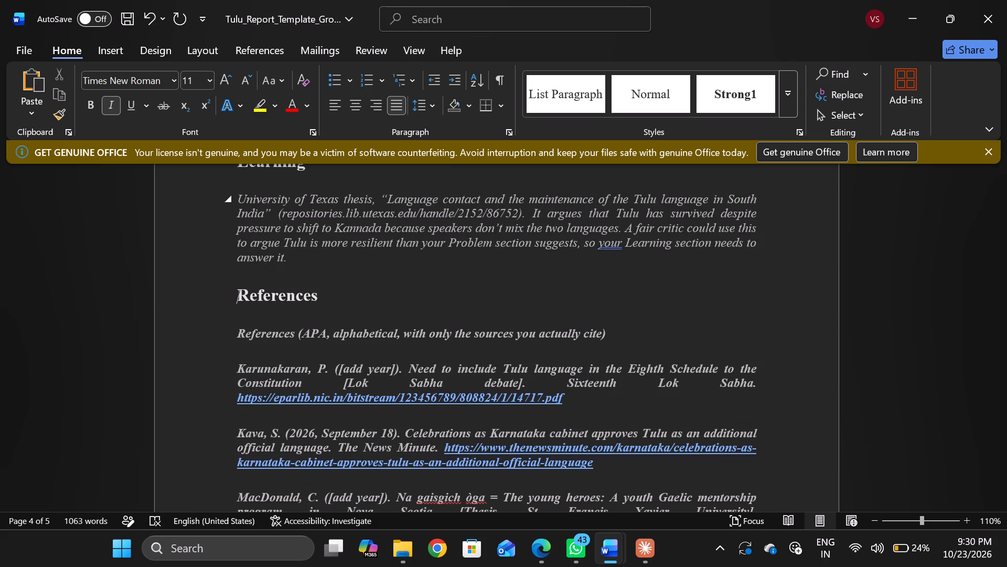
Look through the report from the References list up to the Problem section and back to Action, checking the remaining content.
scroll(387, 322, down, 2)
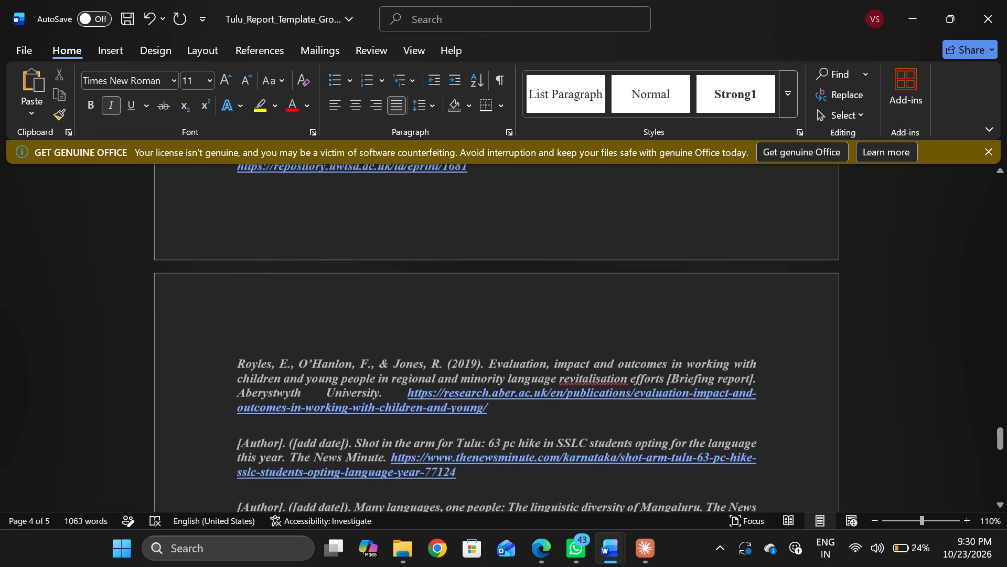
scroll(387, 322, down, 2)
scroll(387, 322, up, 8)
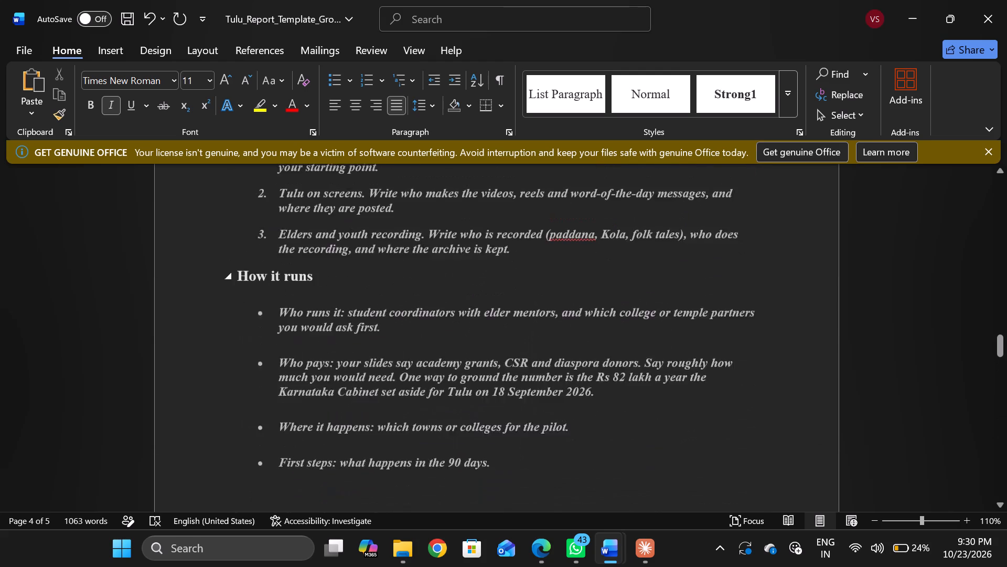
scroll(387, 322, down, 2)
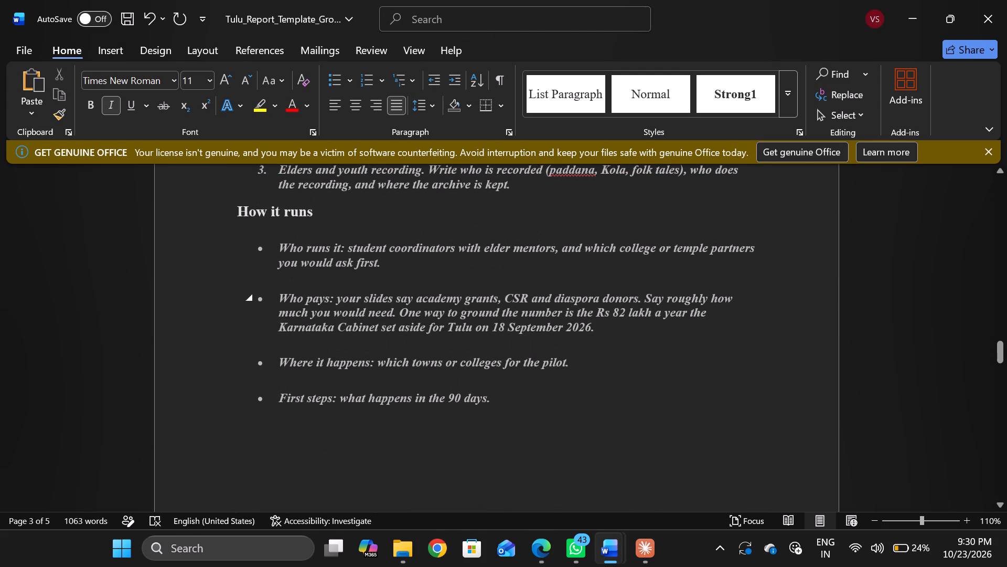
scroll(387, 322, up, 3)
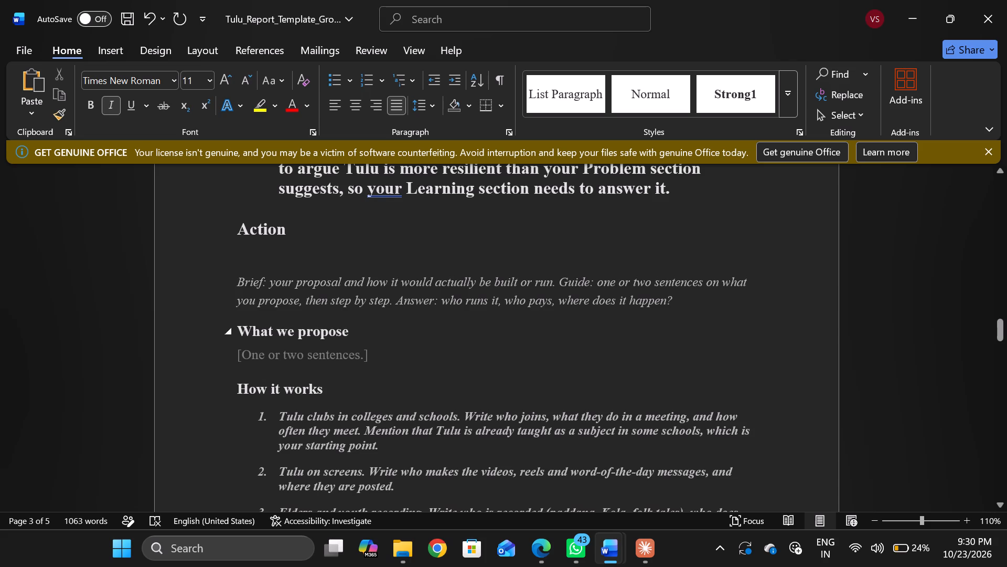
scroll(387, 322, up, 3)
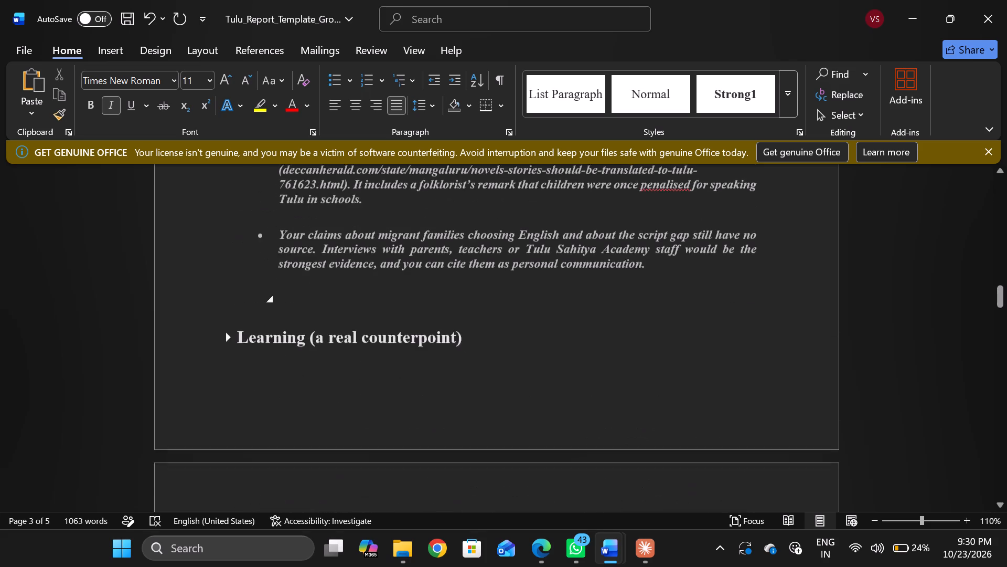
scroll(387, 322, up, 5)
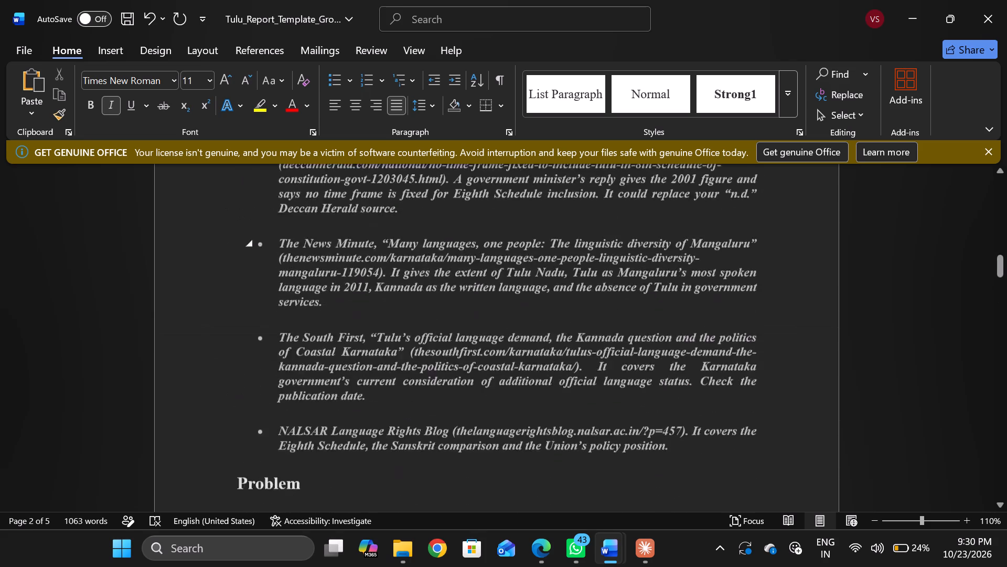
scroll(387, 322, down, 4)
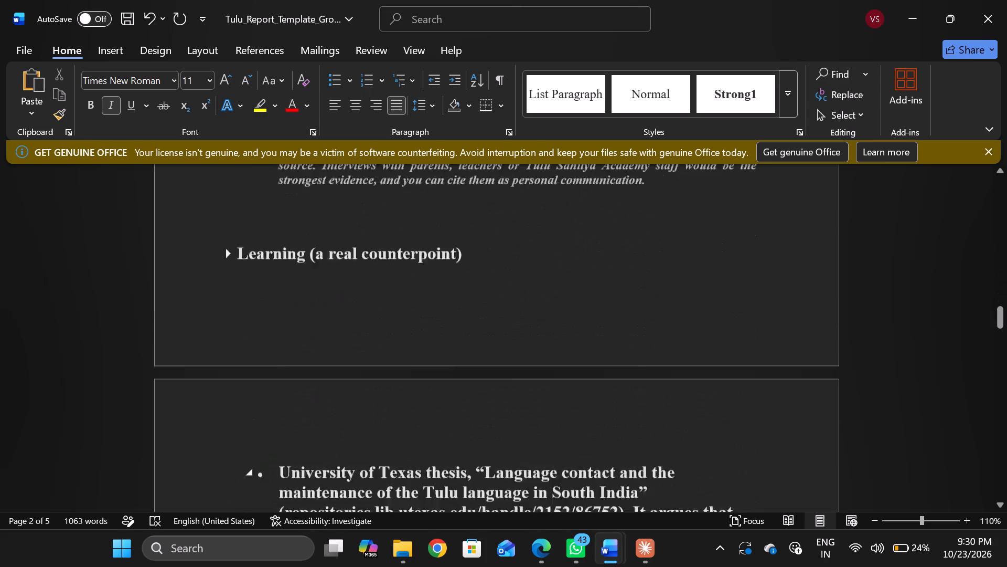
scroll(387, 322, down, 1)
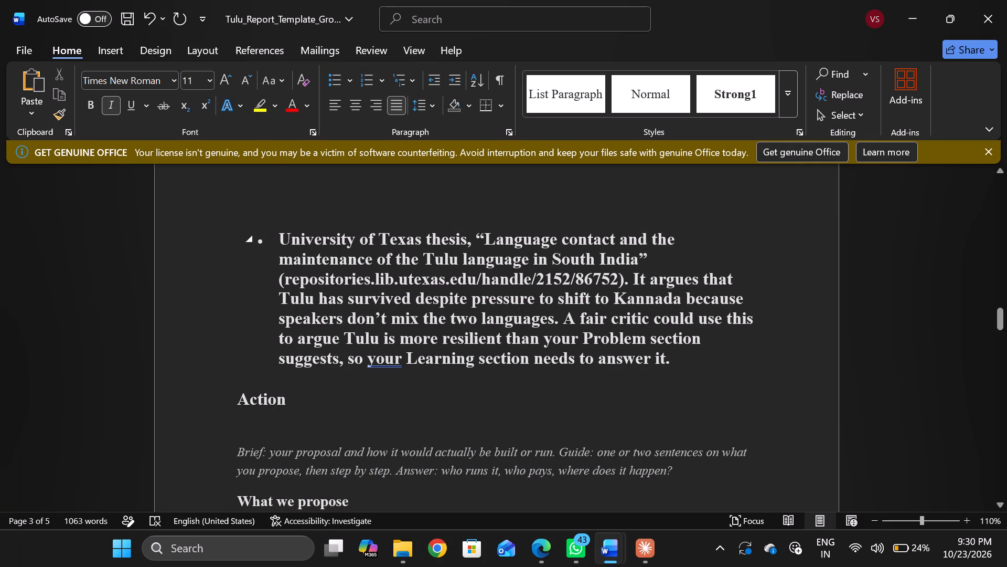
scroll(356, 252, down, 1)
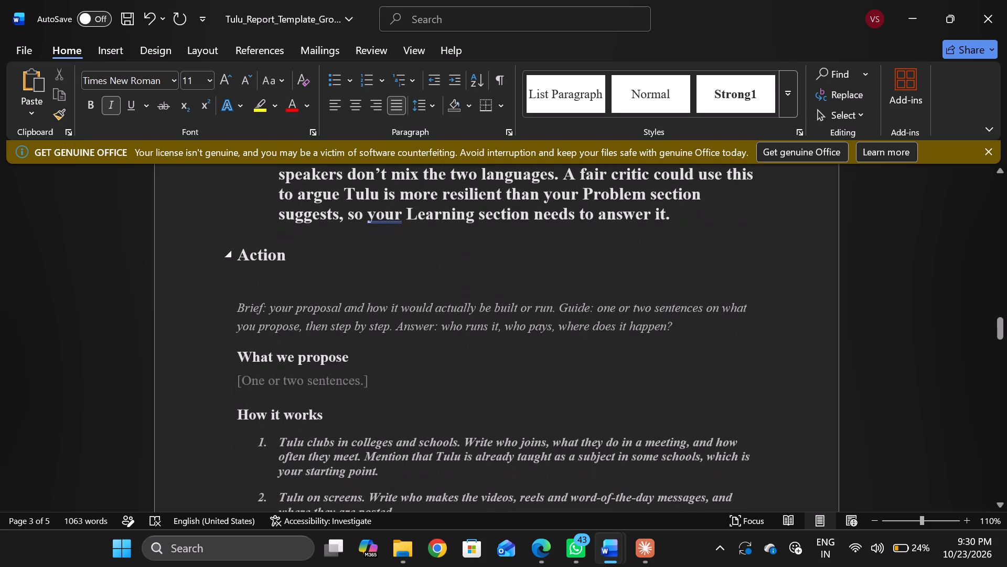
scroll(356, 252, down, 4)
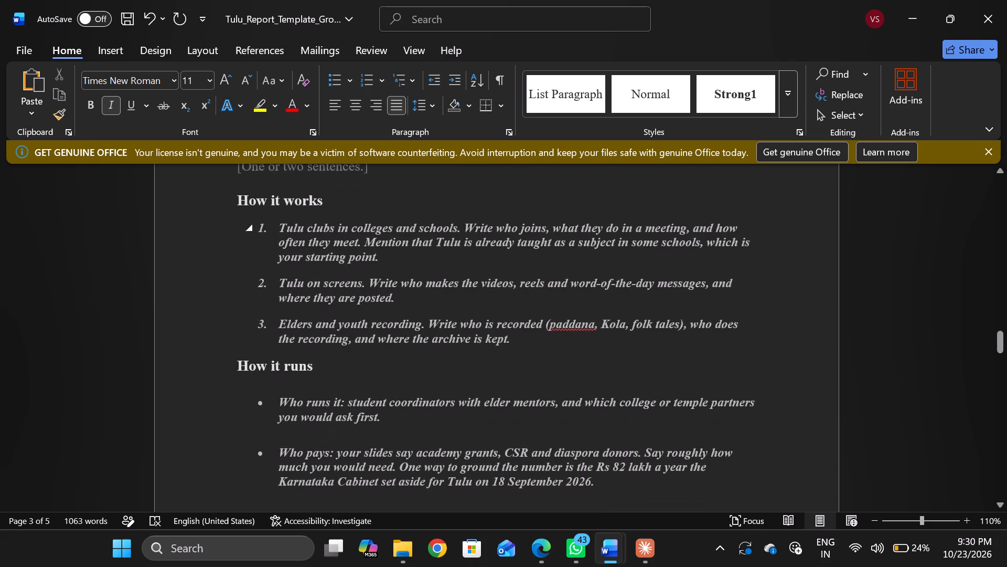
scroll(356, 252, down, 3)
scroll(356, 252, up, 1)
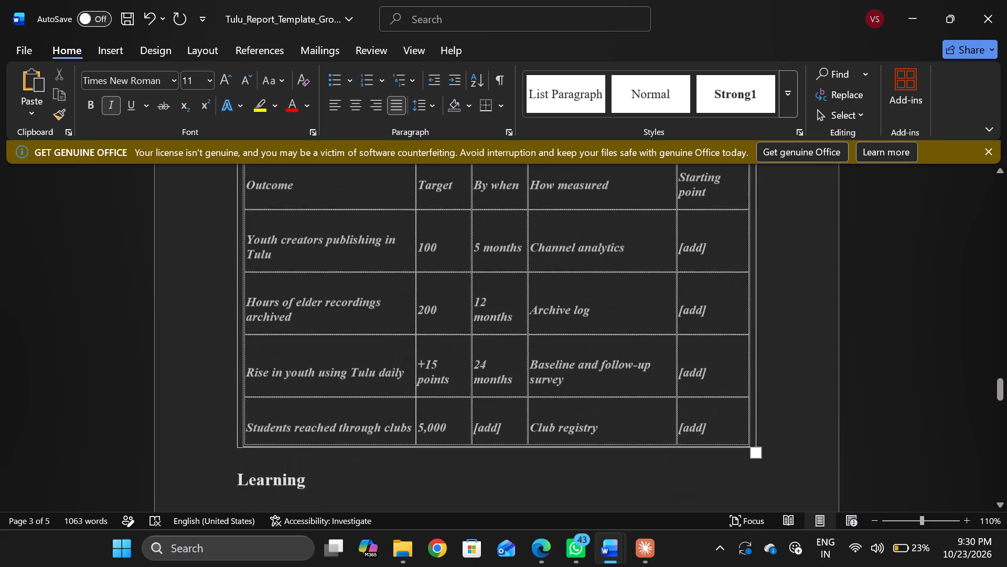
scroll(356, 252, up, 2)
scroll(356, 252, right, 1)
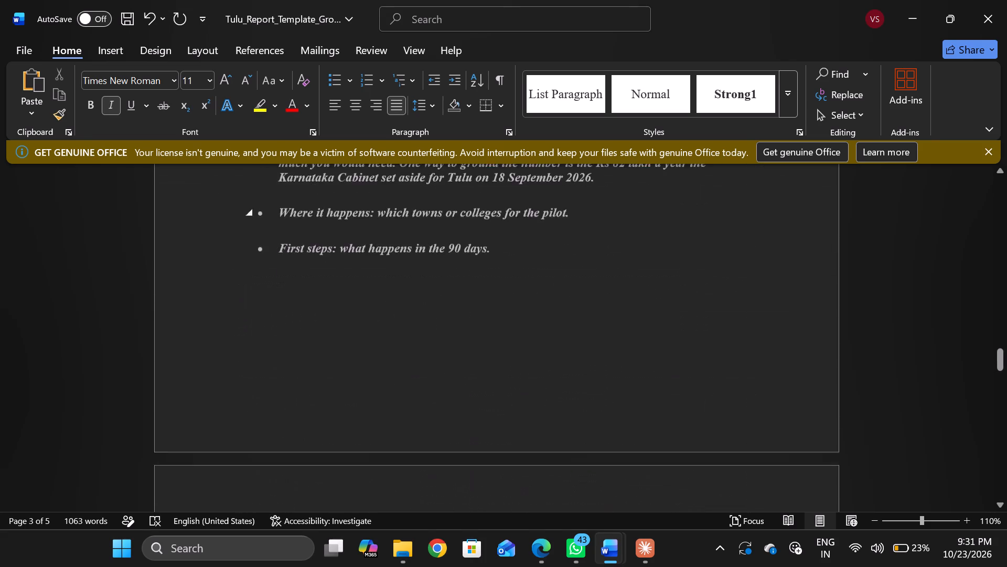
scroll(356, 252, right, 1)
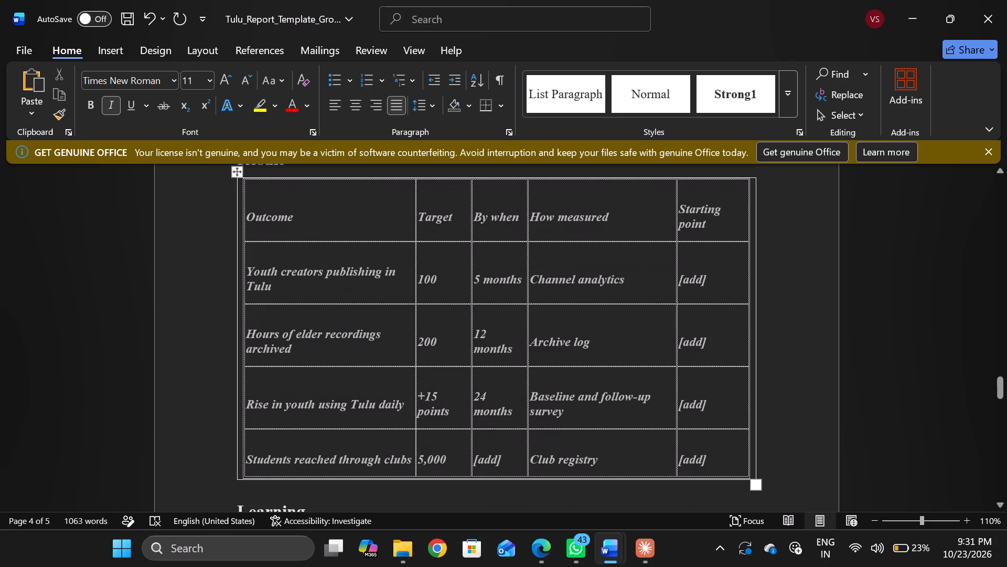
scroll(356, 252, up, 1)
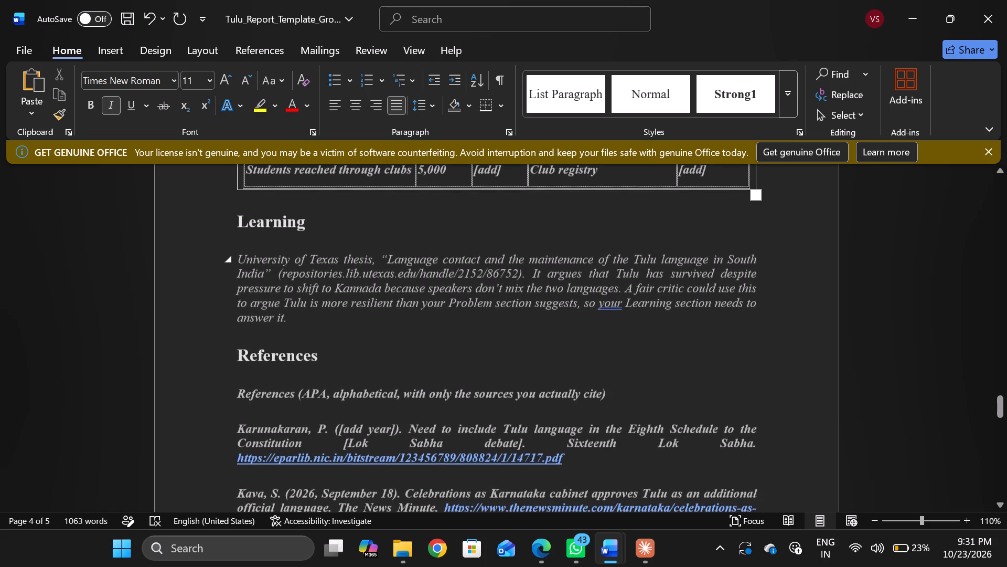
scroll(356, 252, up, 9)
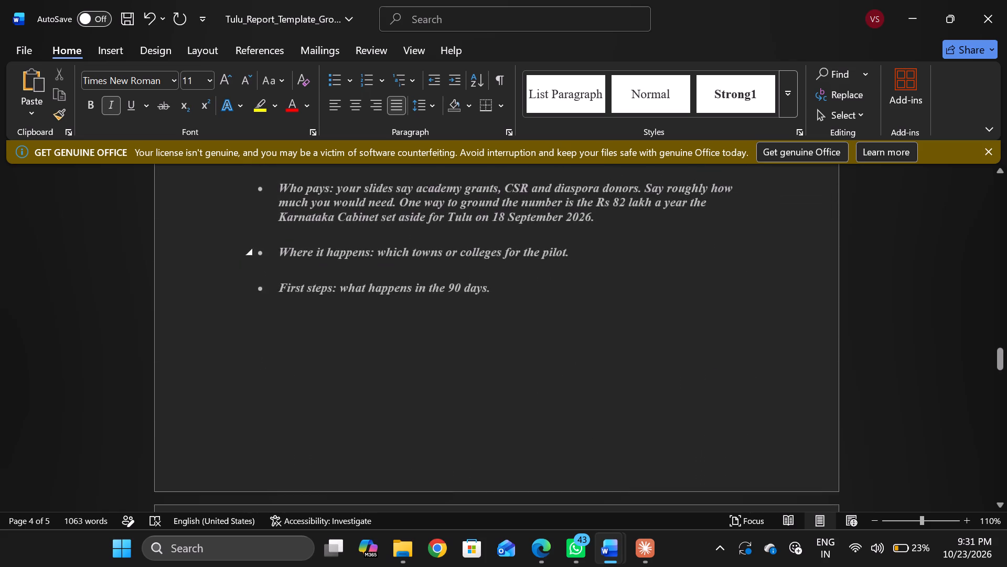
scroll(356, 252, up, 10)
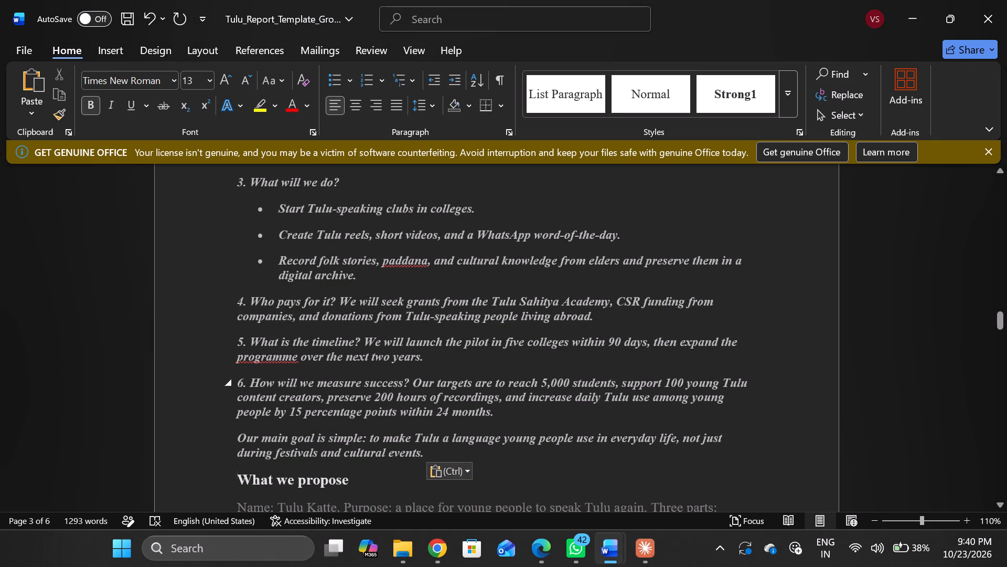
key(Return)
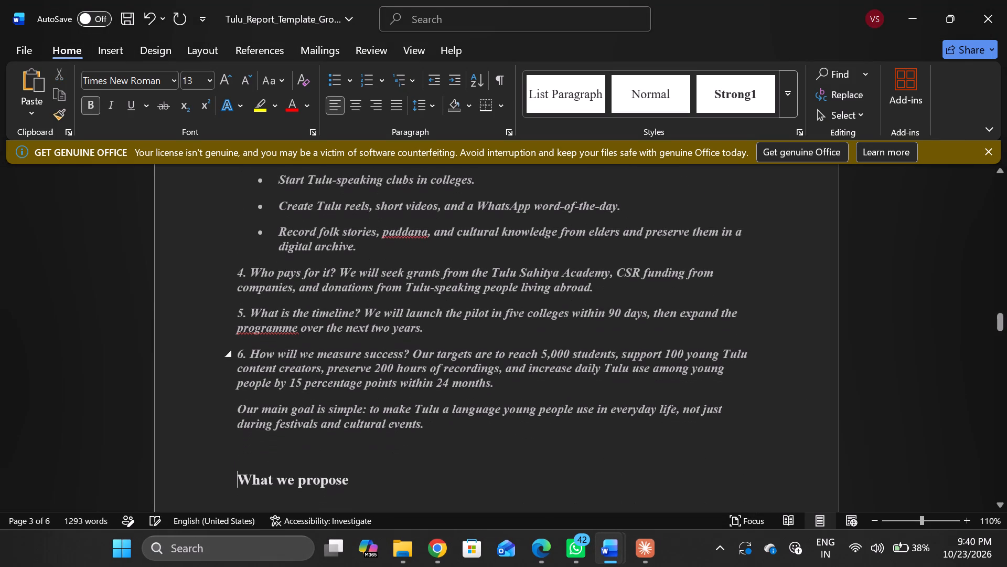
scroll(563, 391, down, 7)
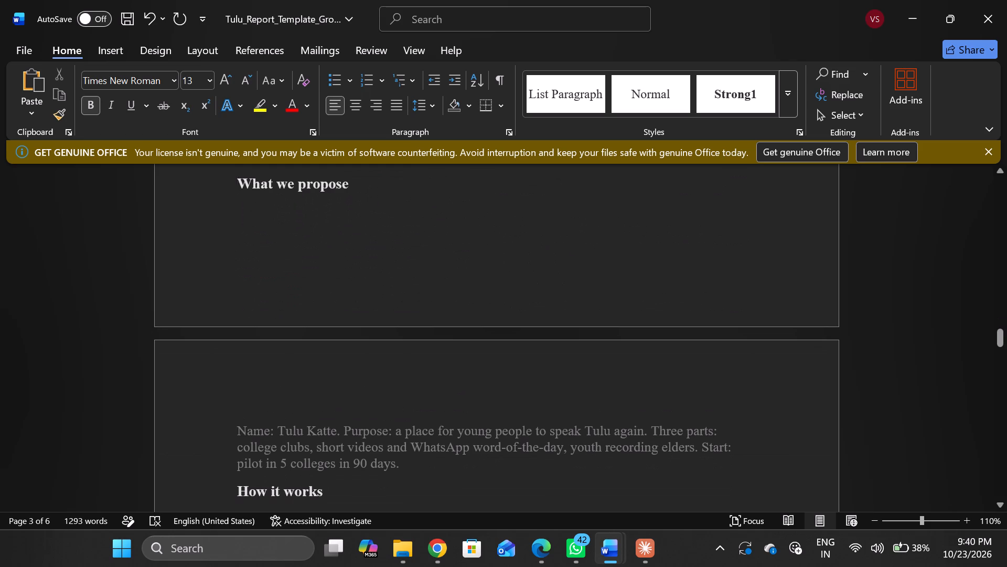
key(Return)
key(Return)
Remove the empty lines between the "First steps" bullet and the Result heading.
scroll(563, 391, up, 9)
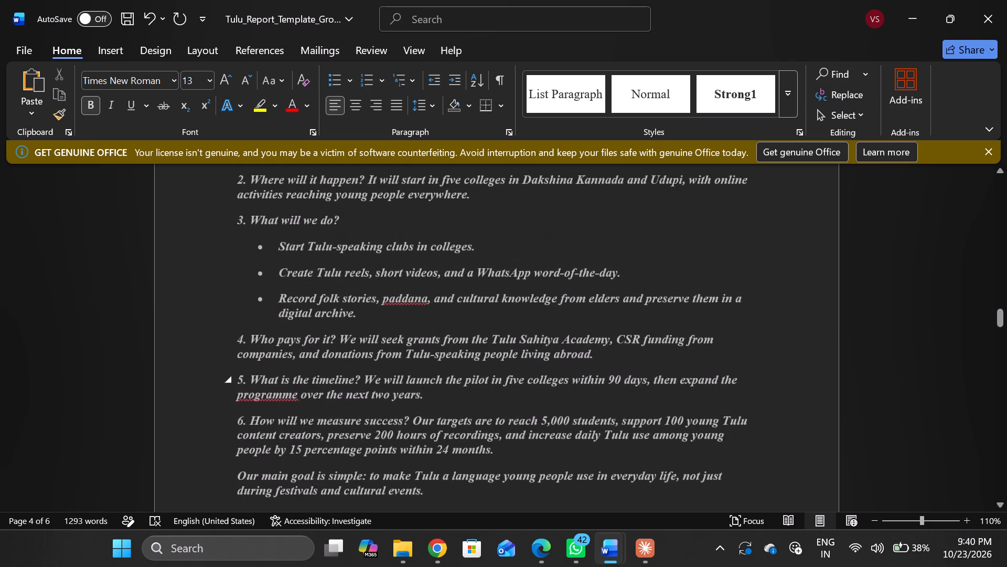
scroll(563, 391, down, 8)
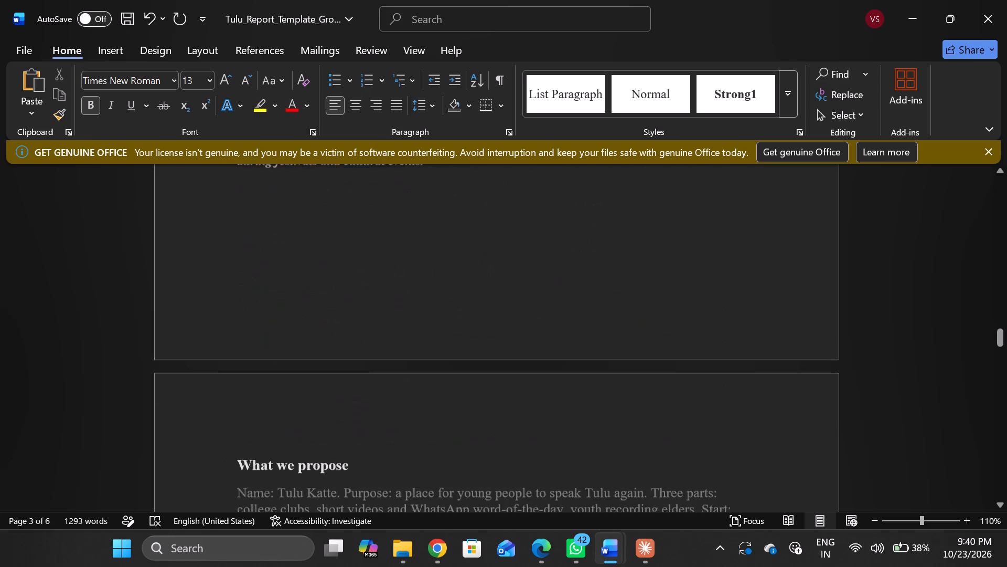
scroll(563, 391, down, 16)
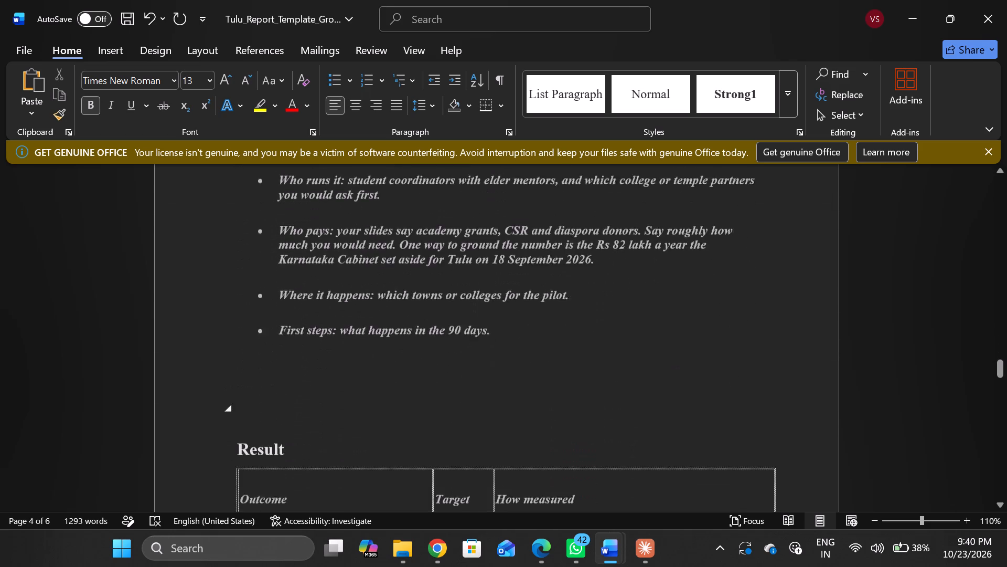
scroll(563, 391, down, 10)
scroll(563, 391, up, 8)
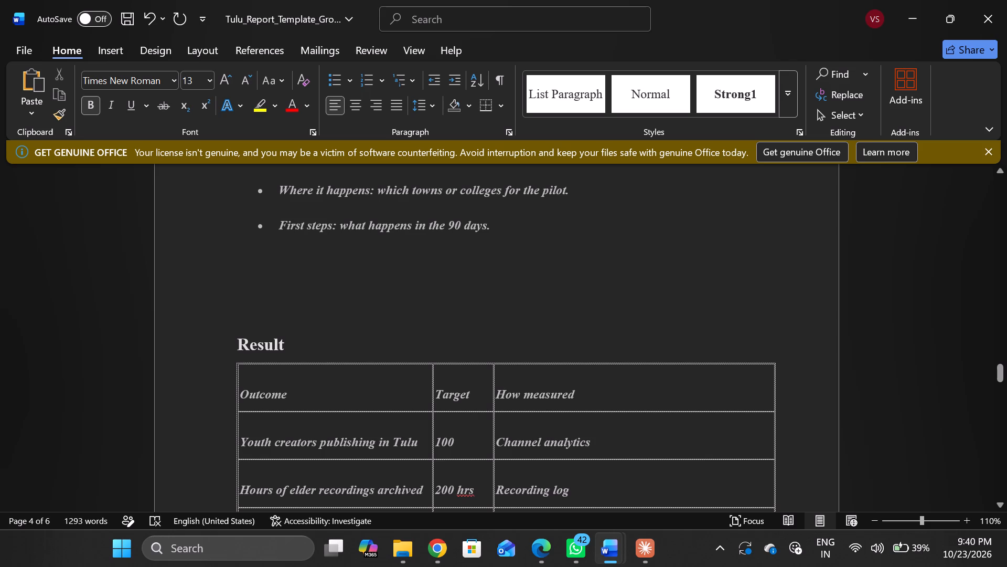
scroll(563, 391, left, 1)
click(232, 340)
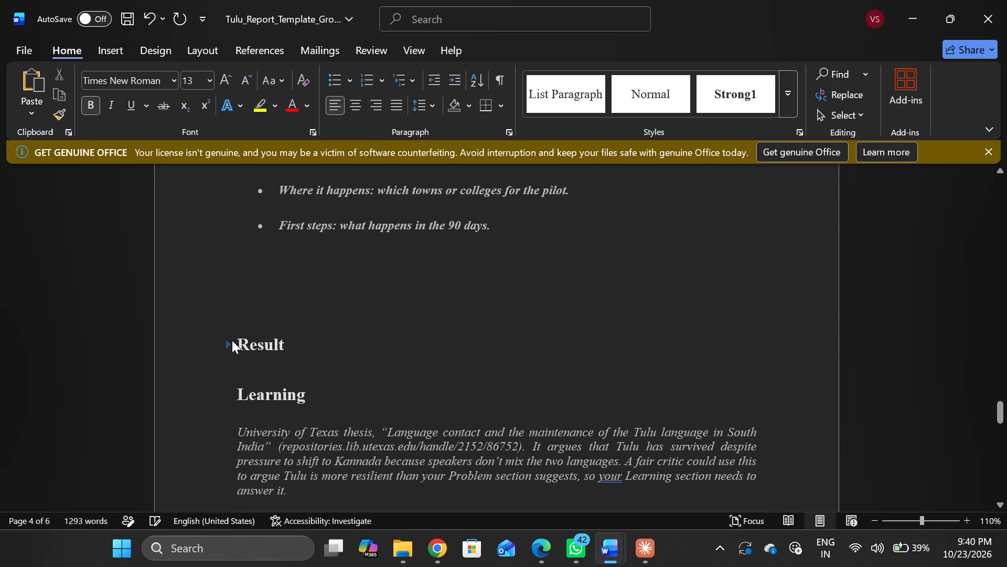
click(235, 340)
click(224, 348)
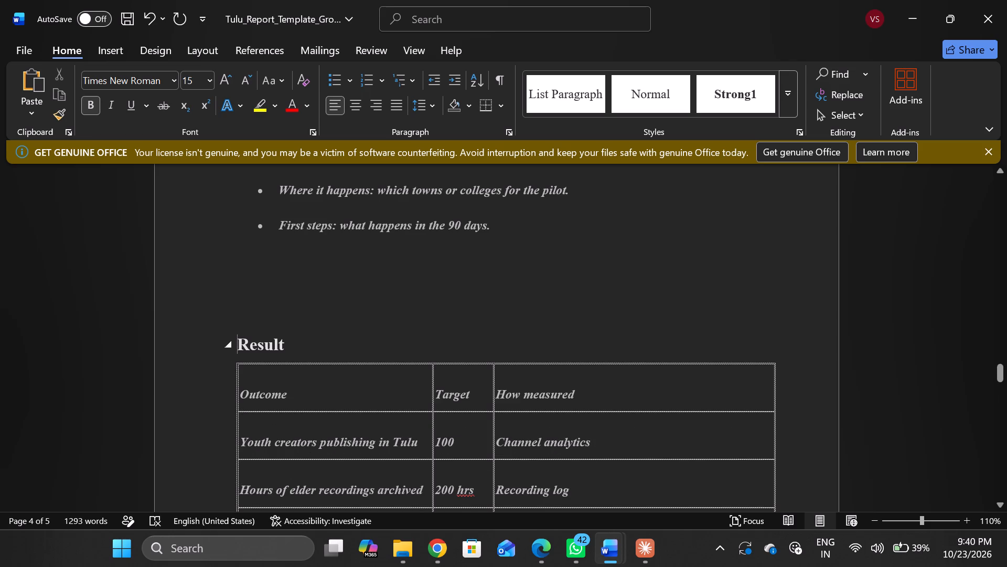
key(BackSpace)
key(BackSpace)
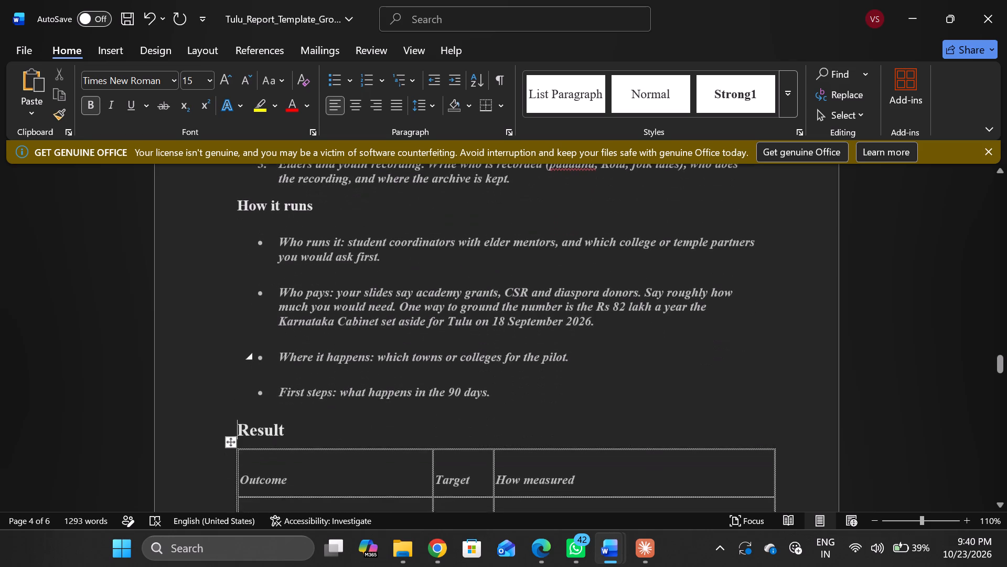
Look over the remaining template notes in the Action section, including the "How it works" list and "How it runs" heading.
scroll(395, 358, down, 3)
scroll(395, 358, up, 1)
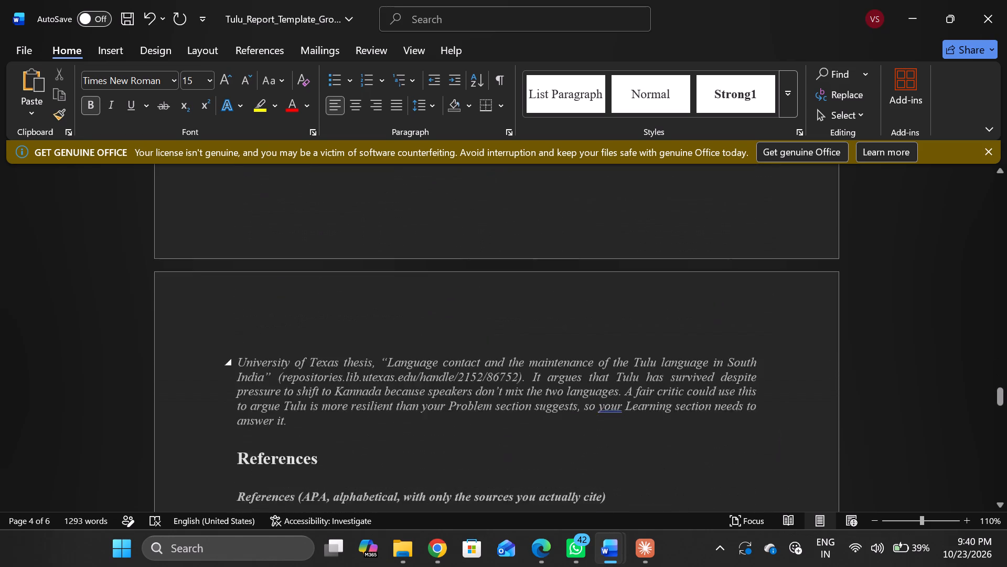
scroll(395, 358, up, 1)
scroll(395, 358, down, 3)
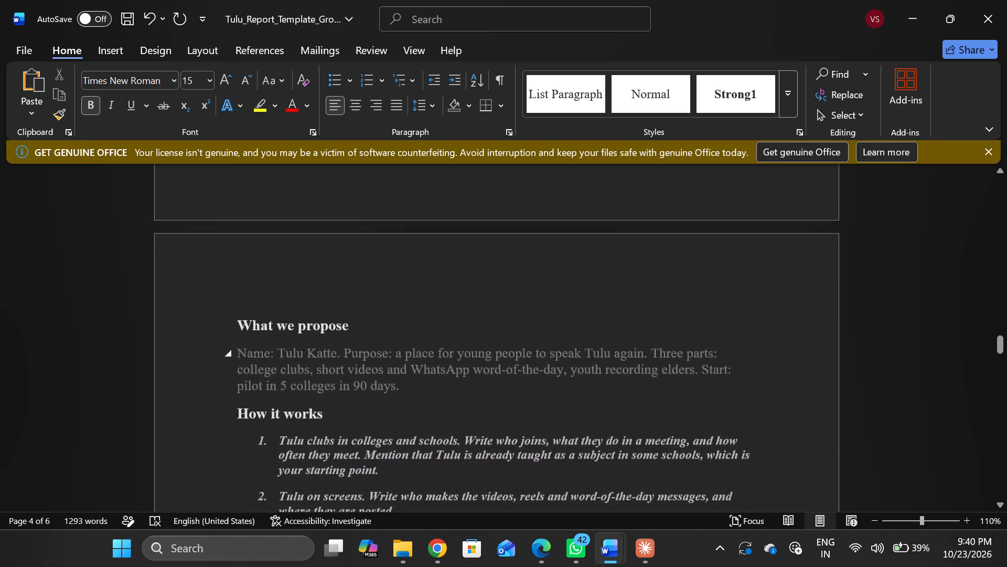
scroll(395, 358, down, 2)
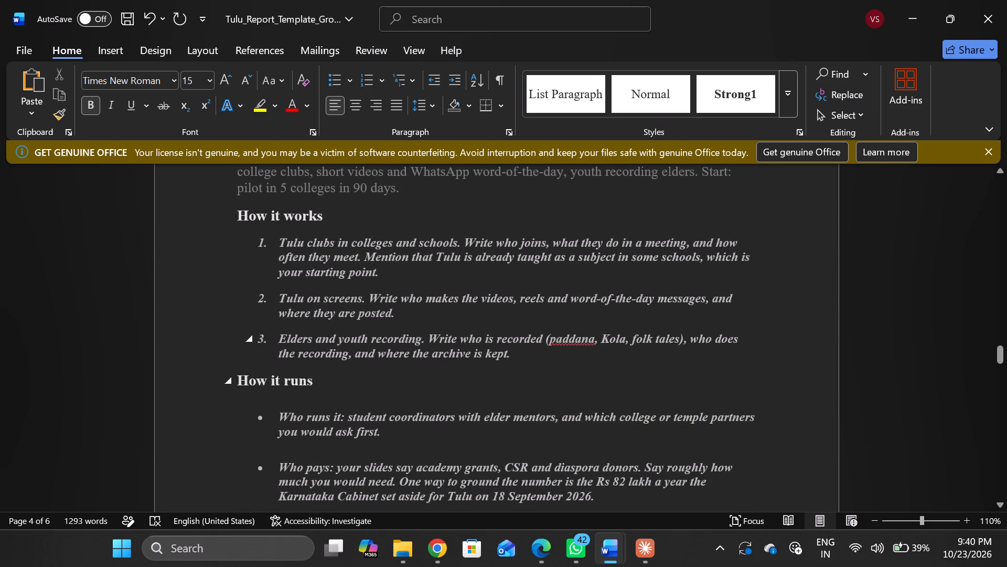
drag(538, 379, 282, 260)
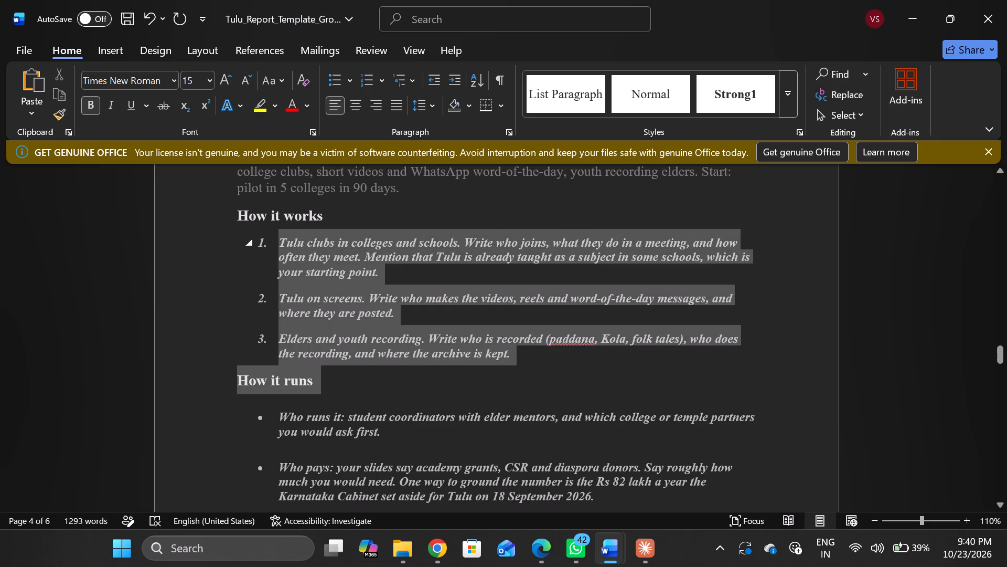
drag(282, 260, 531, 362)
click(531, 362)
Delete the University of Texas thesis bullet placed just above the Action heading.
scroll(531, 362, up, 4)
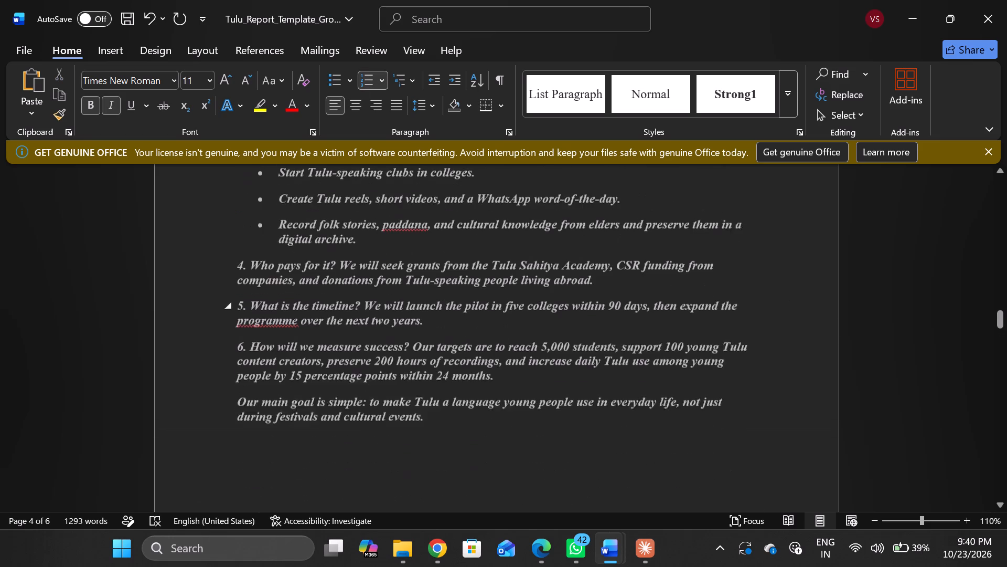
scroll(531, 362, up, 1)
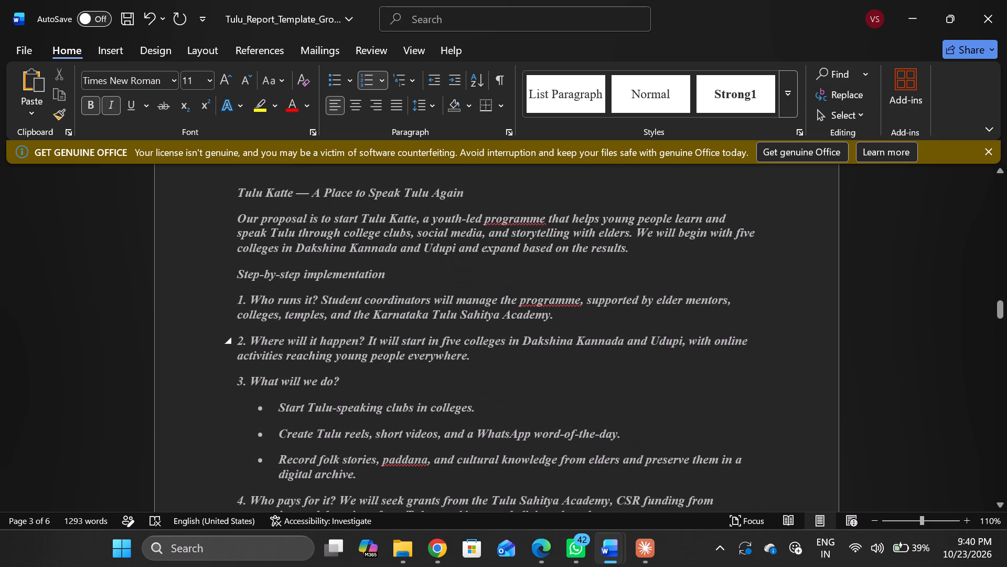
scroll(531, 362, up, 4)
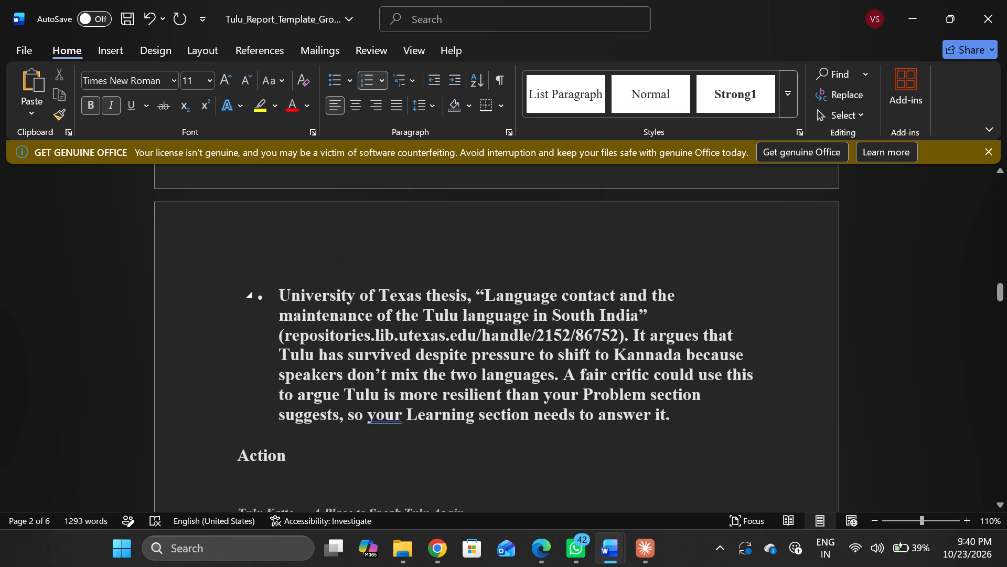
drag(698, 416, 280, 285)
scroll(682, 406, left, 2)
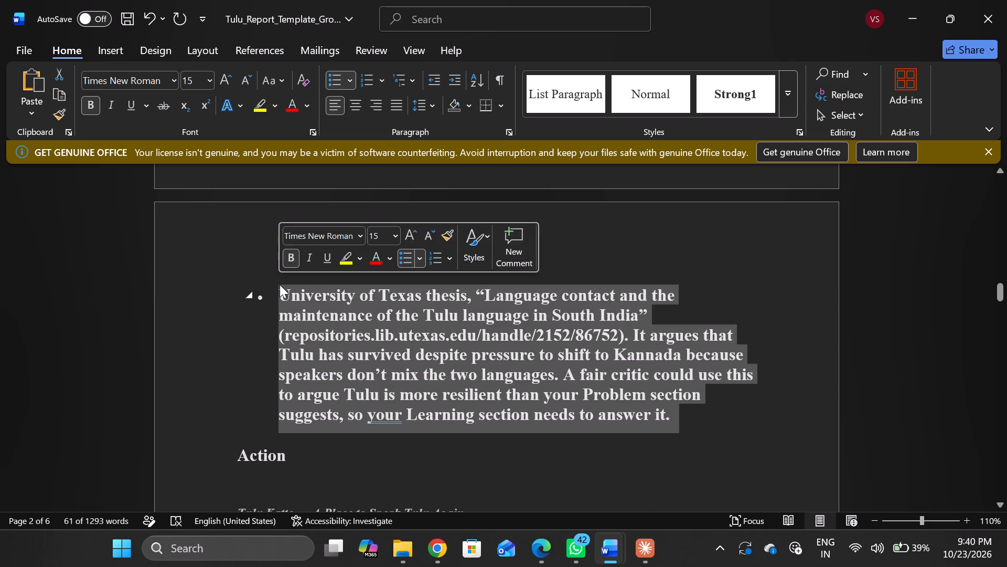
key(BackSpace)
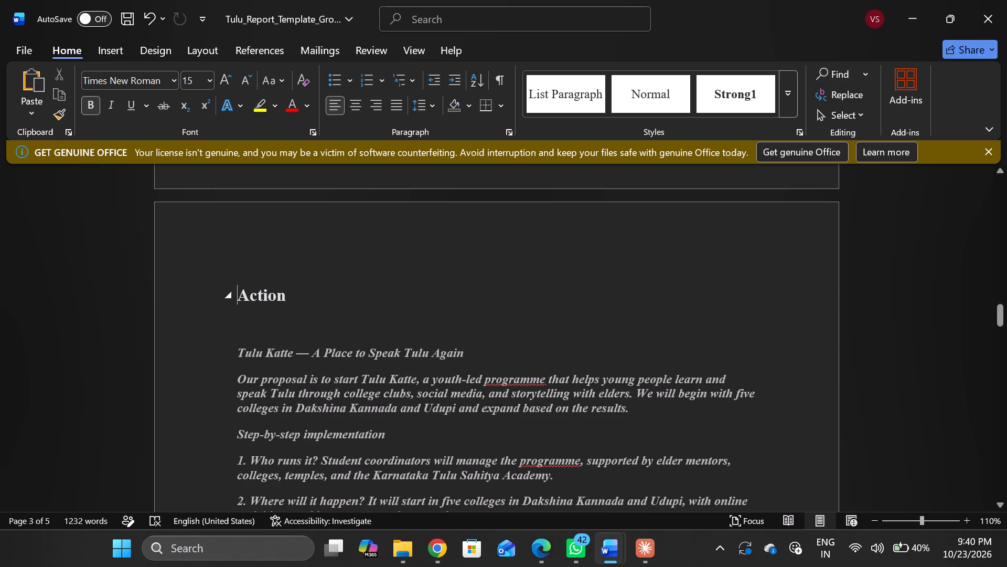
Remove the blank line between the Action heading and the "Tulu Katte — A Place to Speak Tulu Again" title.
click(237, 353)
key(BackSpace)
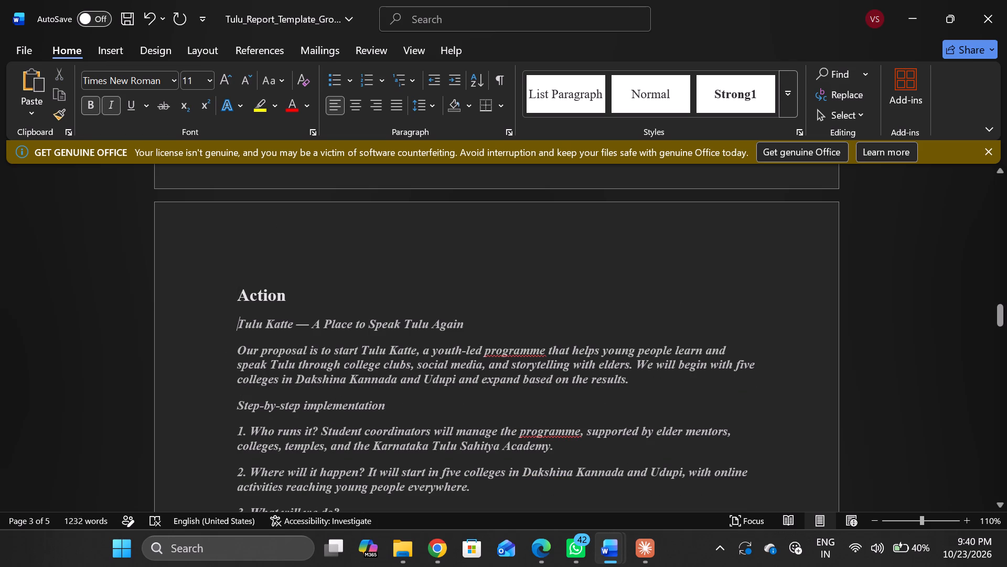
Delete the "Learning (a real counterpoint)" heading and insert a blank line in front of the Action heading.
scroll(355, 280, up, 1)
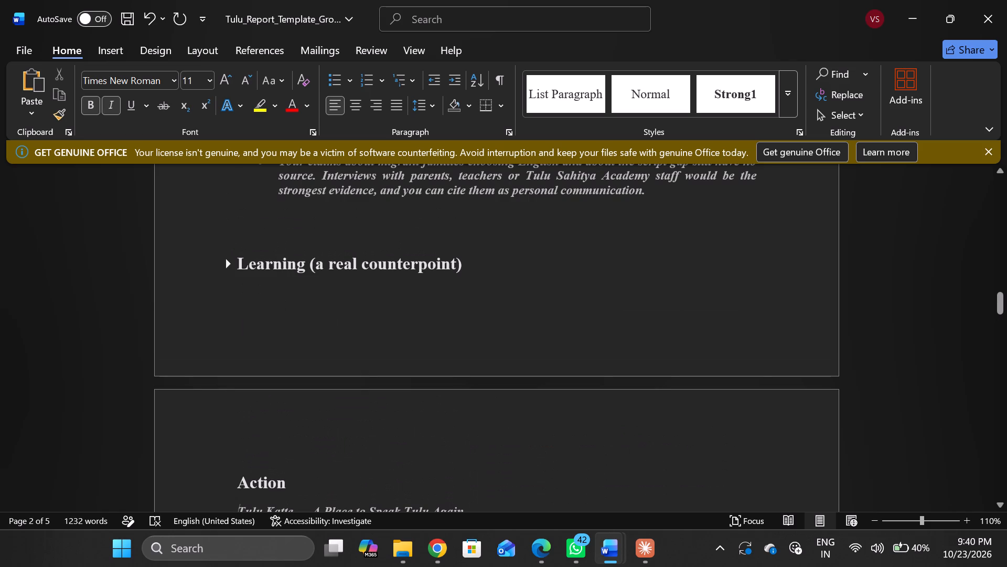
drag(512, 247, 252, 291)
scroll(491, 264, left, 1)
key(BackSpace)
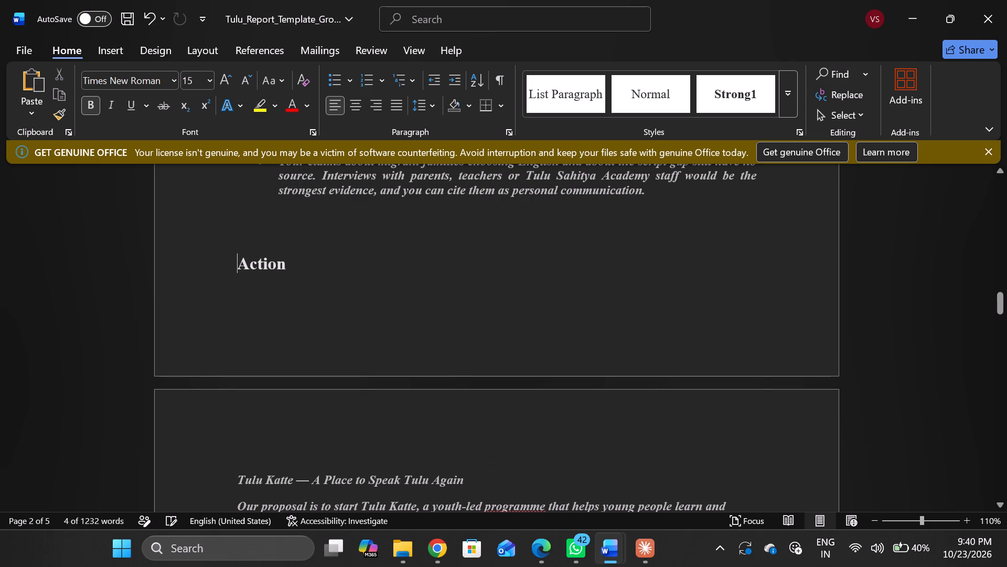
key(Return)
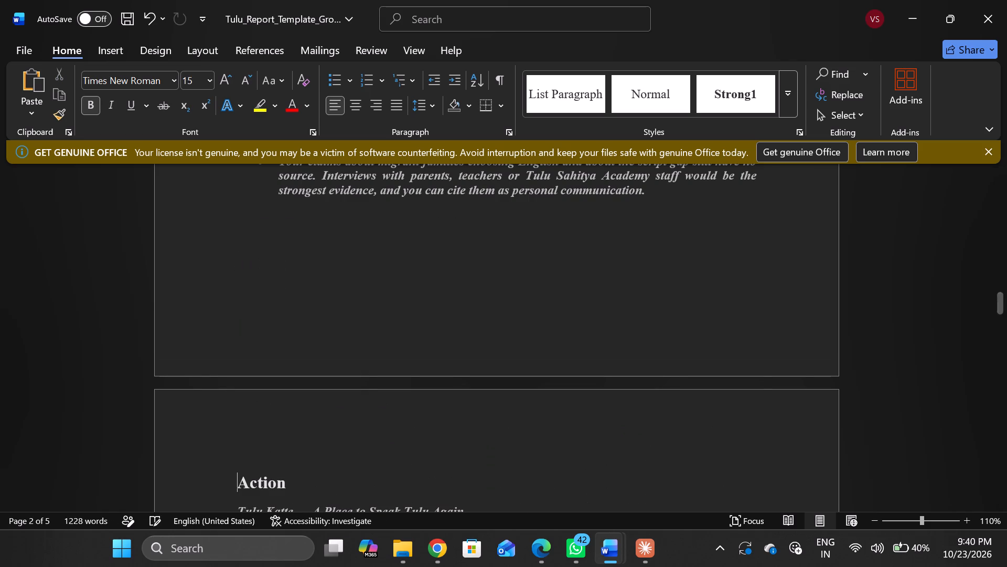
Look through the report from the group members table down to the reference entries for remaining template text and formatting issues.
scroll(324, 275, up, 3)
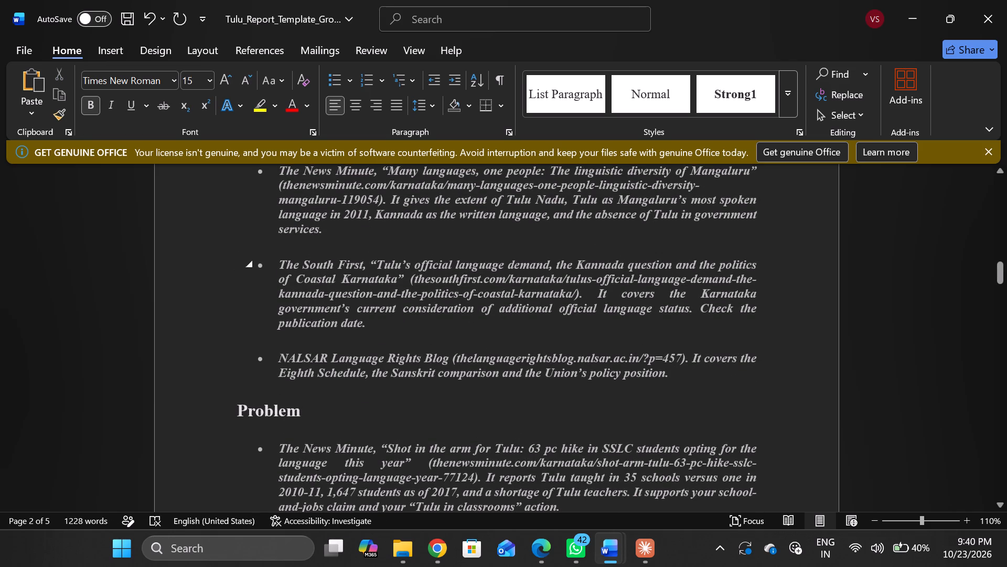
scroll(324, 275, up, 3)
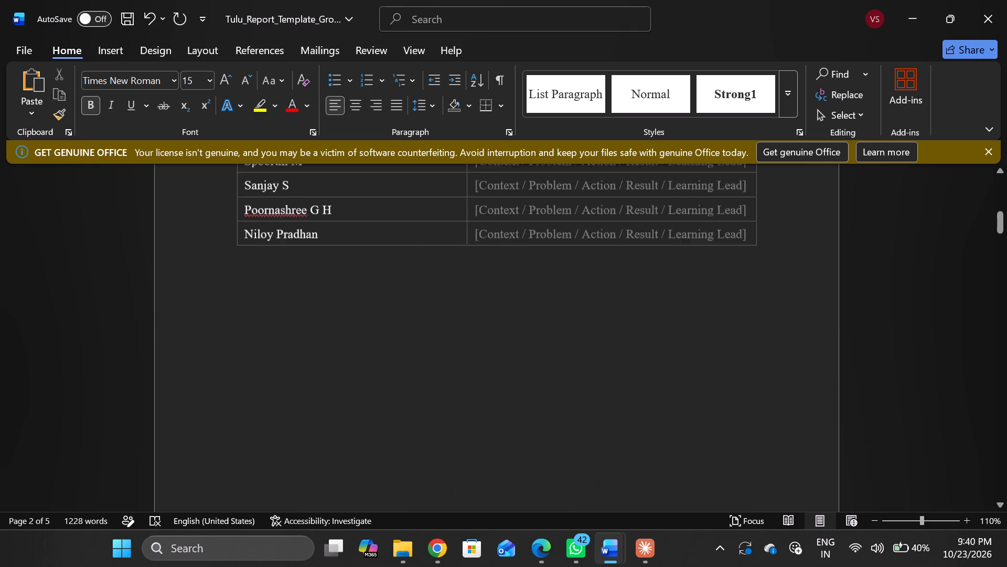
scroll(324, 275, up, 1)
scroll(324, 275, down, 6)
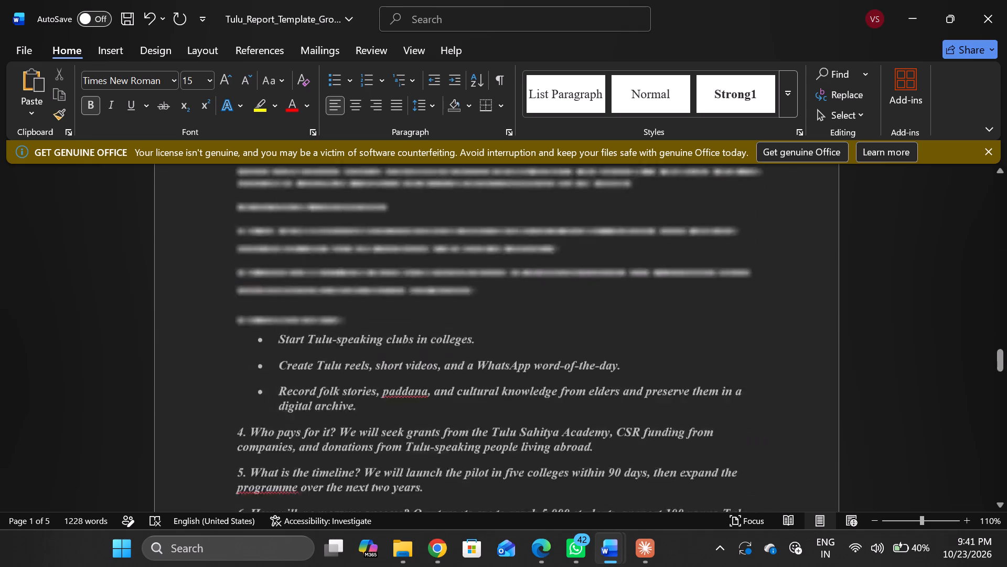
scroll(324, 275, down, 4)
scroll(324, 275, up, 2)
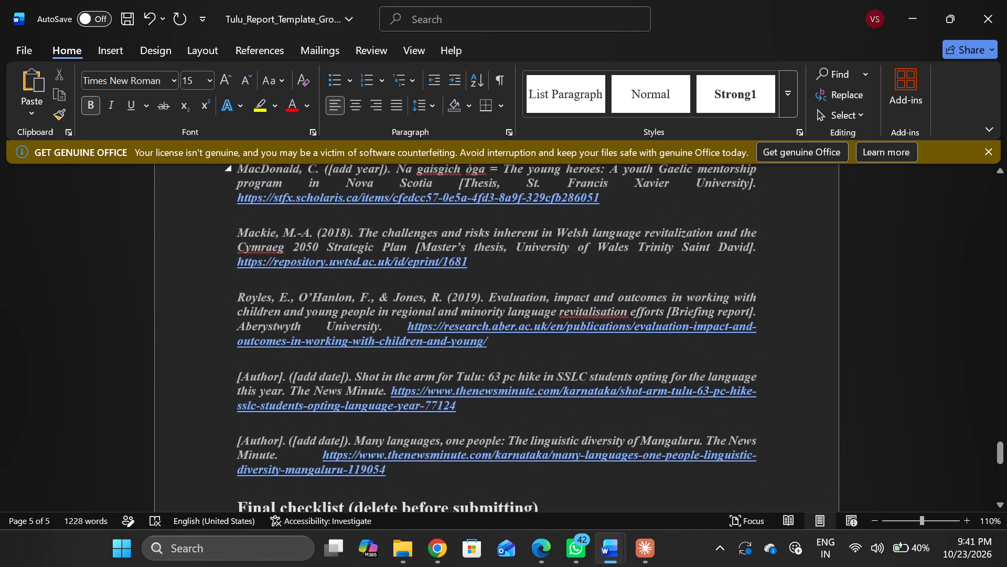
scroll(324, 275, up, 2)
scroll(324, 275, down, 2)
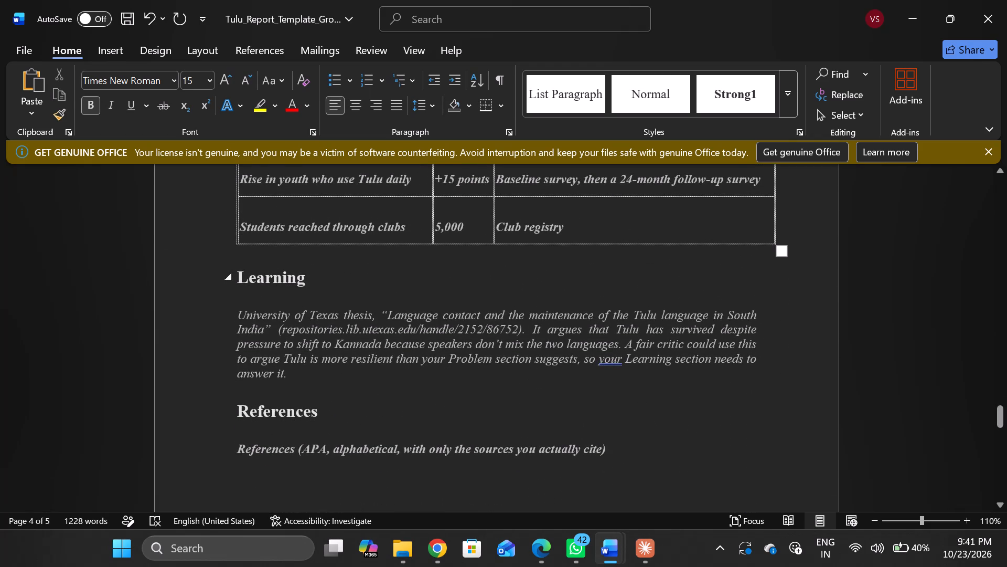
Delete the template note "References (APA, alphabetical, with only the sources you actually cite)" under the References heading.
scroll(324, 275, down, 2)
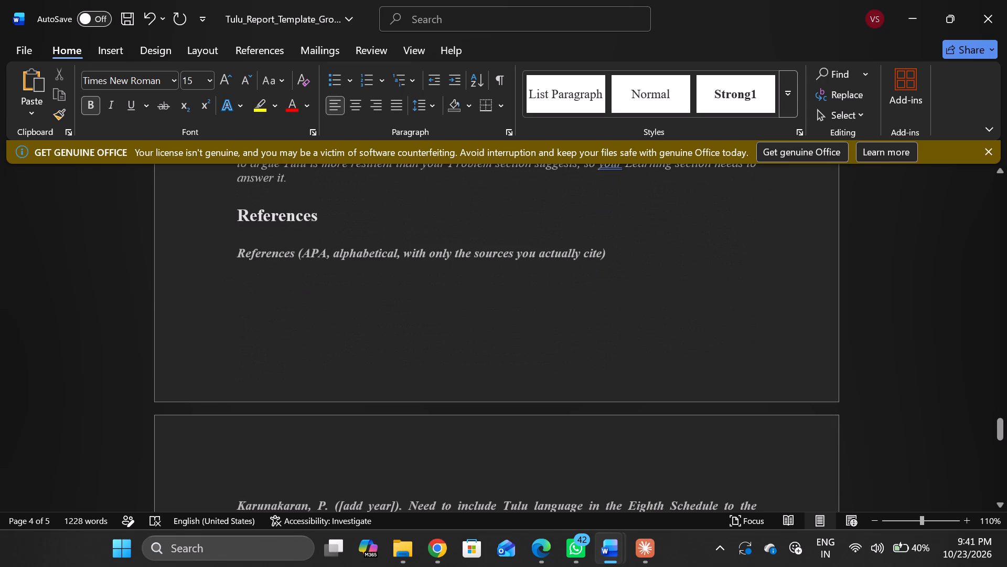
scroll(324, 275, down, 1)
scroll(324, 275, up, 1)
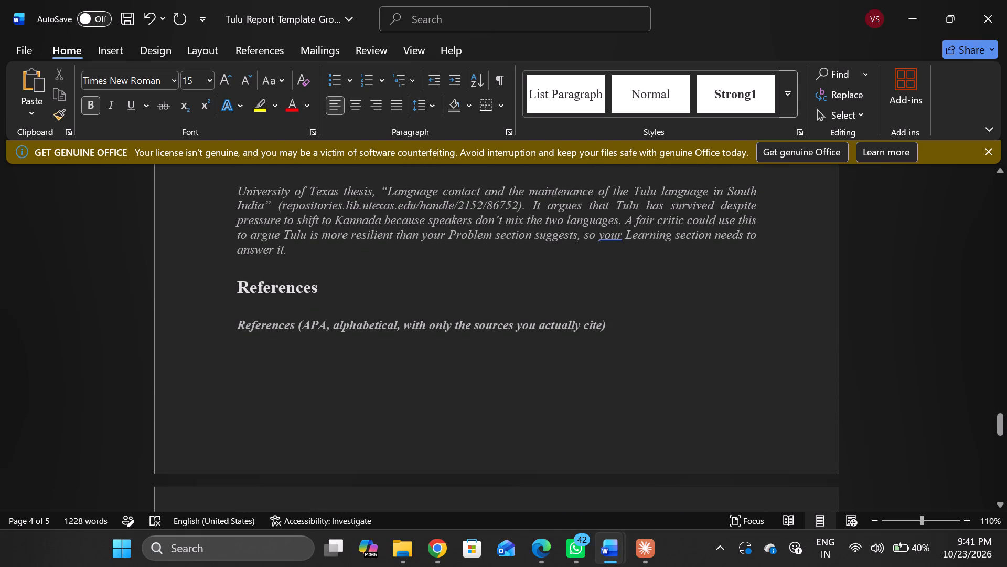
drag(619, 327, 263, 348)
scroll(588, 335, left, 1)
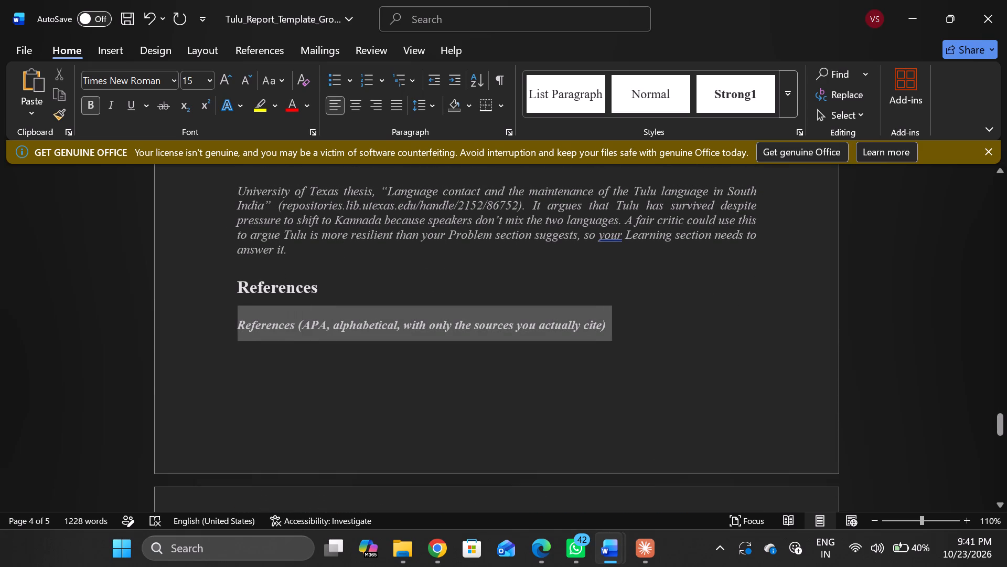
scroll(263, 348, left, 1)
drag(263, 348, 245, 349)
key(d)
scroll(245, 349, left, 1)
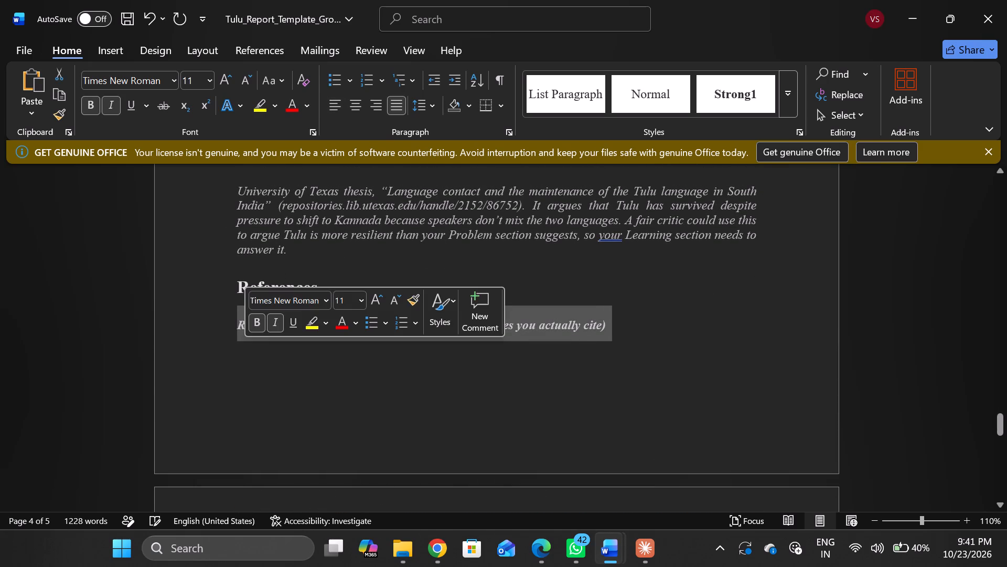
key(BackSpace)
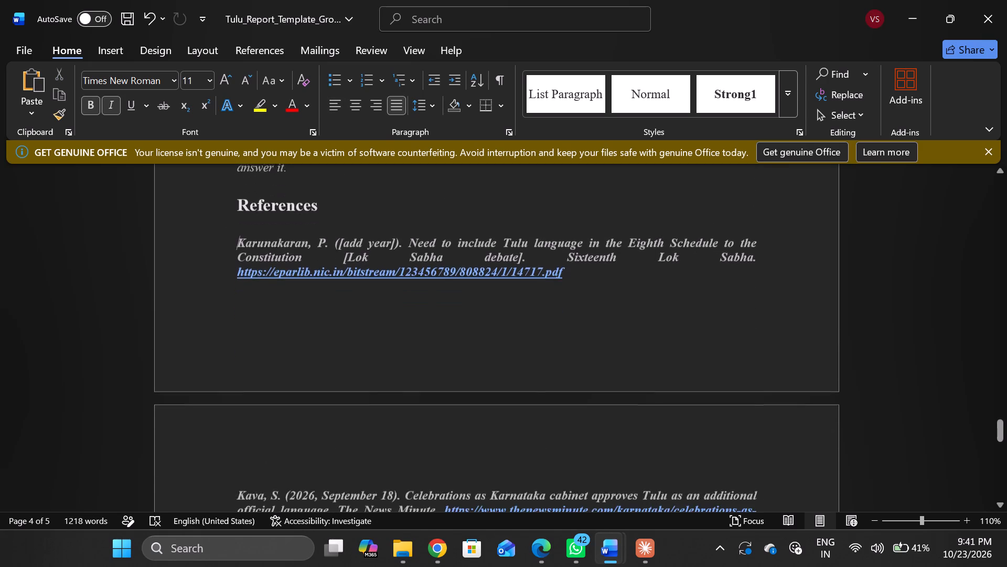
Justify the four bullets under "How it runs", from "Who runs it" through "First steps".
scroll(245, 349, up, 1)
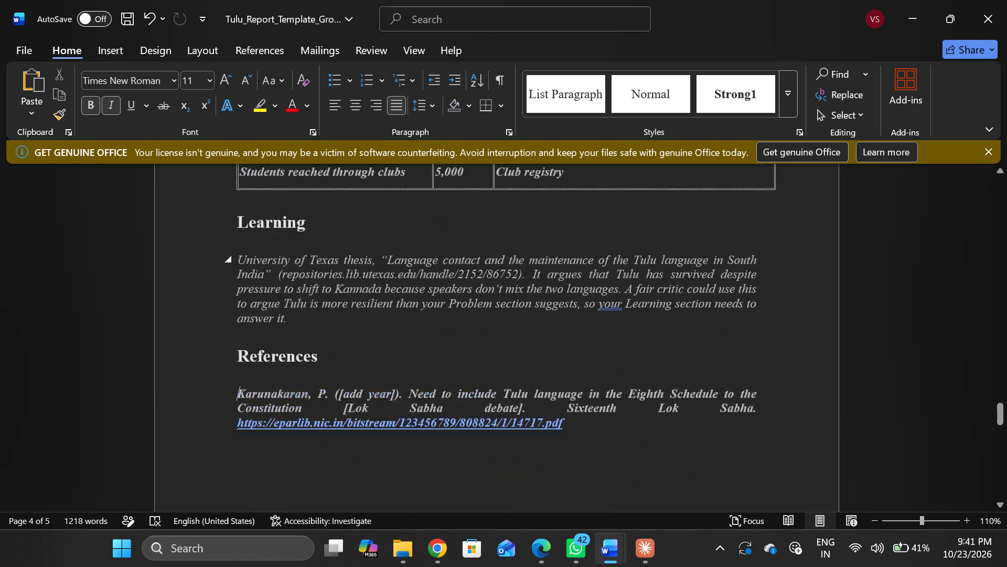
scroll(245, 349, up, 2)
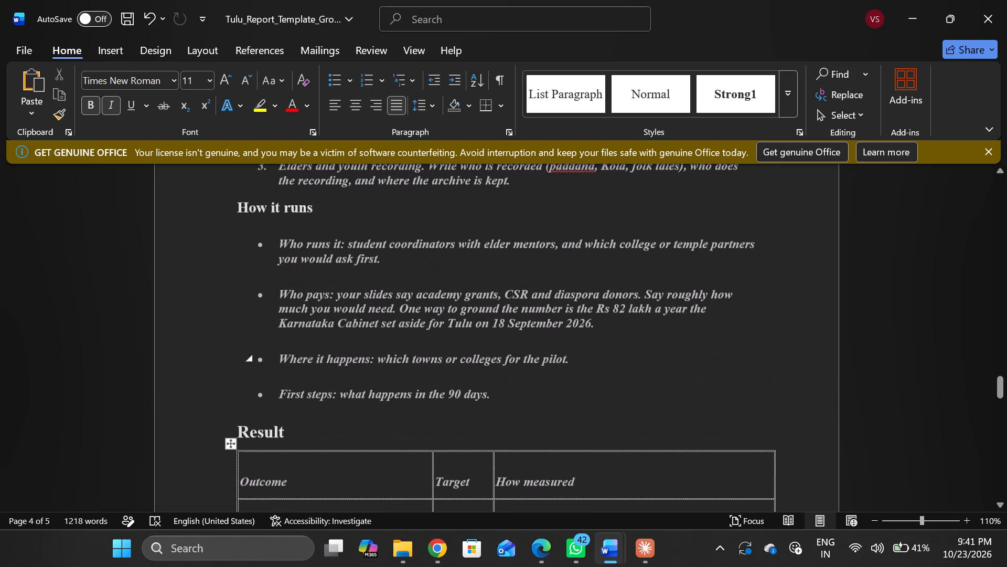
drag(513, 402, 197, 264)
scroll(500, 391, left, 1)
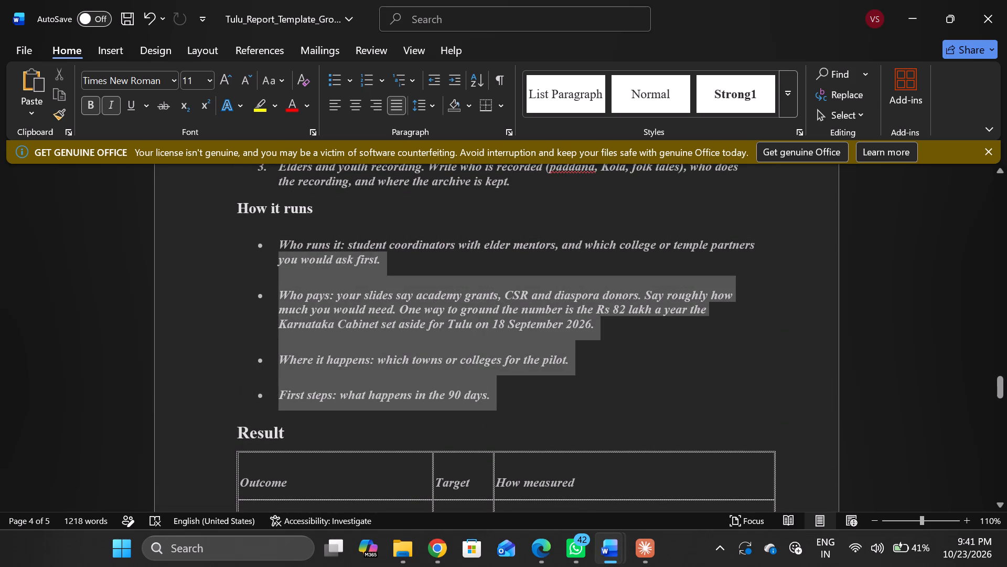
drag(197, 264, 217, 240)
scroll(197, 264, left, 1)
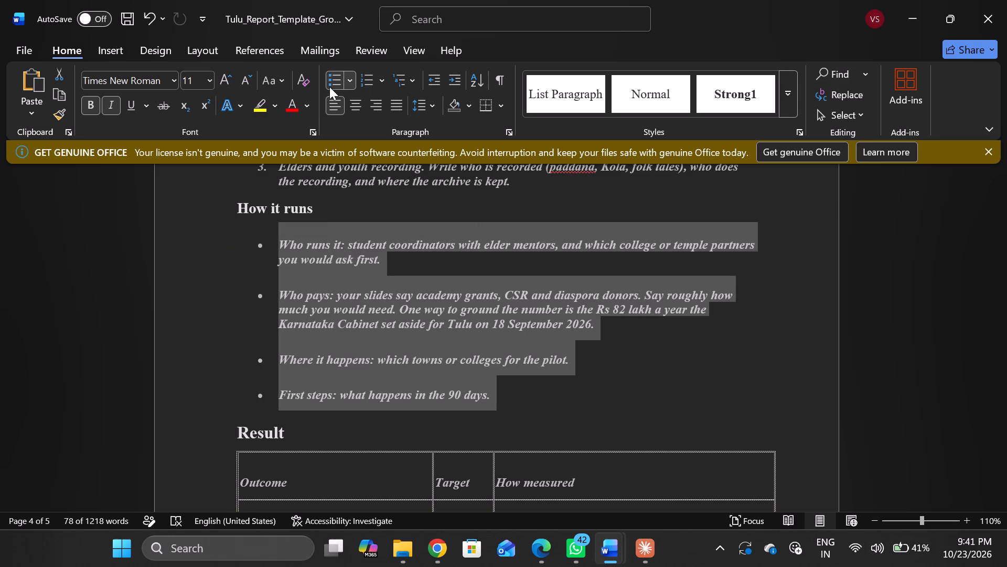
click(392, 111)
click(479, 212)
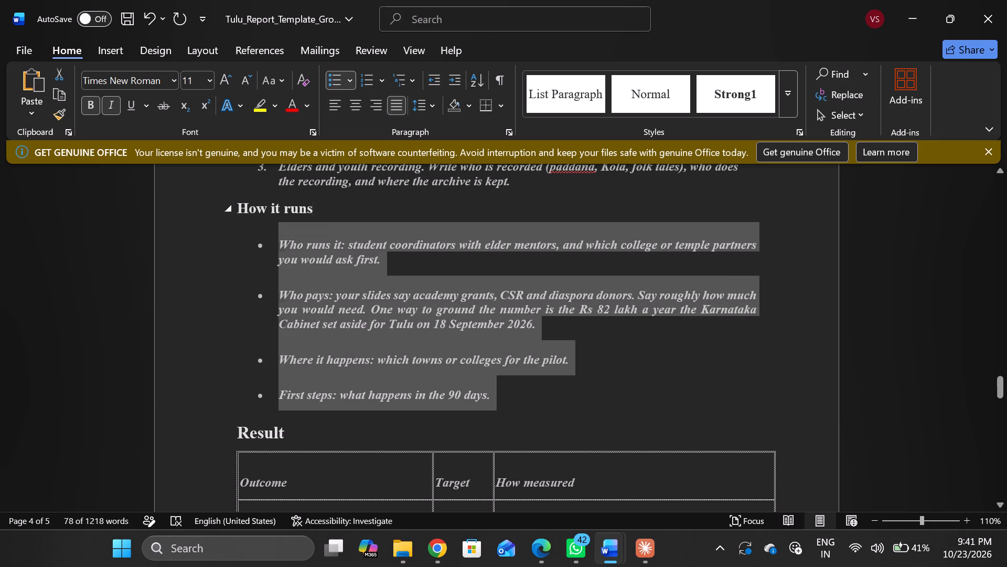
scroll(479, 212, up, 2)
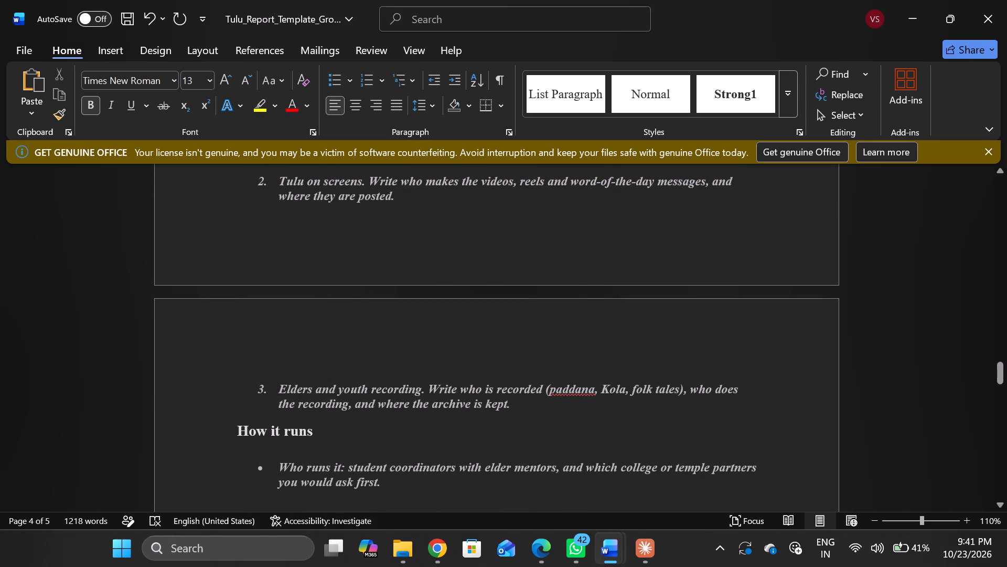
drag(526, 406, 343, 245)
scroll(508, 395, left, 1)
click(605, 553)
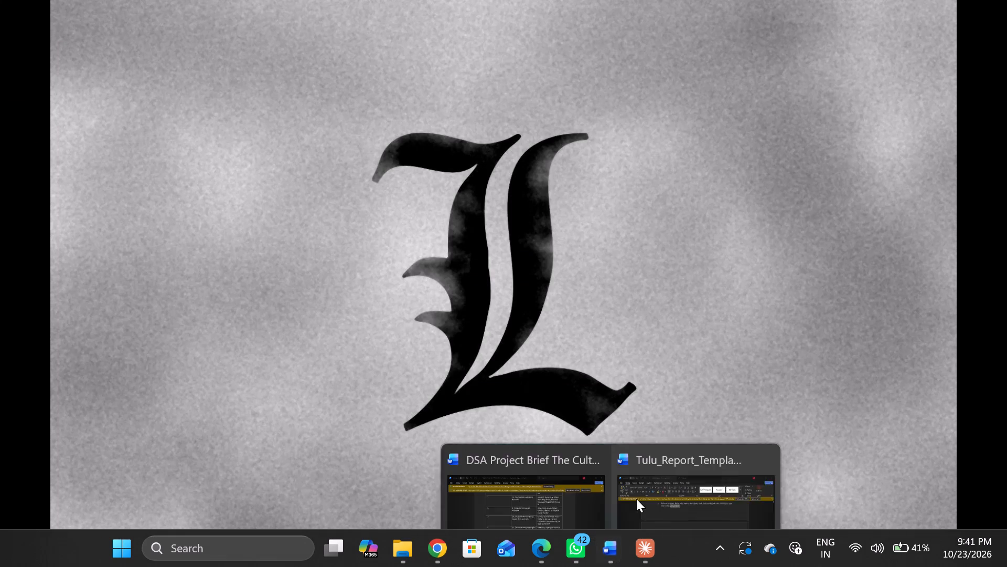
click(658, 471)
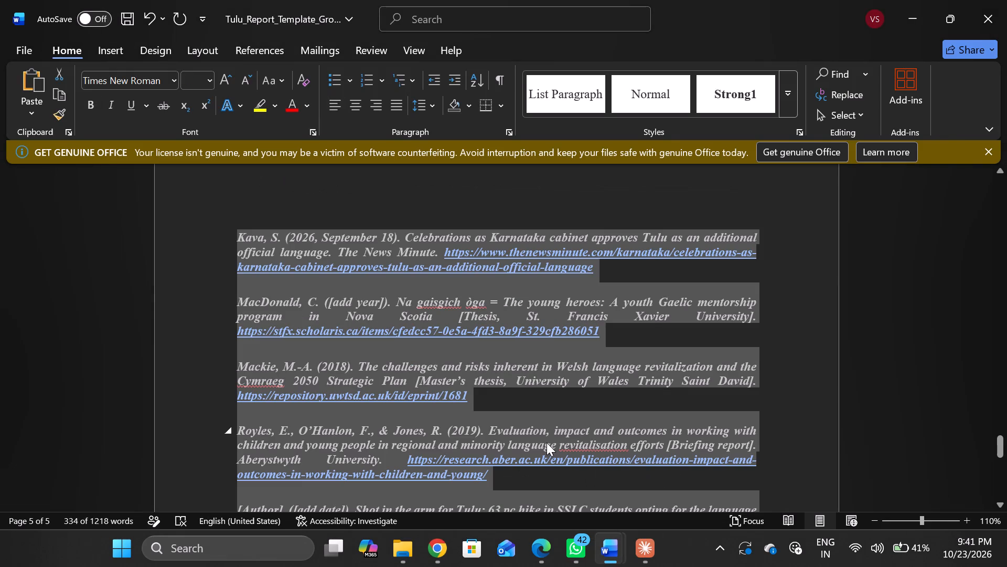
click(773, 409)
Justify the three numbered items under "How it works", from "Tulu clubs in colleges and schools" through "Elders and youth recording".
scroll(773, 409, up, 2)
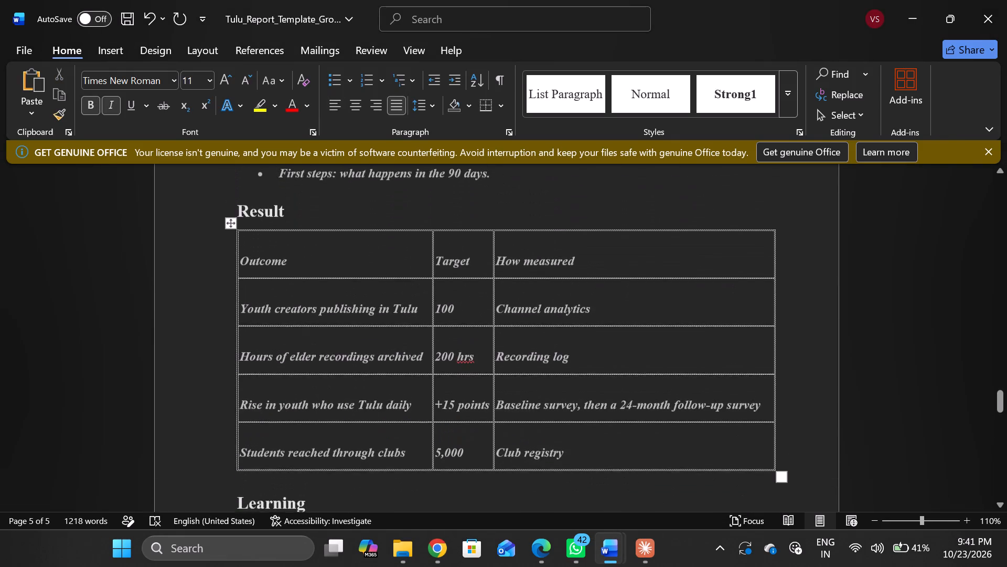
scroll(773, 409, up, 4)
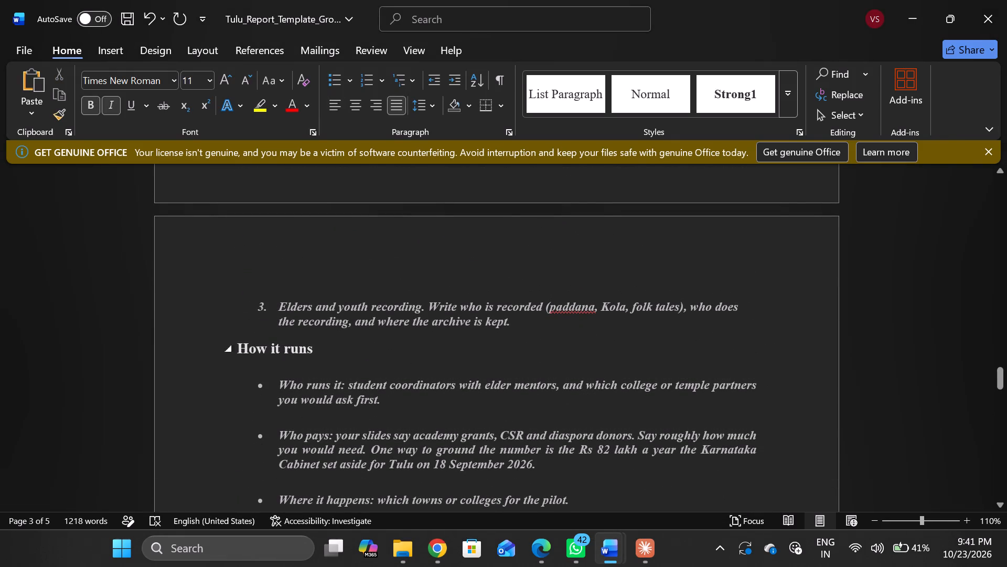
click(531, 335)
scroll(531, 335, left, 1)
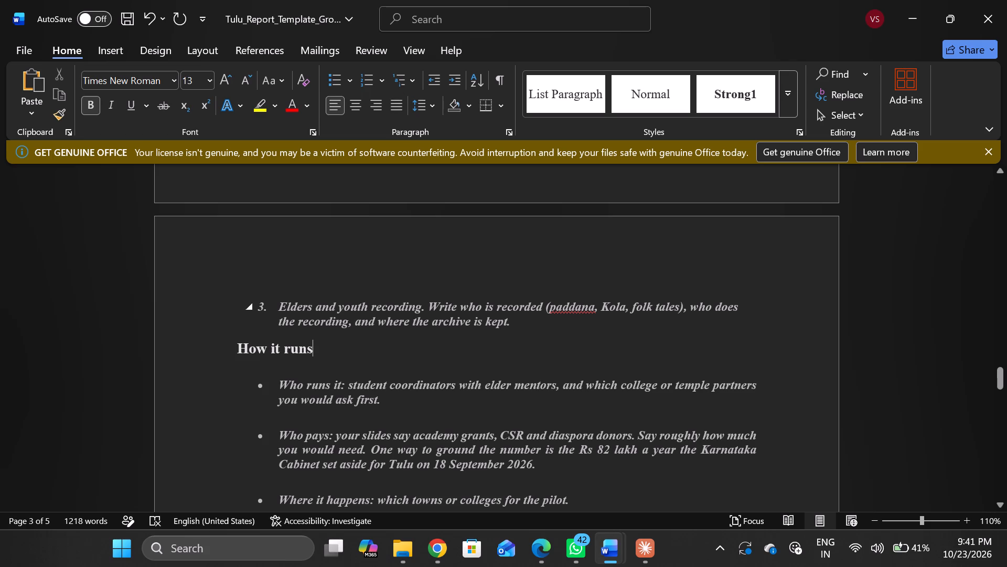
click(511, 320)
drag(511, 320, 346, 170)
scroll(346, 170, up, 1)
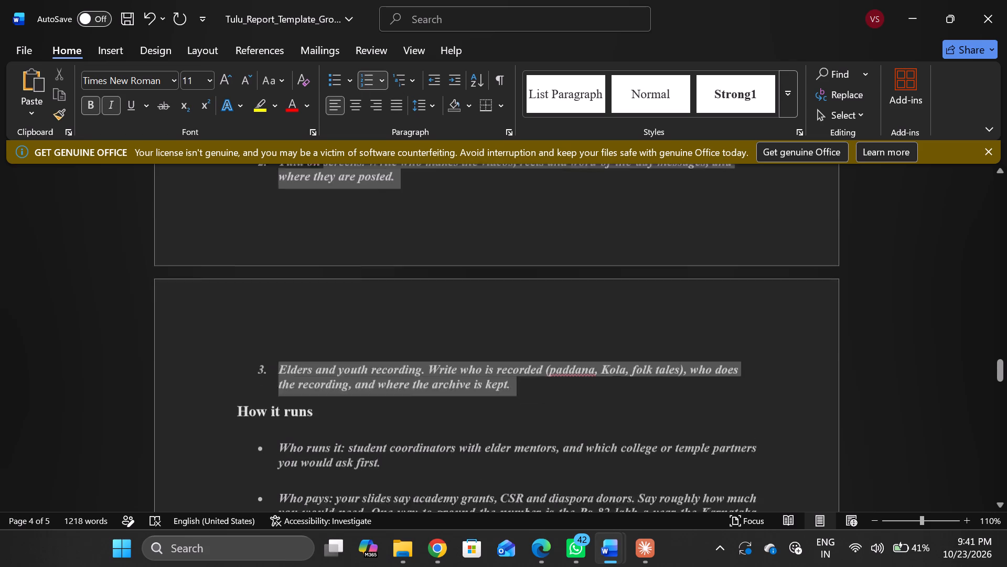
scroll(346, 170, up, 1)
drag(346, 170, 281, 193)
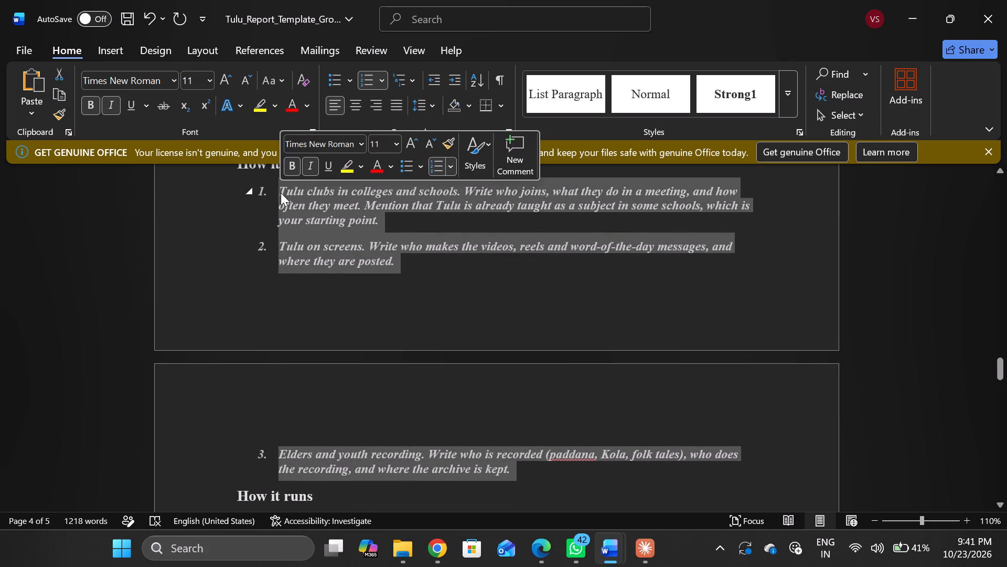
click(389, 99)
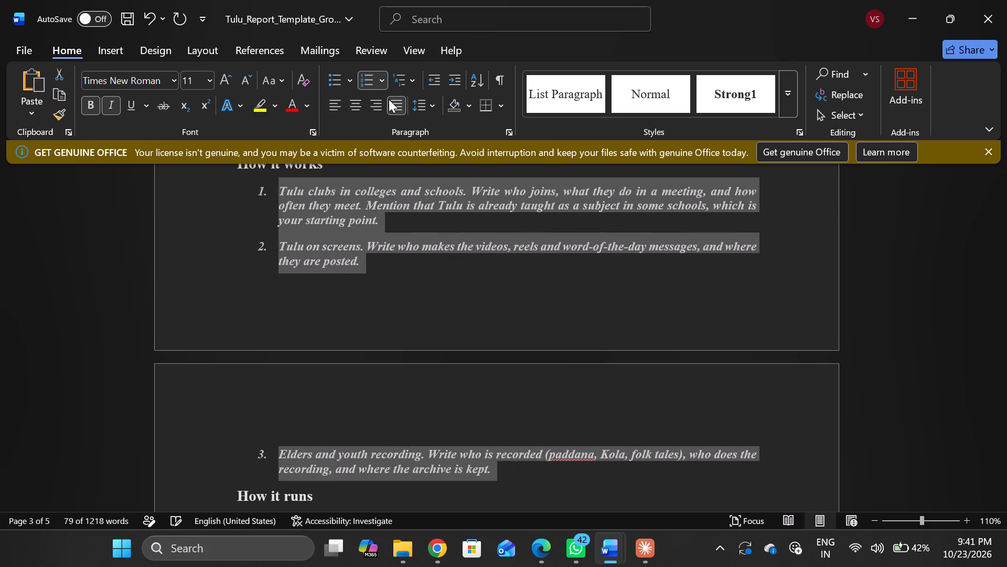
click(478, 291)
Justify the paragraph under "What we propose" that begins "Name: Tulu Katte".
scroll(478, 291, up, 1)
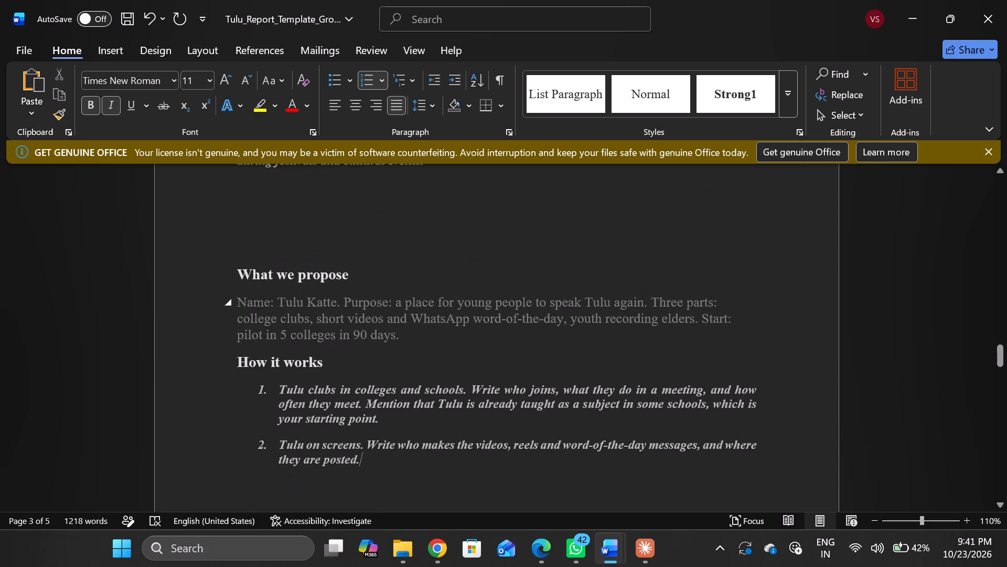
drag(420, 334, 250, 303)
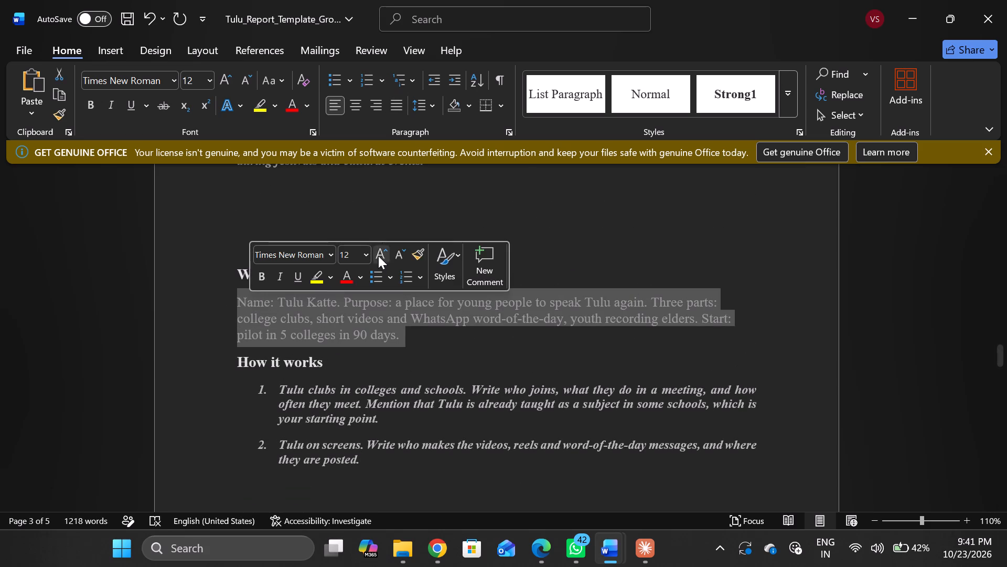
click(392, 104)
click(467, 253)
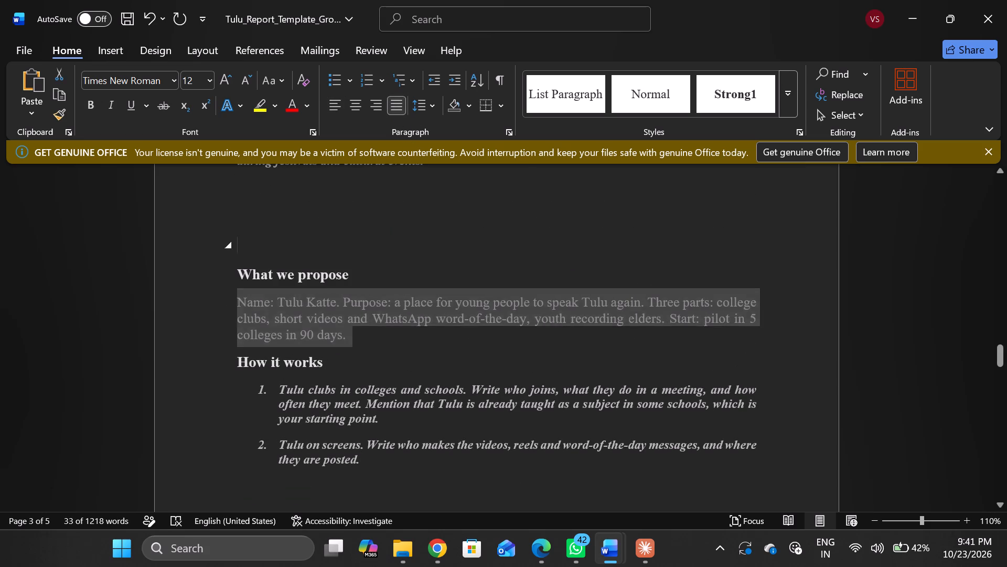
Justify the Action text from the "Tulu Katte — A Place to Speak Tulu Again" title through the "Our main goal is simple" paragraph.
scroll(467, 253, up, 1)
drag(445, 352, 379, 250)
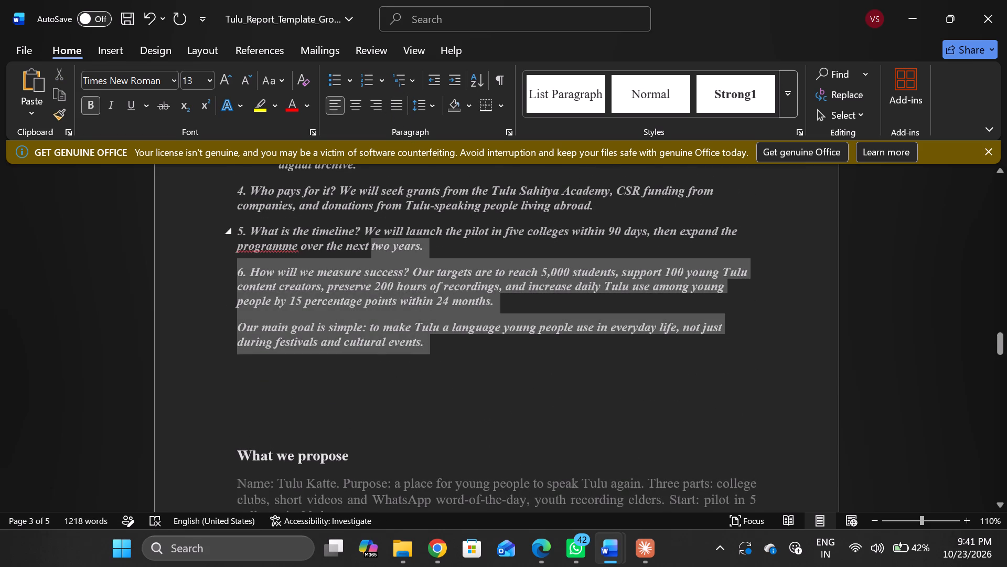
drag(379, 250, 281, 236)
scroll(379, 250, up, 1)
scroll(285, 236, up, 1)
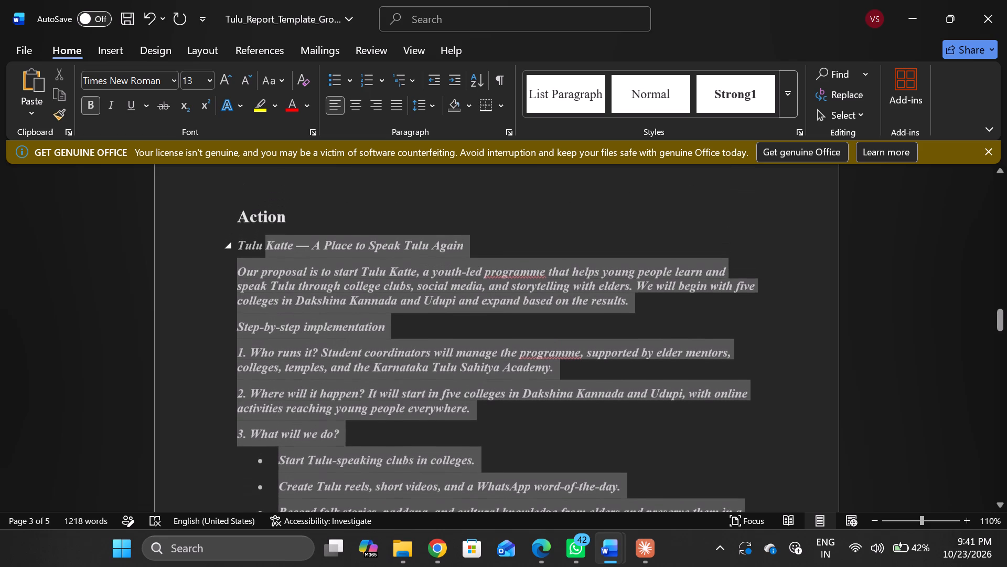
drag(281, 236, 247, 248)
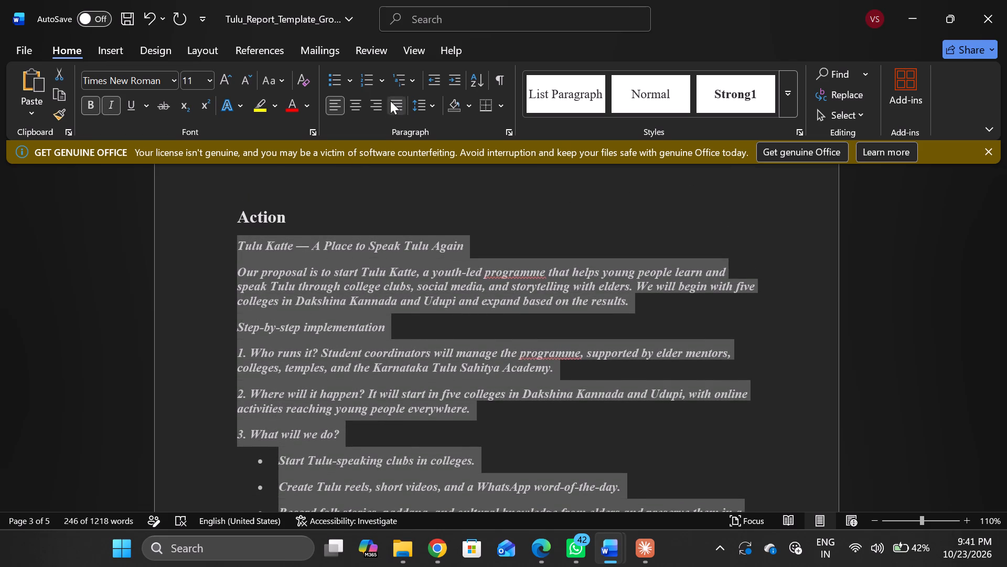
click(390, 101)
click(534, 228)
Look over the Problem and Context sections and the title page details, including the group members and roles table.
scroll(534, 229, up, 1)
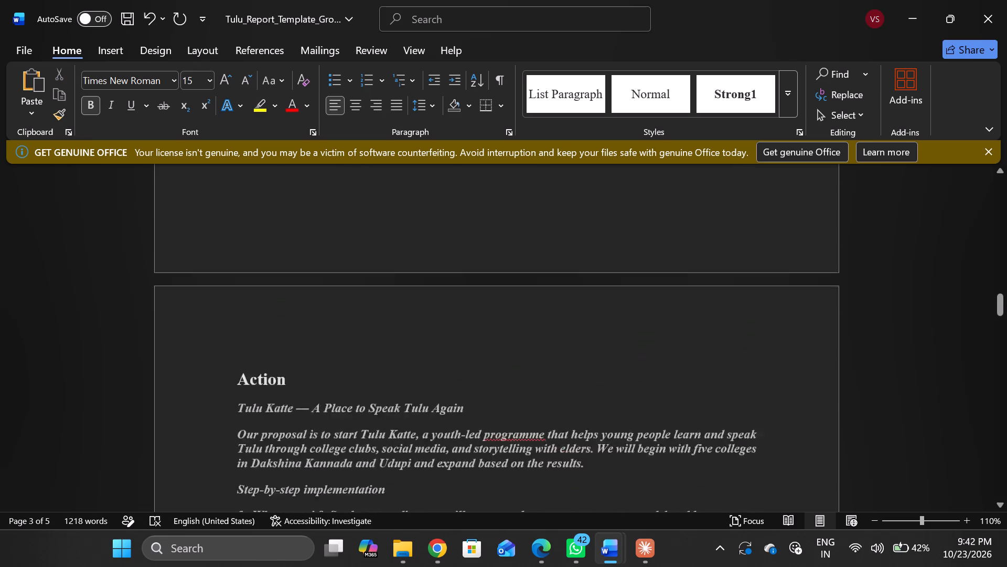
scroll(534, 229, up, 1)
scroll(643, 352, up, 3)
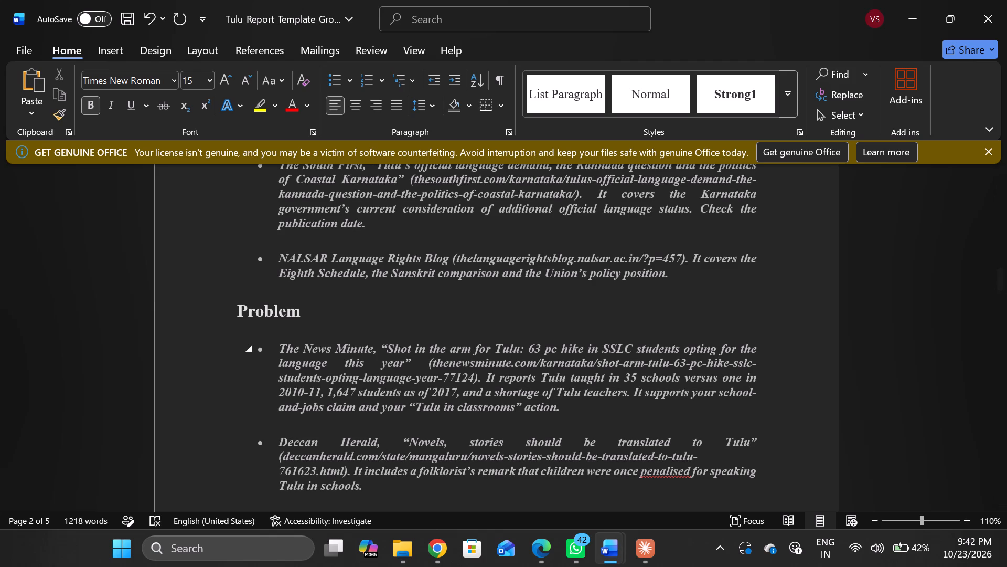
scroll(676, 352, up, 1)
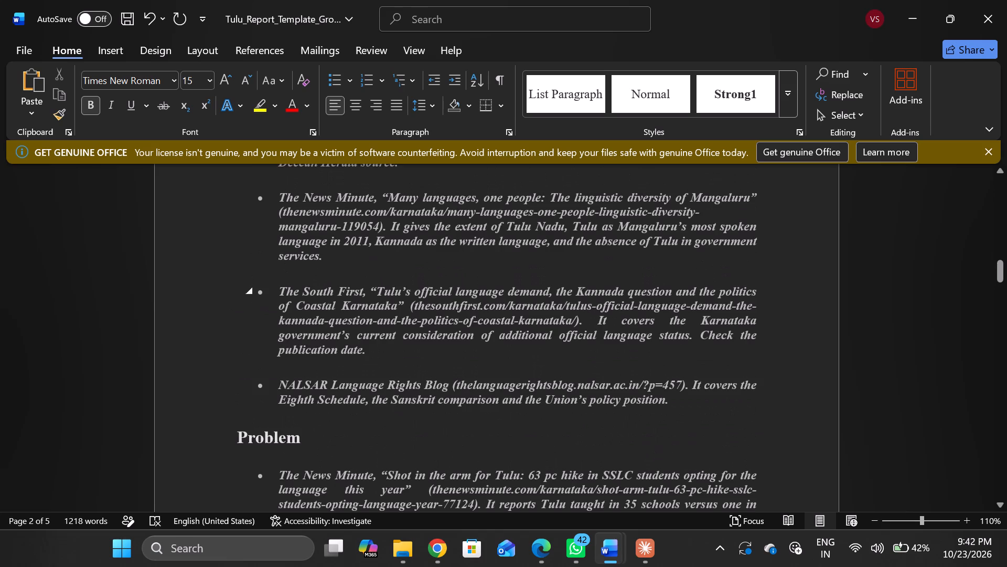
scroll(676, 352, up, 4)
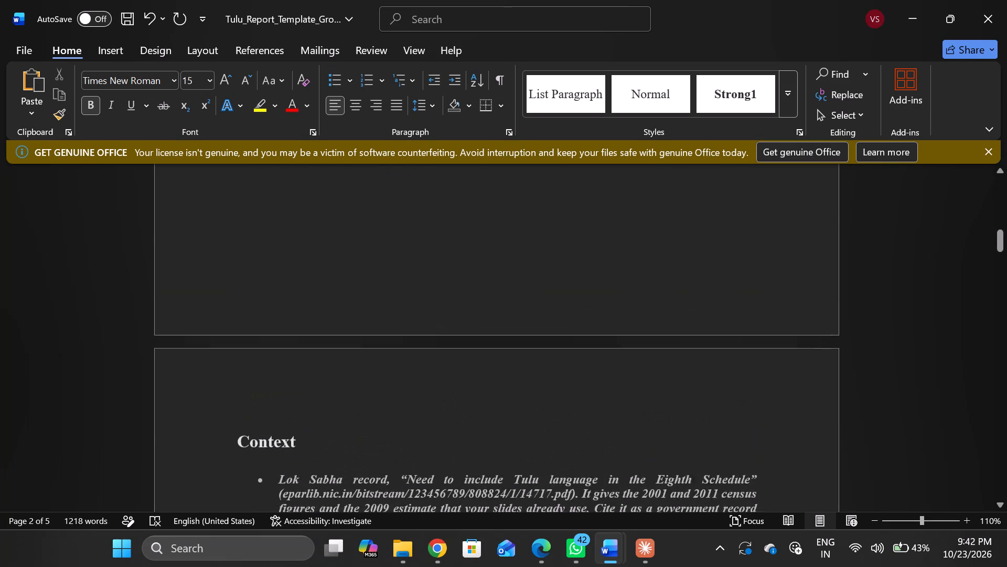
scroll(676, 352, up, 2)
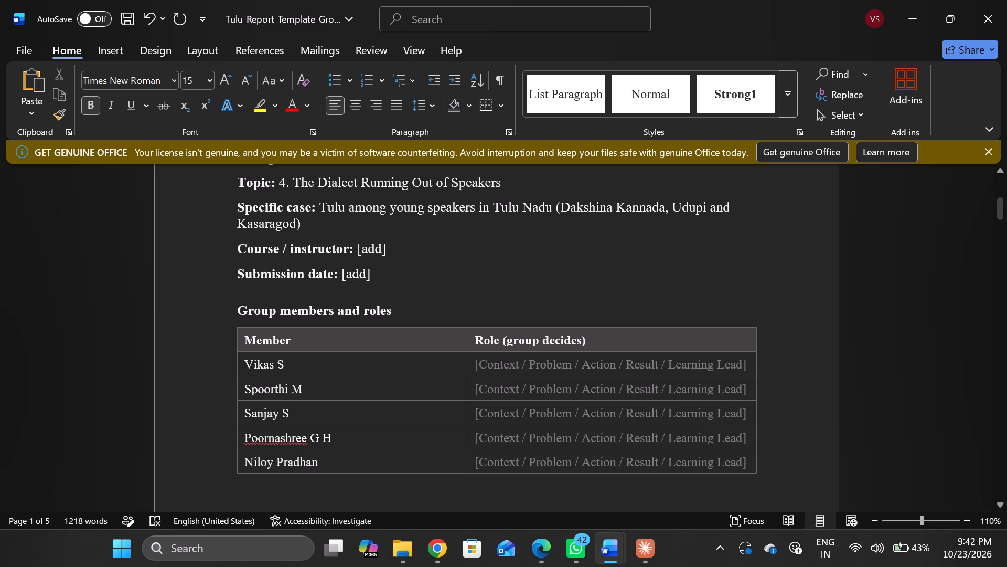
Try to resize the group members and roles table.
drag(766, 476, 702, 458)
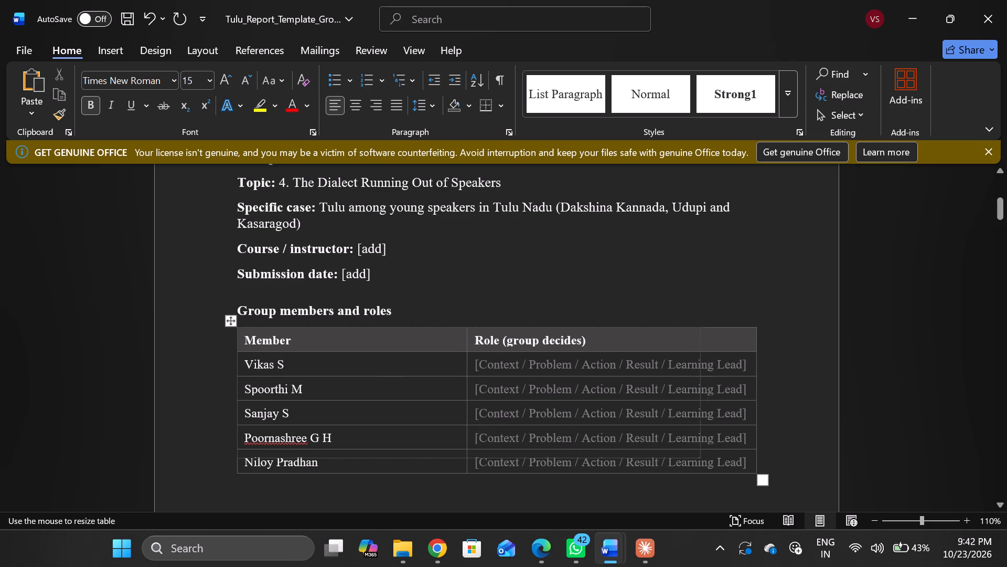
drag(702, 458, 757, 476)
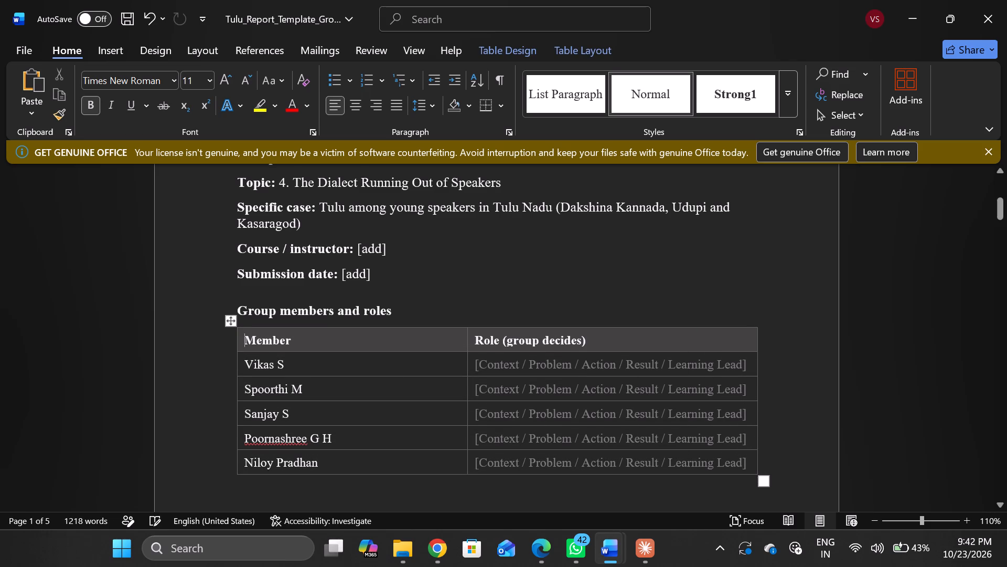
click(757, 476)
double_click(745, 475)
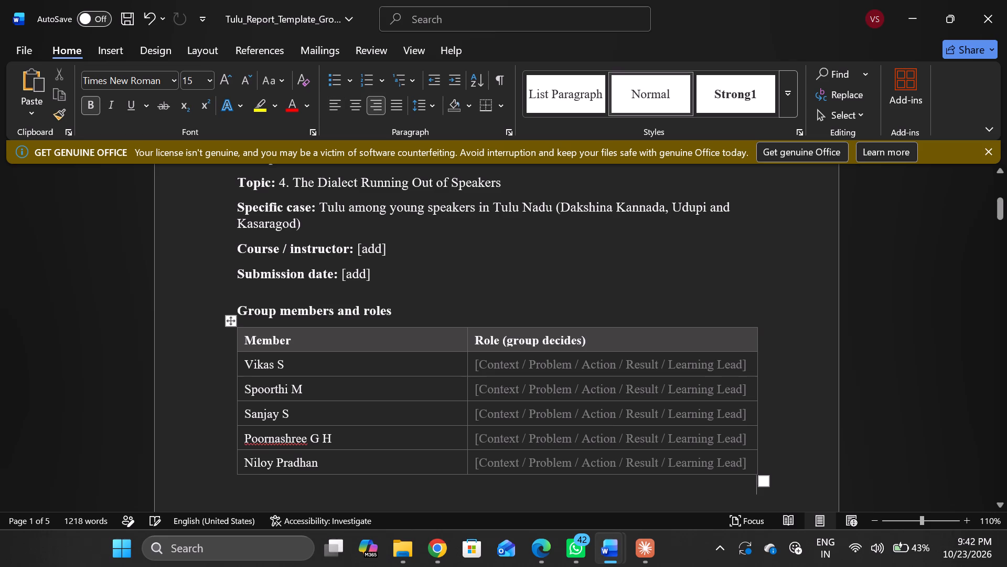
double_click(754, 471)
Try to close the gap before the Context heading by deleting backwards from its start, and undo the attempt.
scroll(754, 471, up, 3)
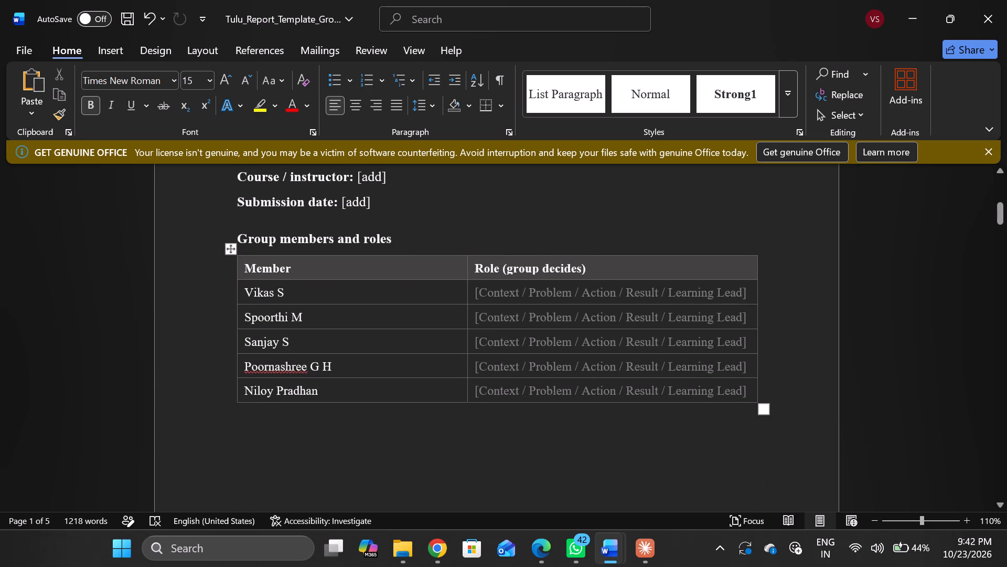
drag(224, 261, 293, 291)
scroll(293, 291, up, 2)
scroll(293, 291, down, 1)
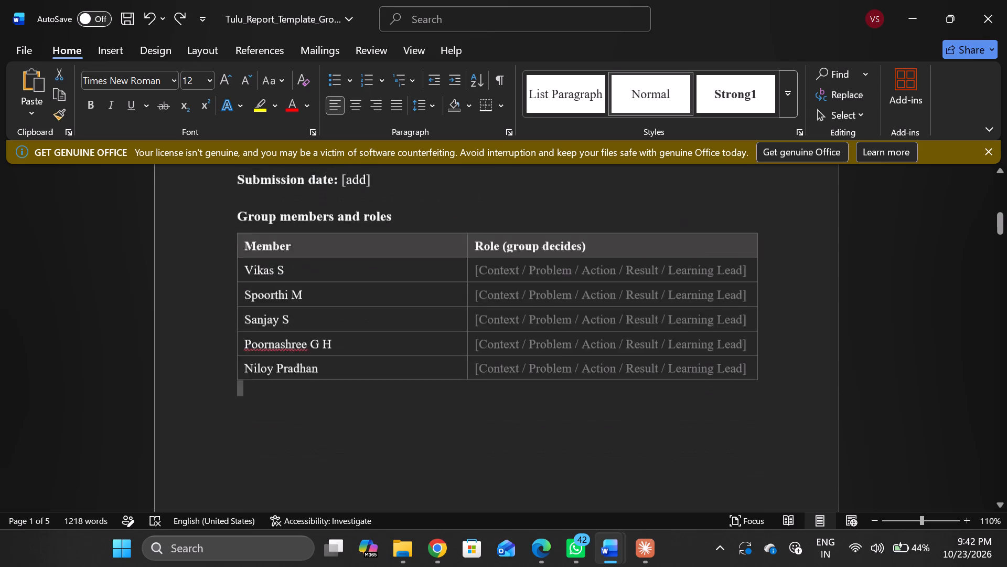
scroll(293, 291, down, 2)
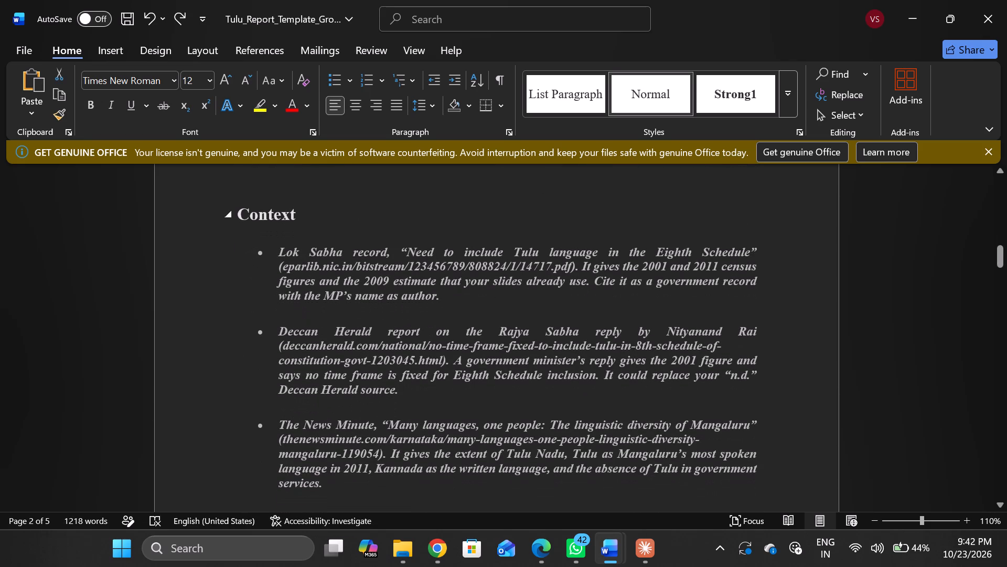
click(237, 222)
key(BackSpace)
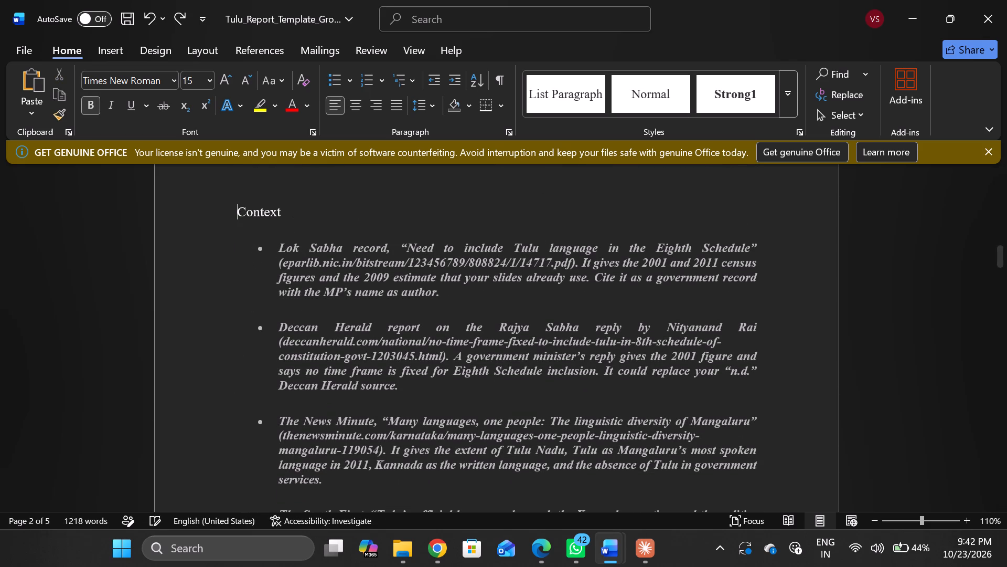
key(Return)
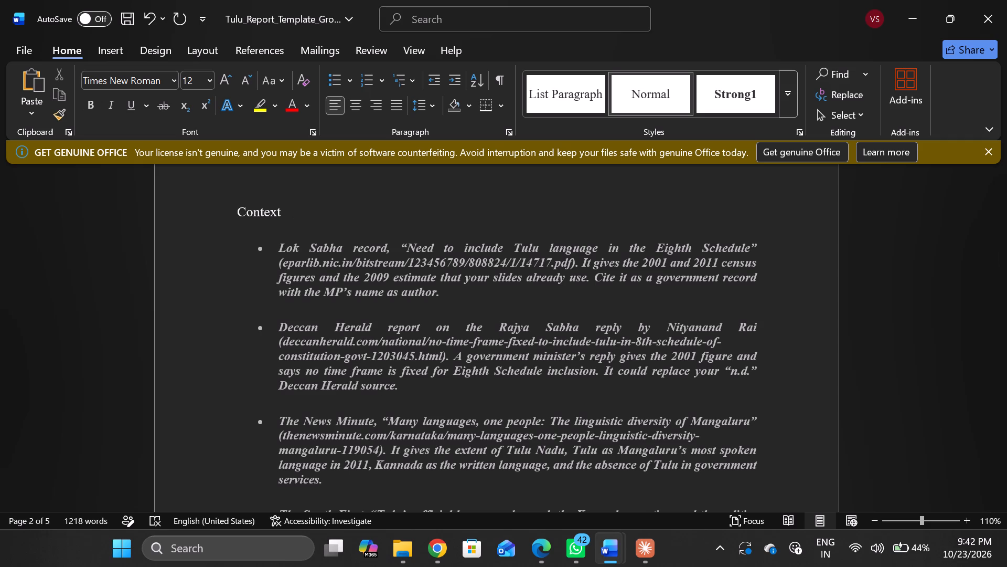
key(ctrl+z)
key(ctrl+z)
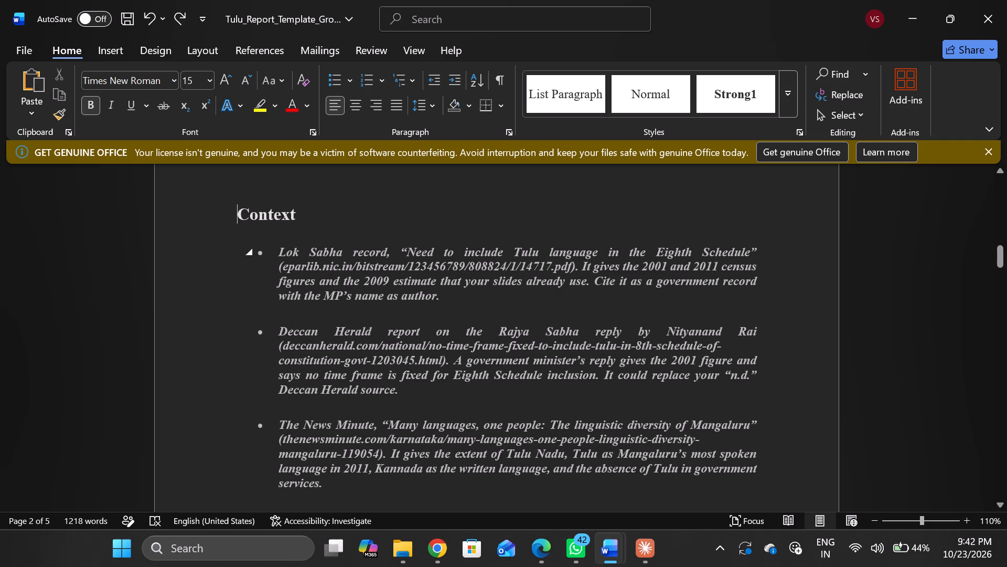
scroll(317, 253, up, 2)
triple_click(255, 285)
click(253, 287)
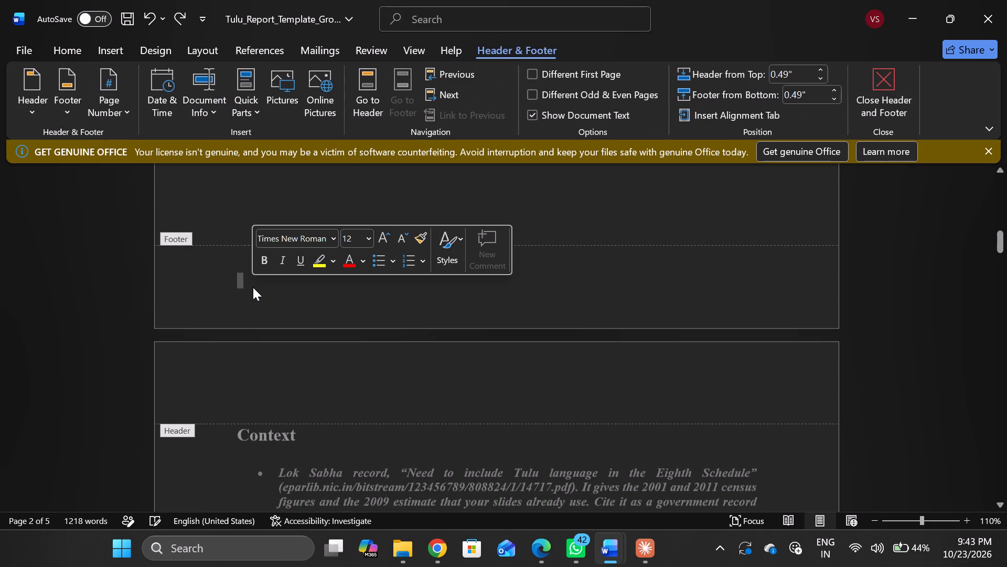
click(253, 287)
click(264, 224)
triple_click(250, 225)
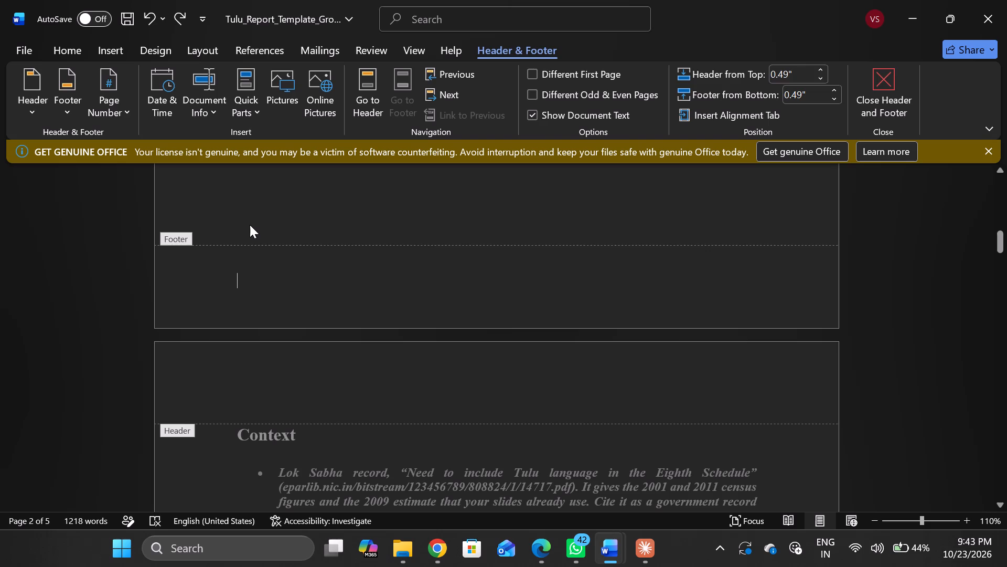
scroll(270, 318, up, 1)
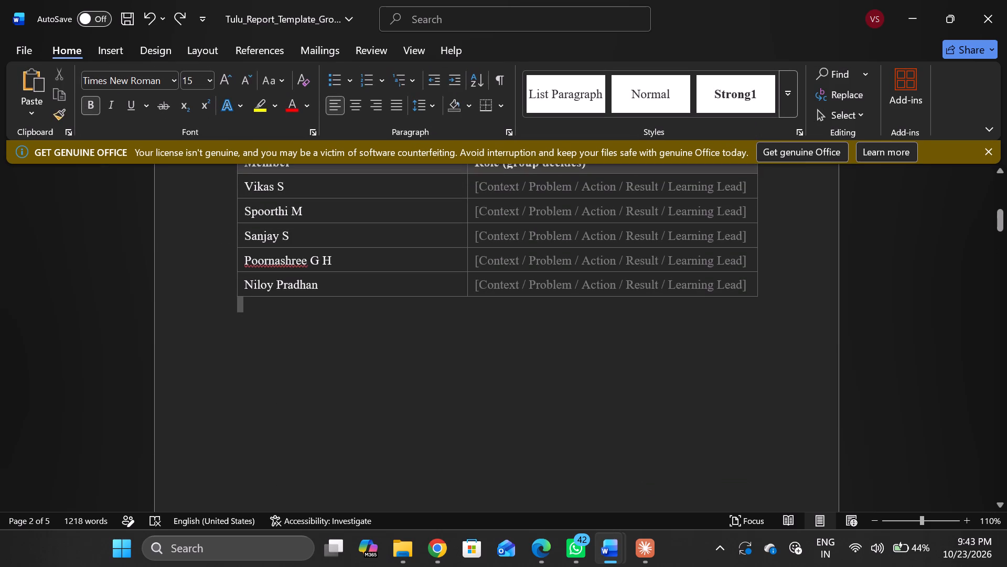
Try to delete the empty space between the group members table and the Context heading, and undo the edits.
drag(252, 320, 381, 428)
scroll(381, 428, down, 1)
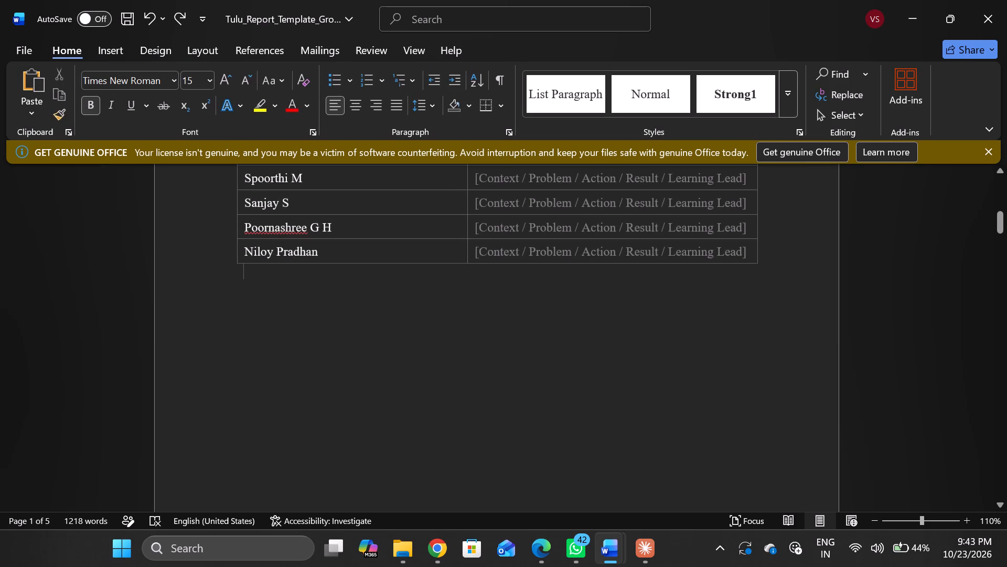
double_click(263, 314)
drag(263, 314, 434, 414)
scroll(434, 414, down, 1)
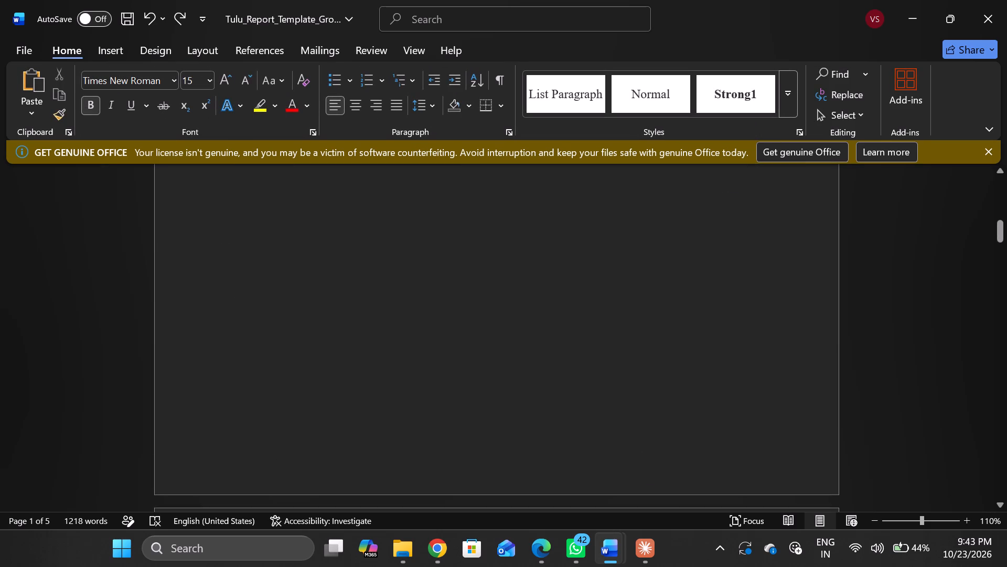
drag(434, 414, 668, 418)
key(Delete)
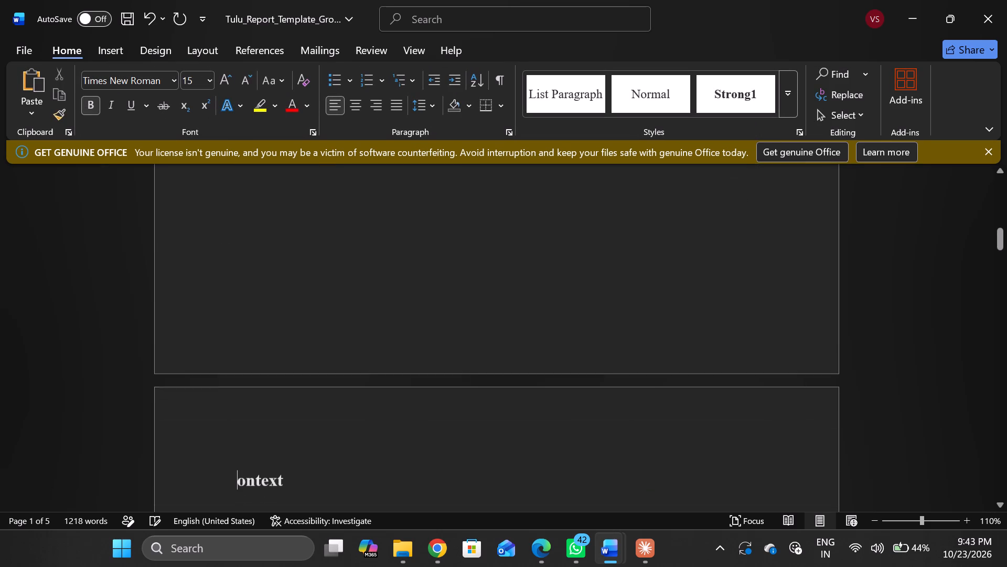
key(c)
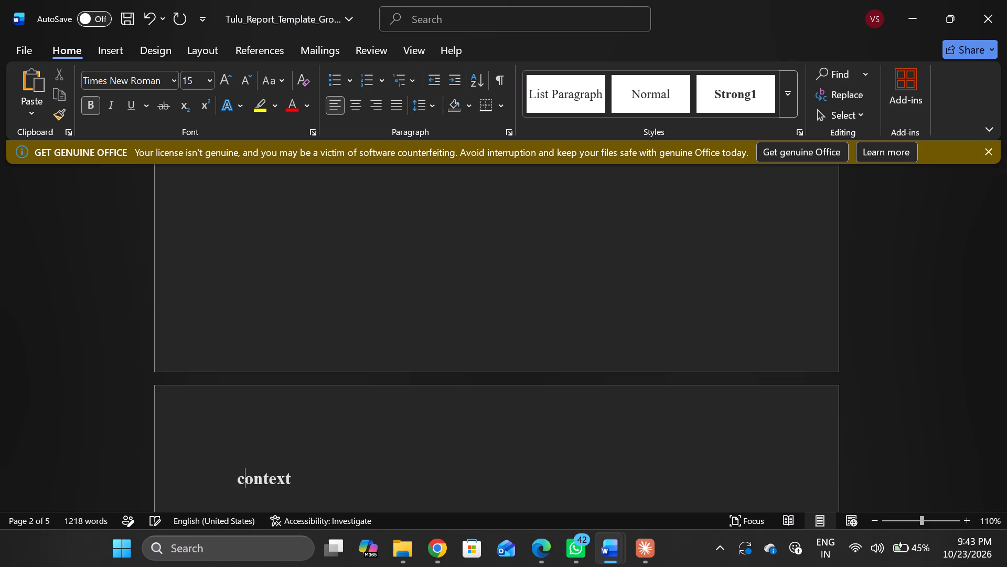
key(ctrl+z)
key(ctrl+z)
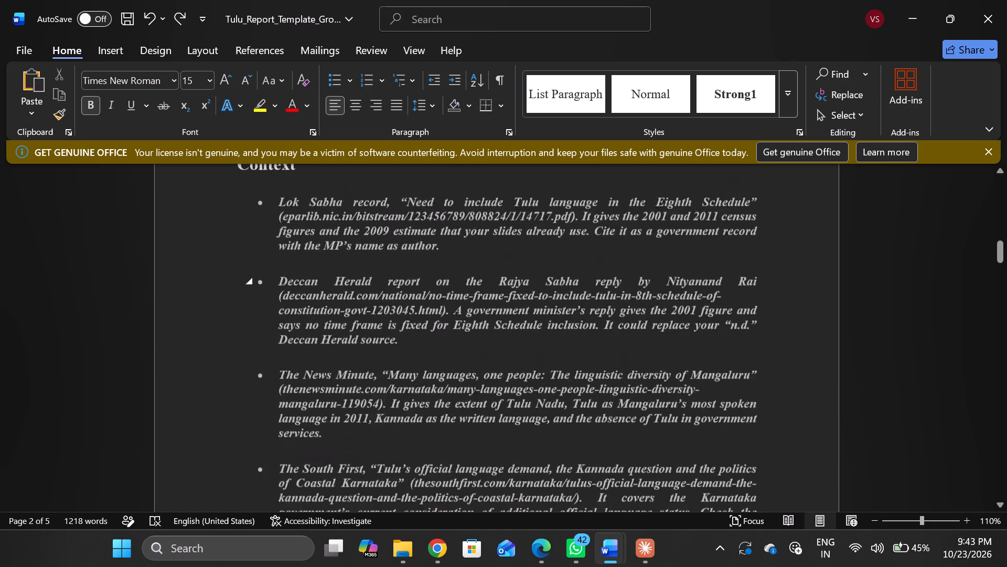
scroll(668, 418, up, 3)
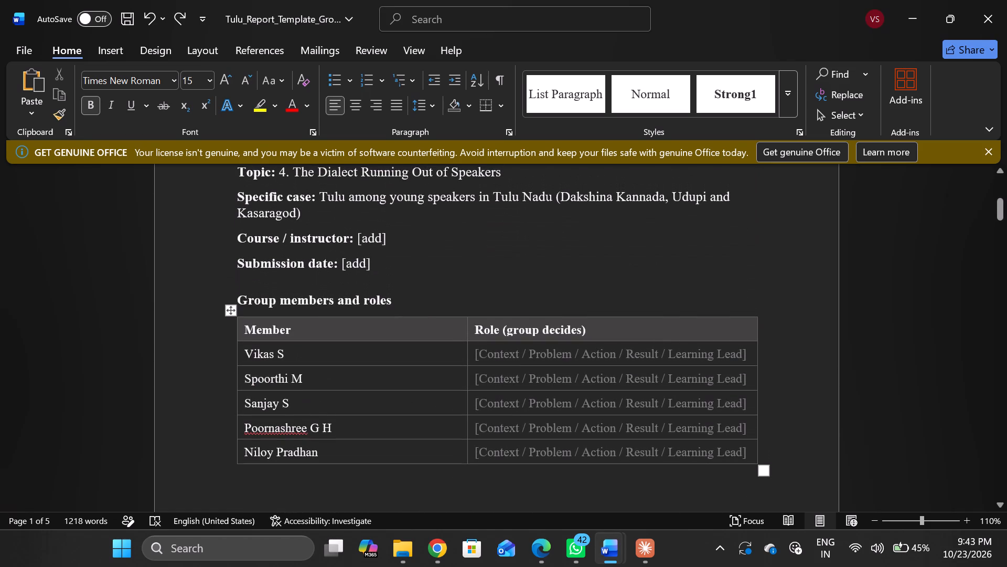
click(692, 498)
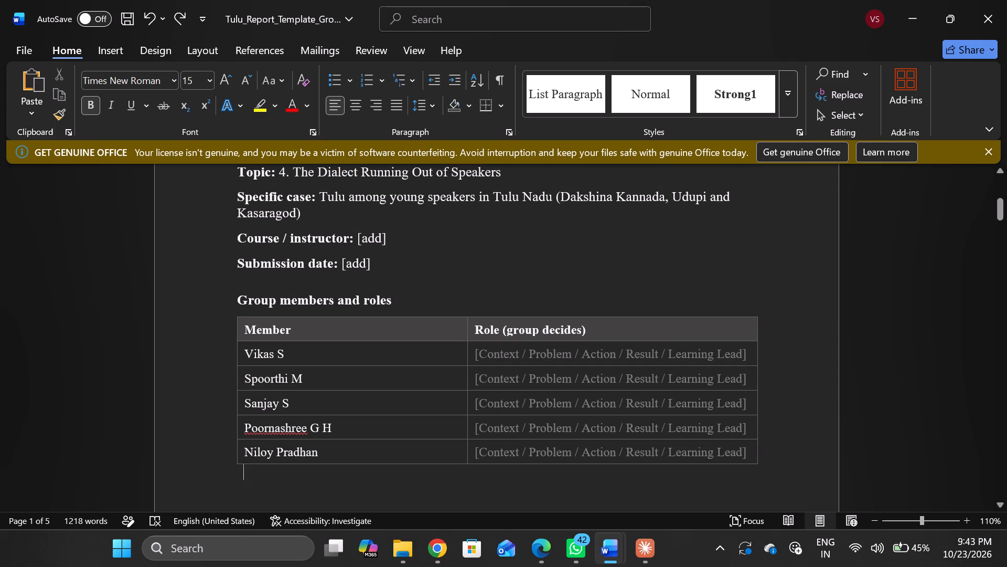
key(Print)
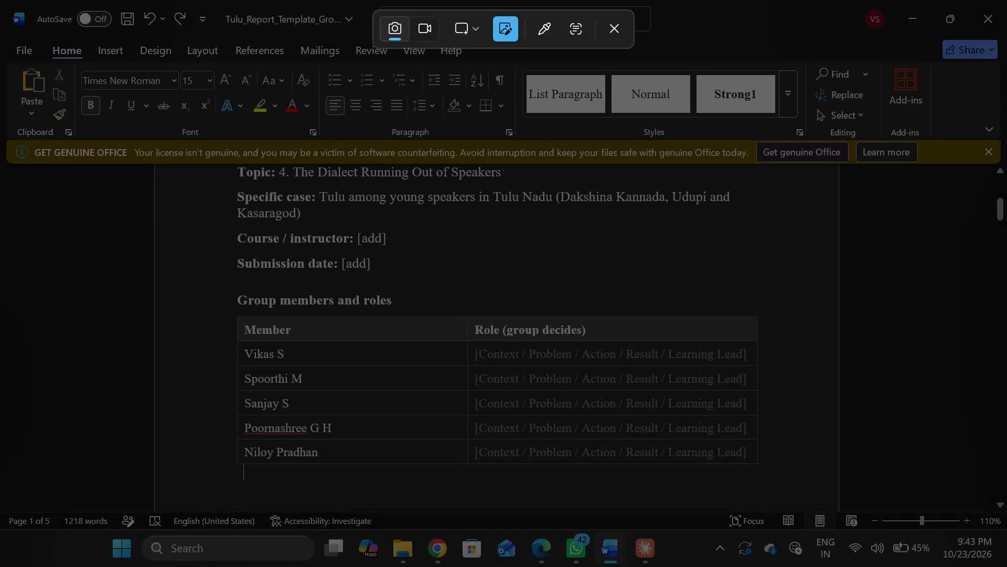
drag(790, 483, 223, 292)
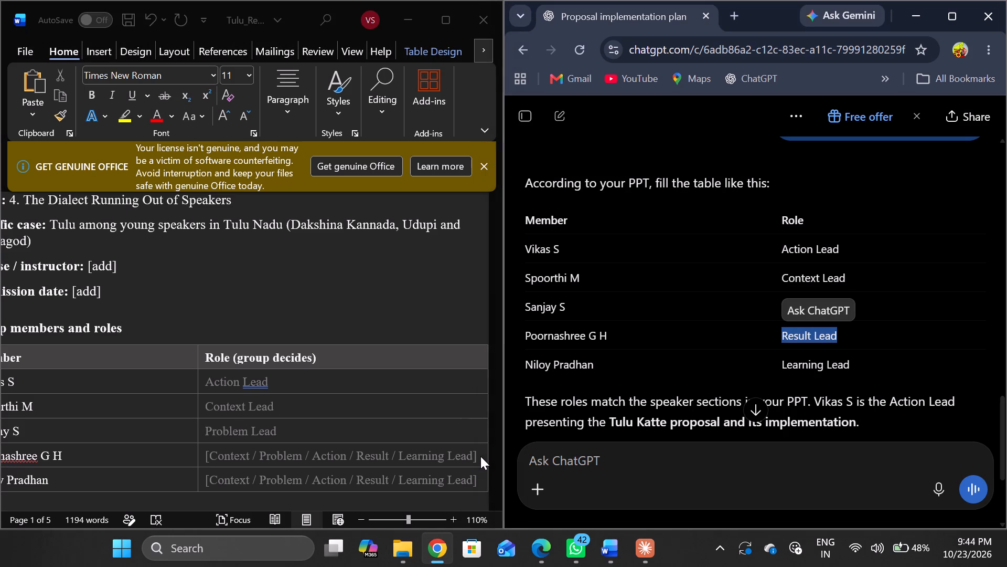
click(479, 453)
drag(478, 451, 251, 453)
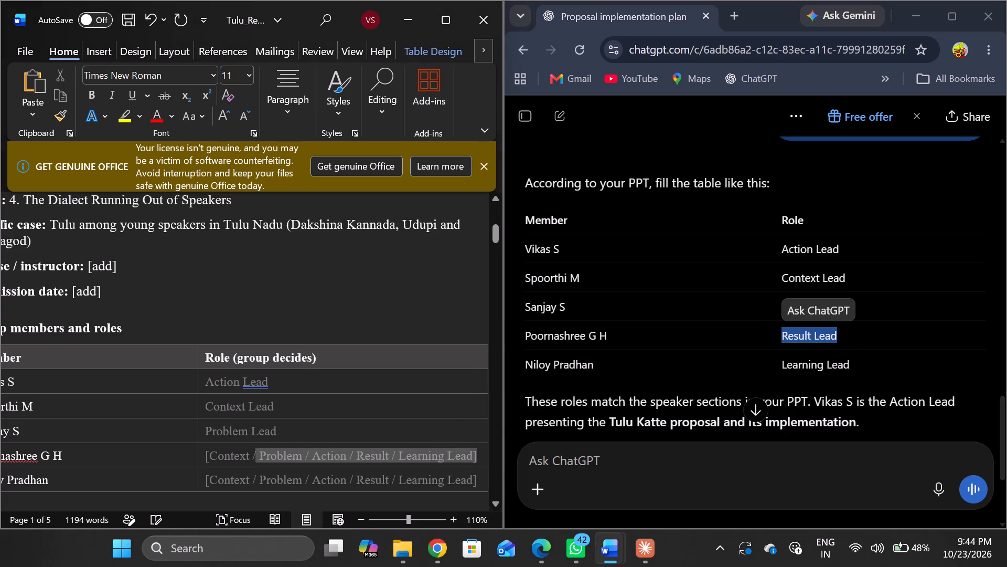
drag(251, 453, 202, 454)
drag(202, 454, 201, 454)
key(ctrl+v)
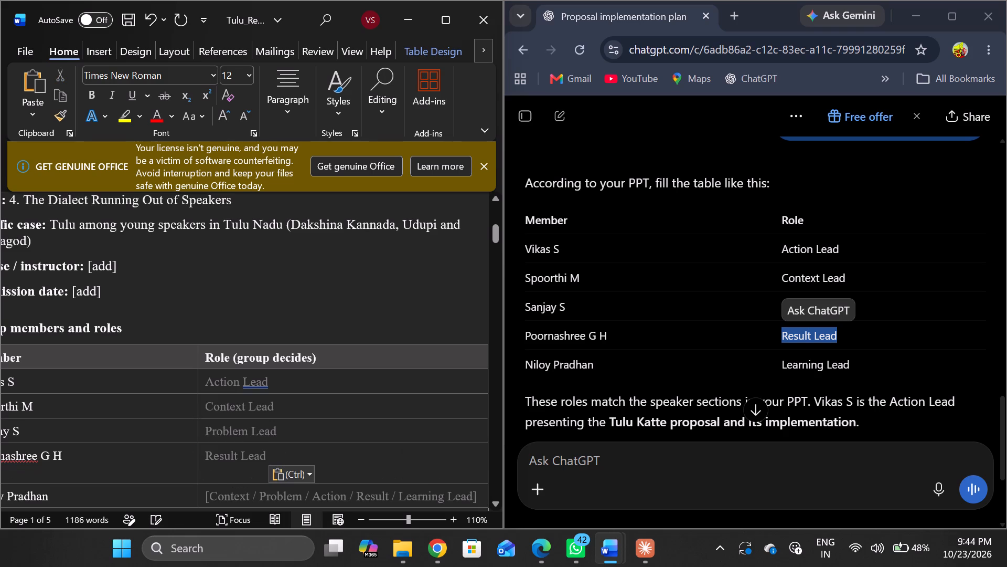
key(BackSpace)
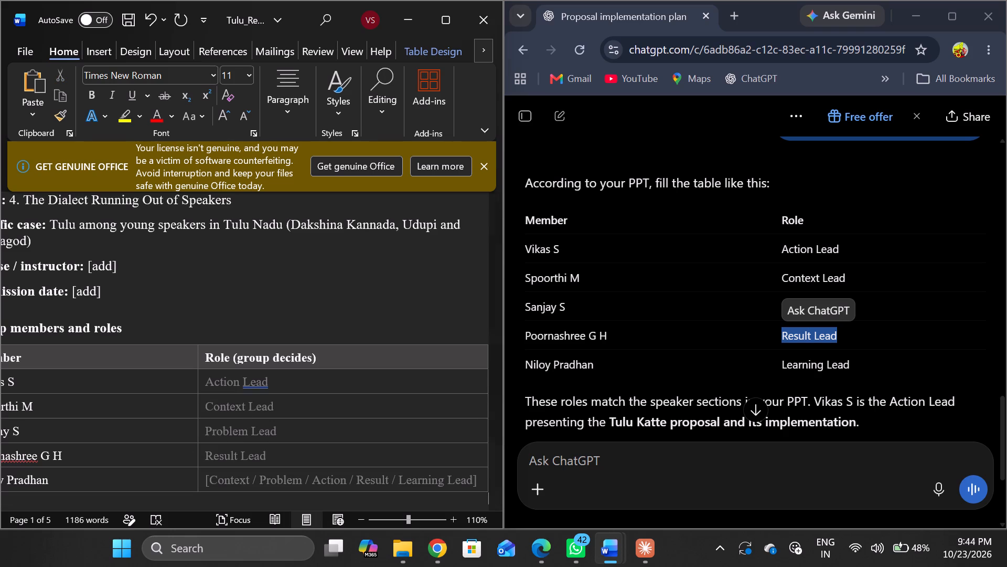
Copy "Learning Lead" from ChatGPT's role table and replace the fifth member's role placeholder in the Word report with it.
drag(852, 367, 778, 367)
key(ctrl+c)
scroll(372, 387, down, 1)
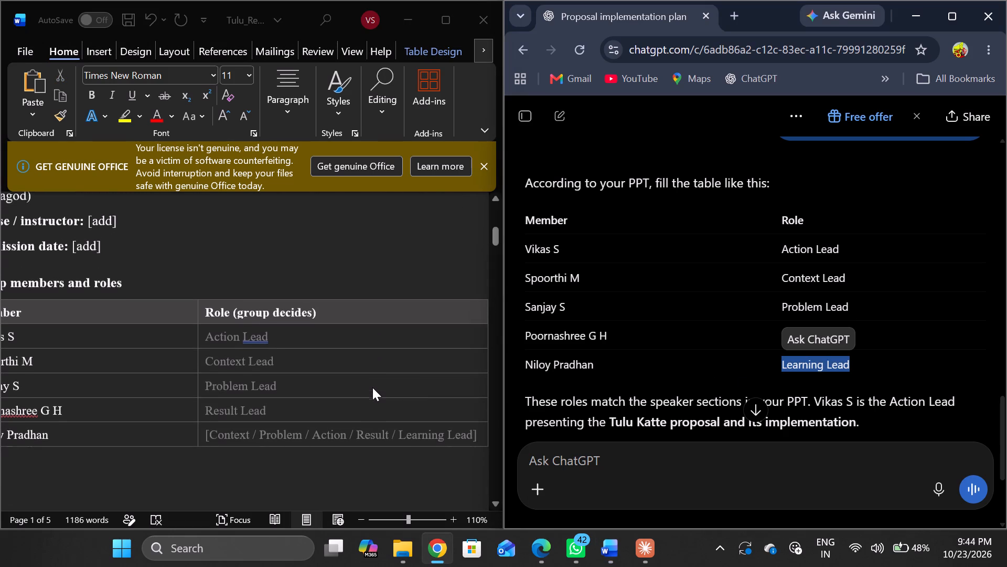
click(476, 425)
click(476, 425)
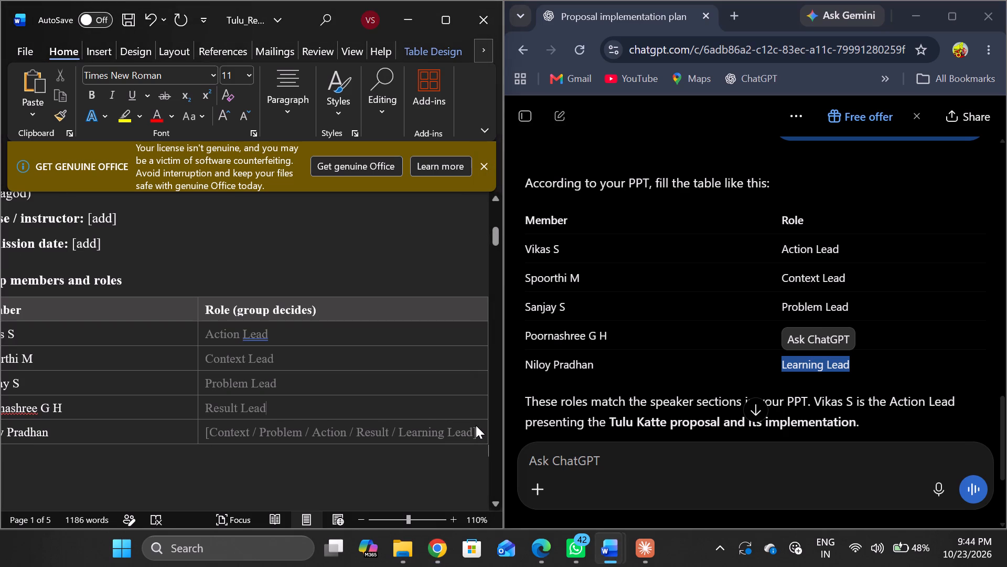
click(479, 429)
drag(479, 429, 241, 415)
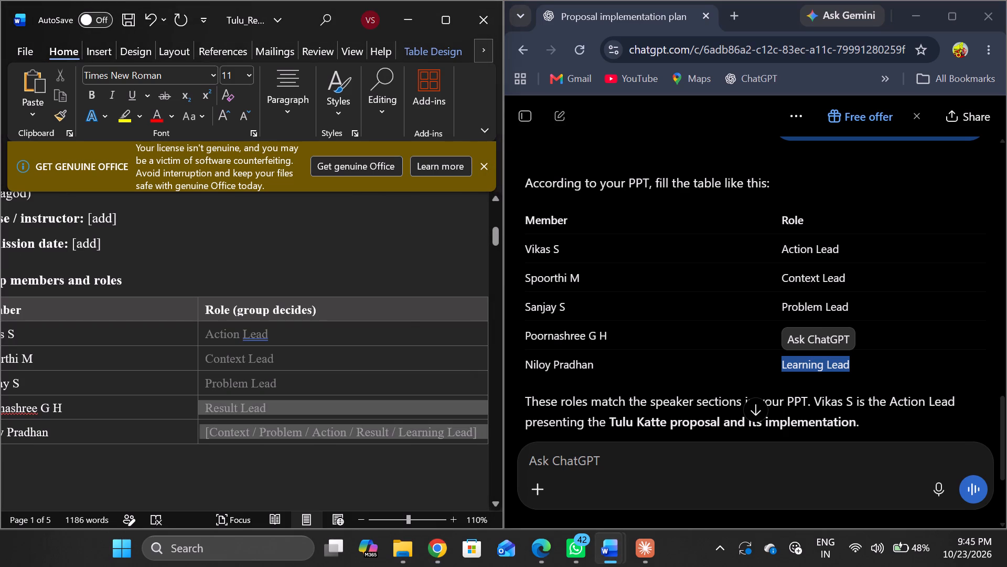
drag(241, 415, 234, 432)
key(ctrl+v)
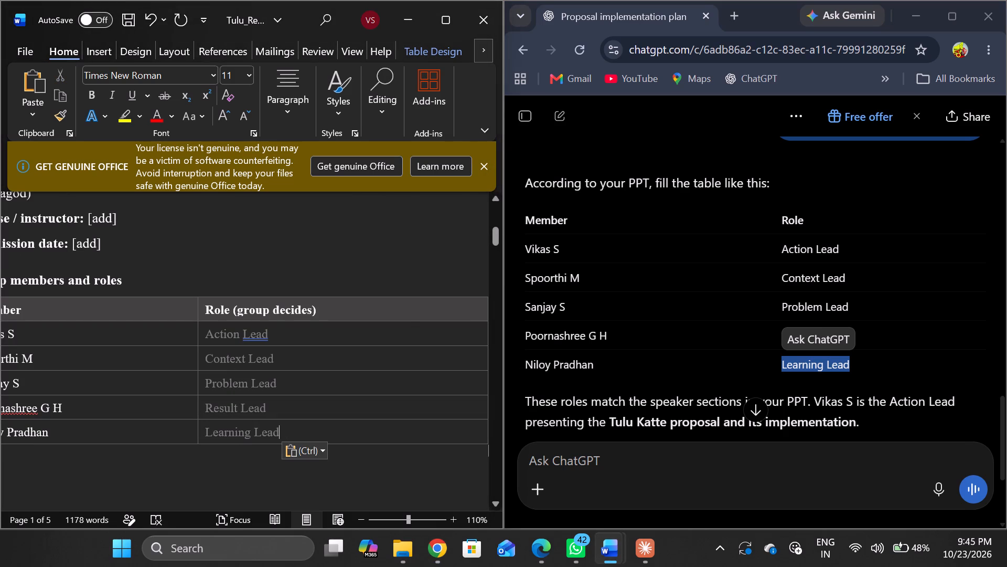
Apply white shading to the first member's "Action Lead" cell in the group members table.
drag(315, 441, 237, 363)
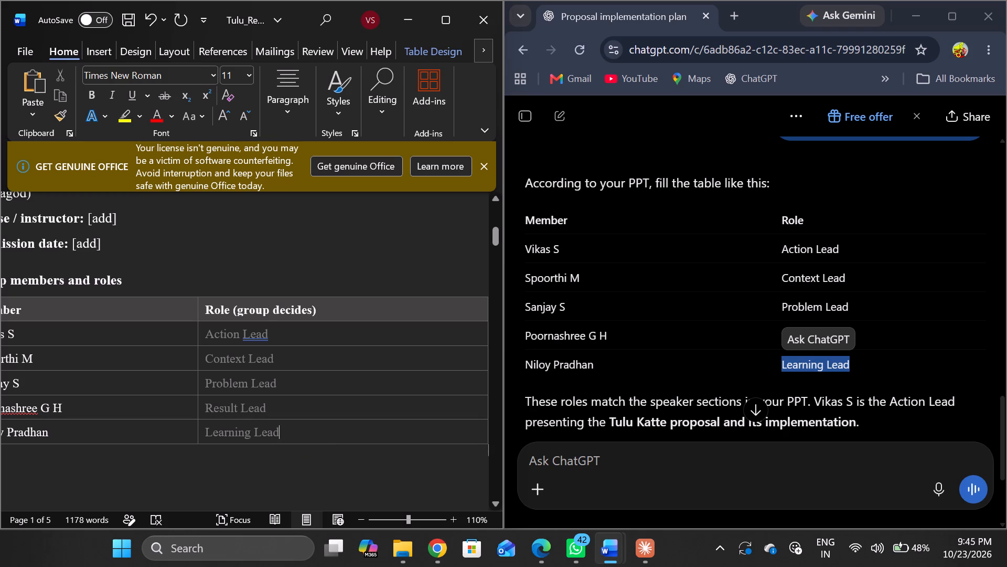
click(287, 341)
triple_click(285, 331)
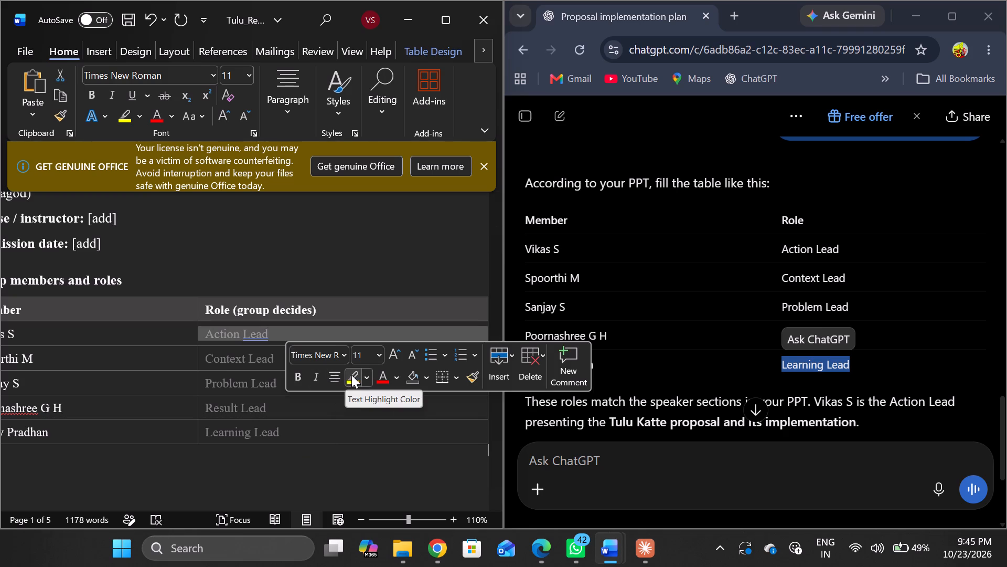
click(411, 382)
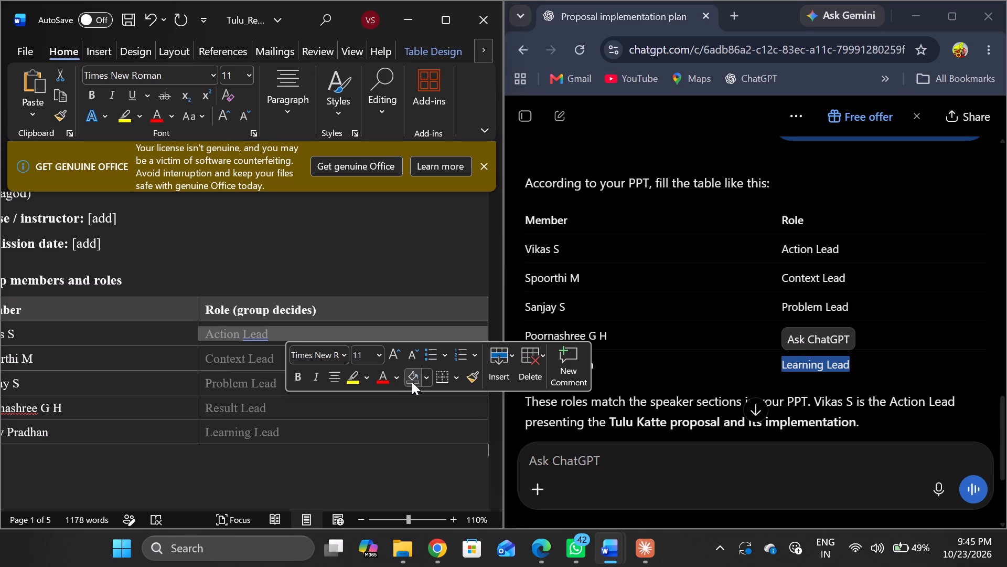
click(425, 379)
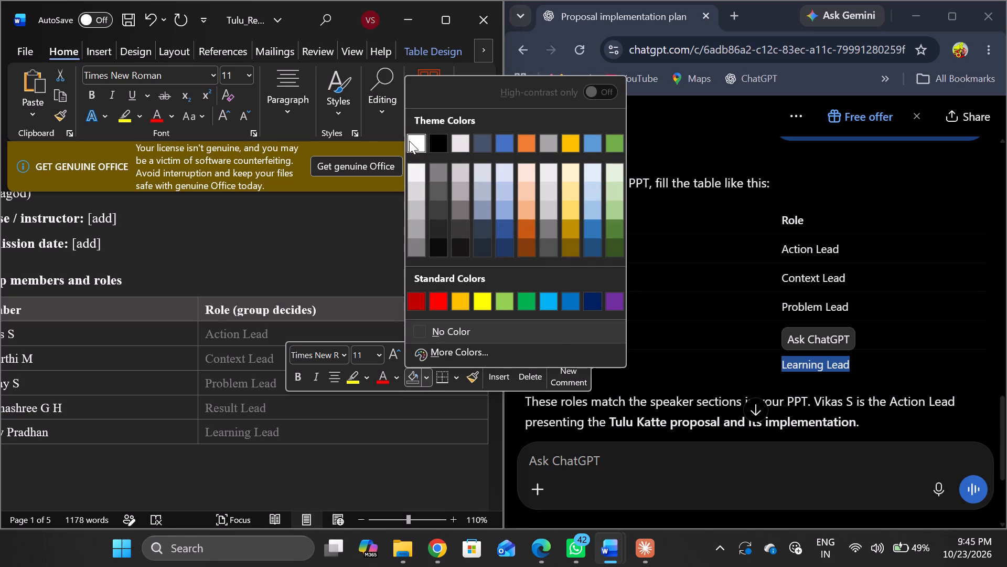
click(409, 141)
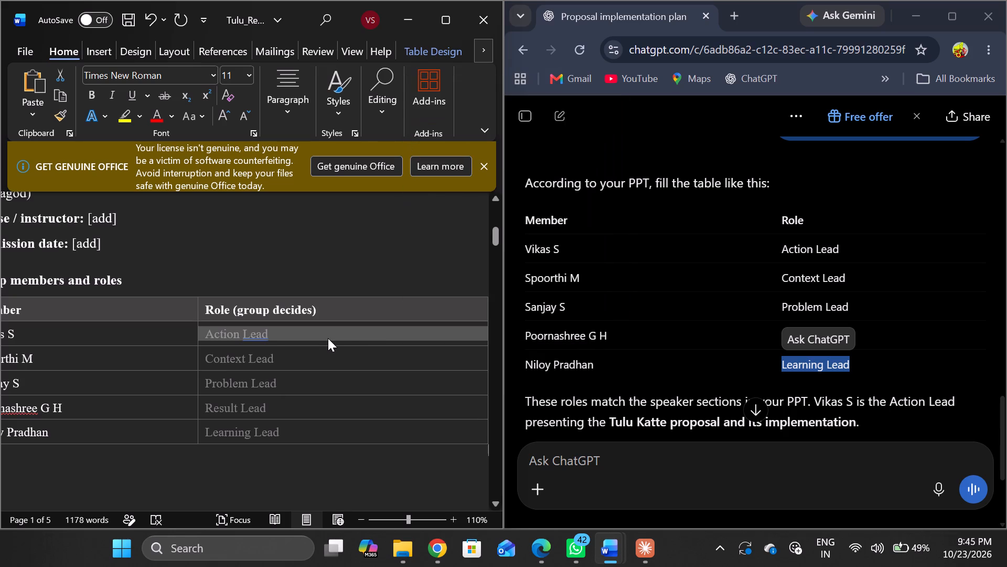
triple_click(330, 333)
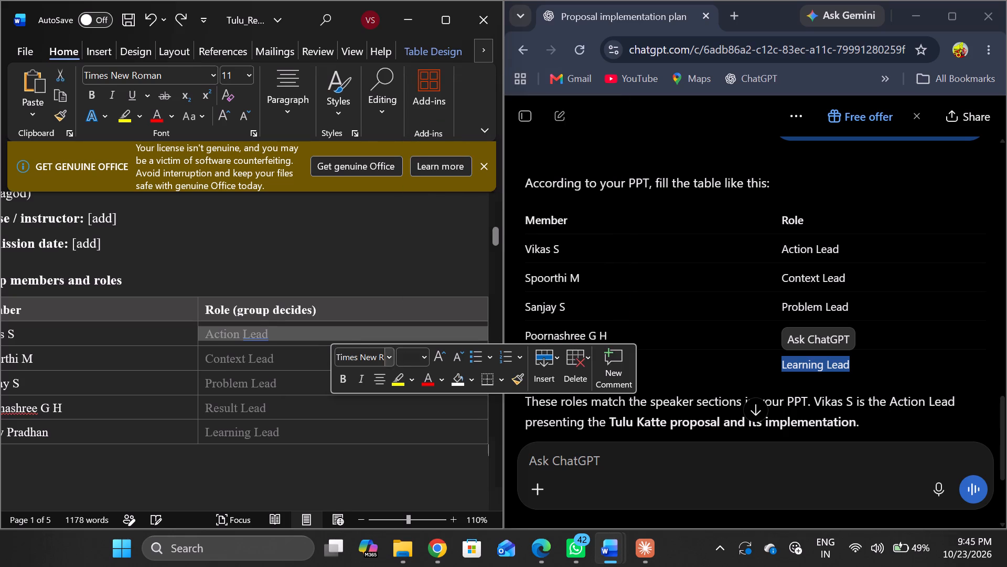
click(454, 376)
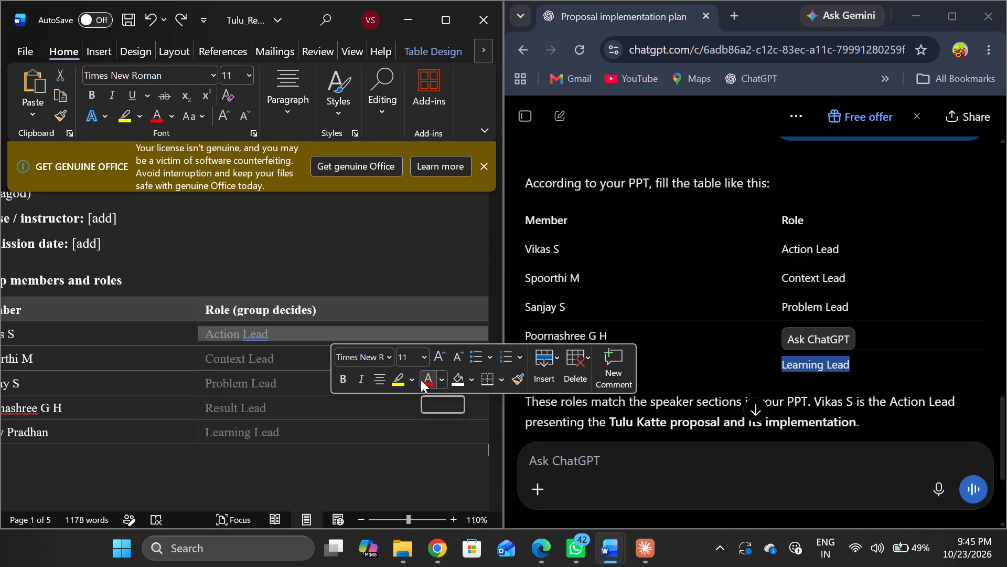
click(473, 384)
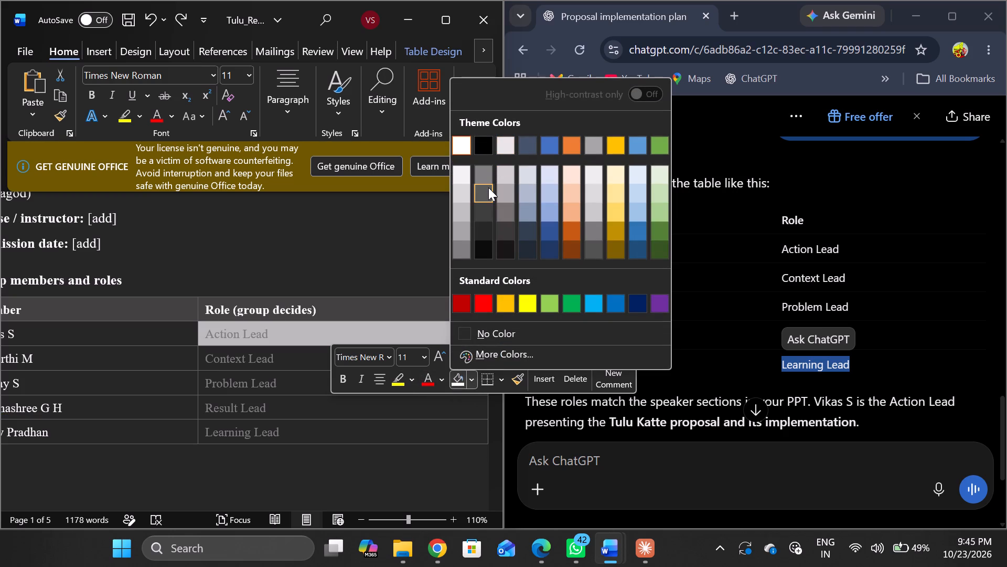
click(444, 459)
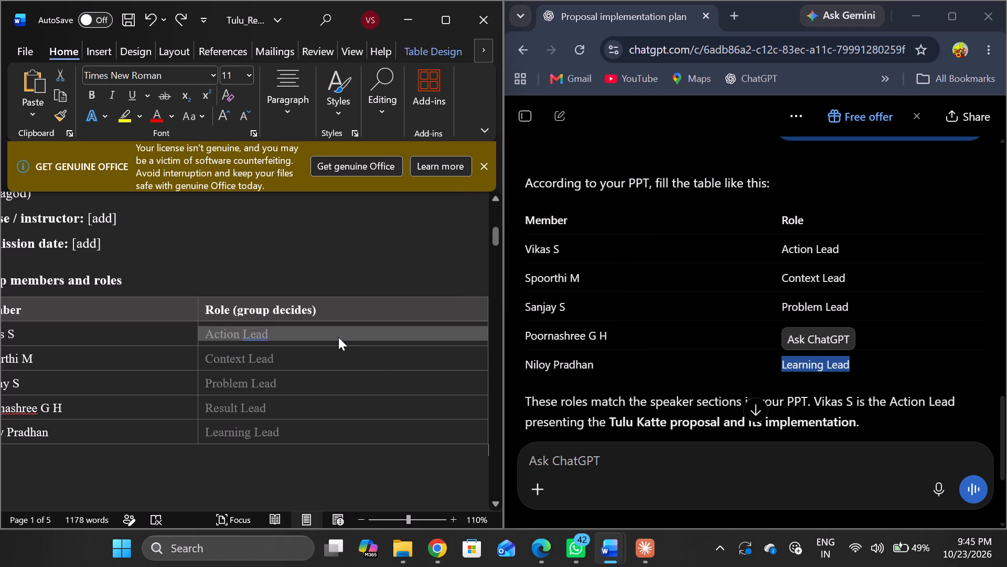
Make the "Action Lead" text in the first member's role cell bold.
click(290, 328)
click(290, 328)
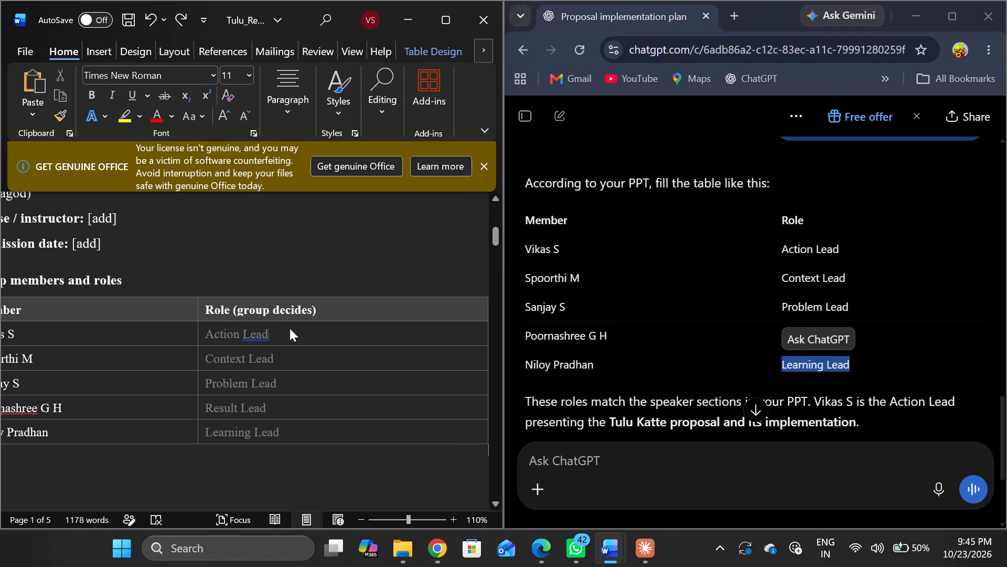
drag(290, 328, 207, 328)
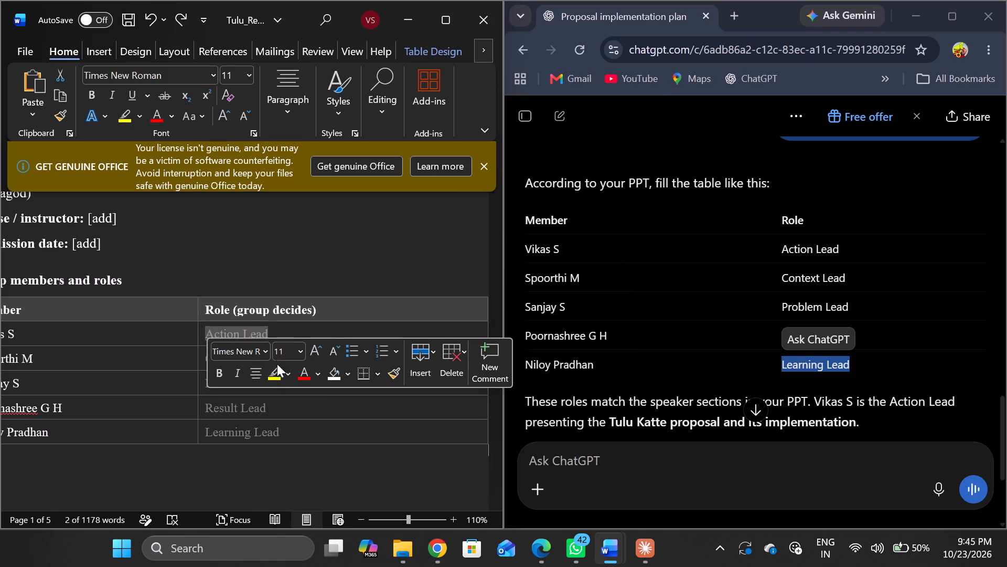
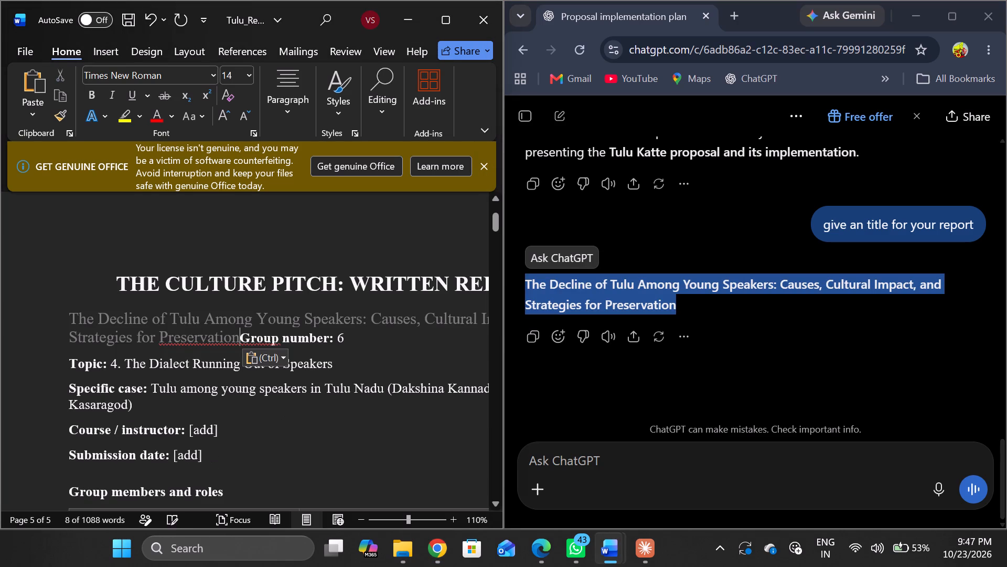
key(Return)
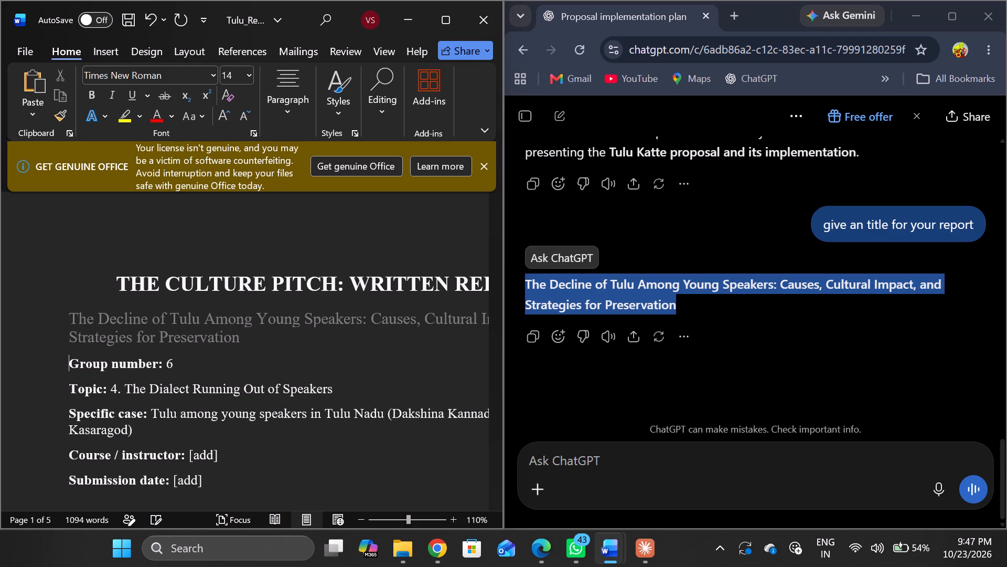
key(Return)
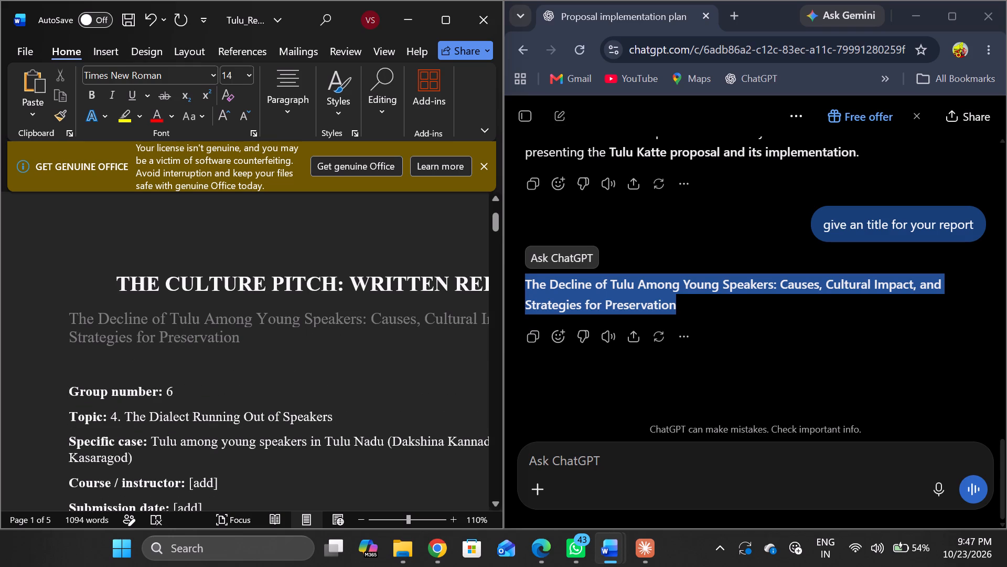
Maximize the Word window and center the new two-line report title under the main heading.
scroll(407, 372, down, 1)
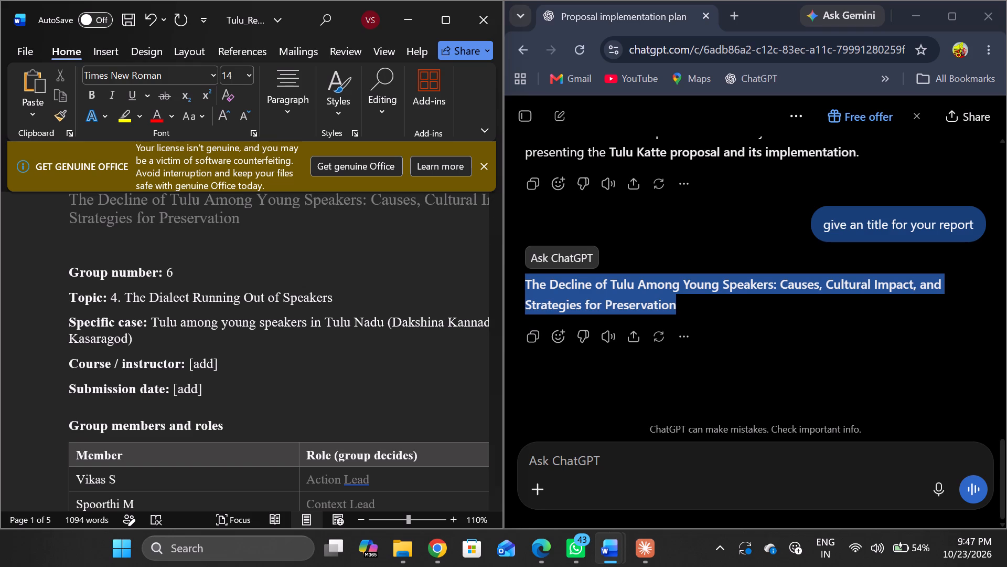
scroll(402, 300, up, 1)
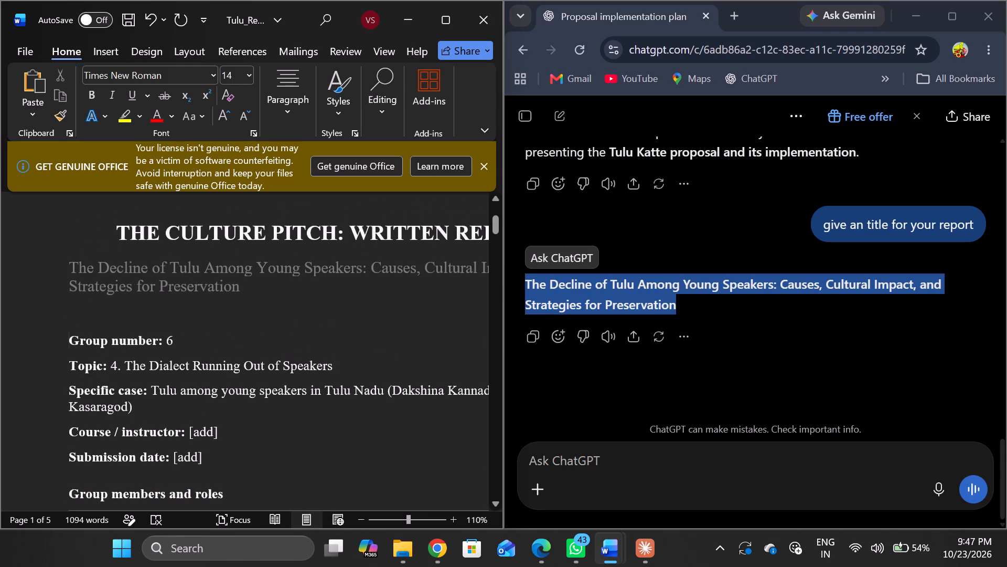
drag(256, 288, 103, 254)
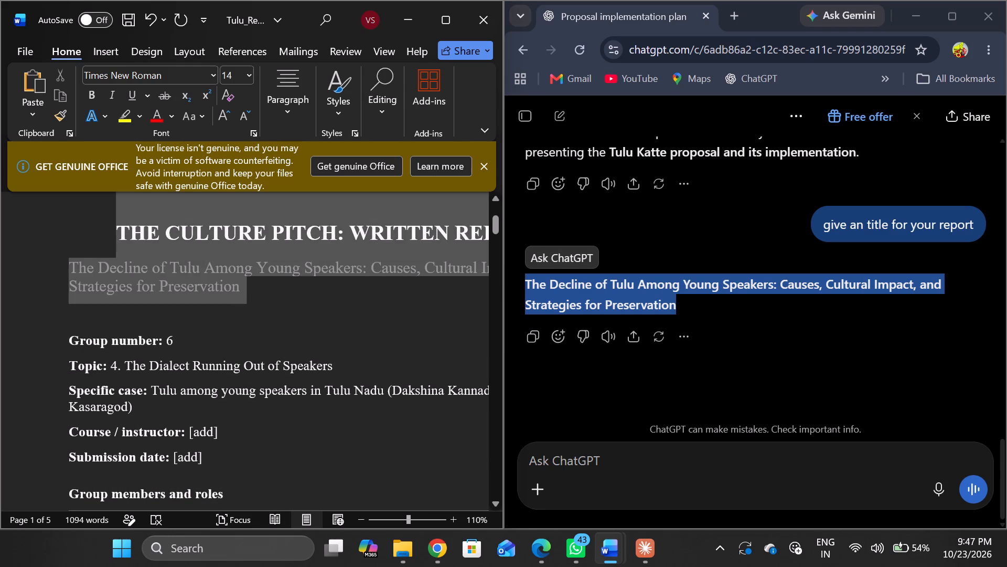
drag(103, 254, 60, 272)
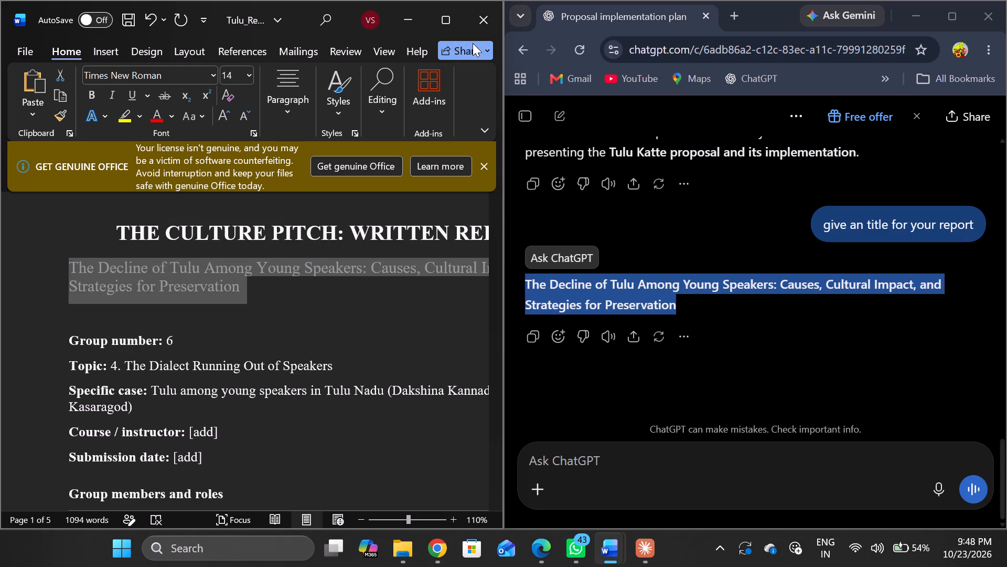
click(440, 14)
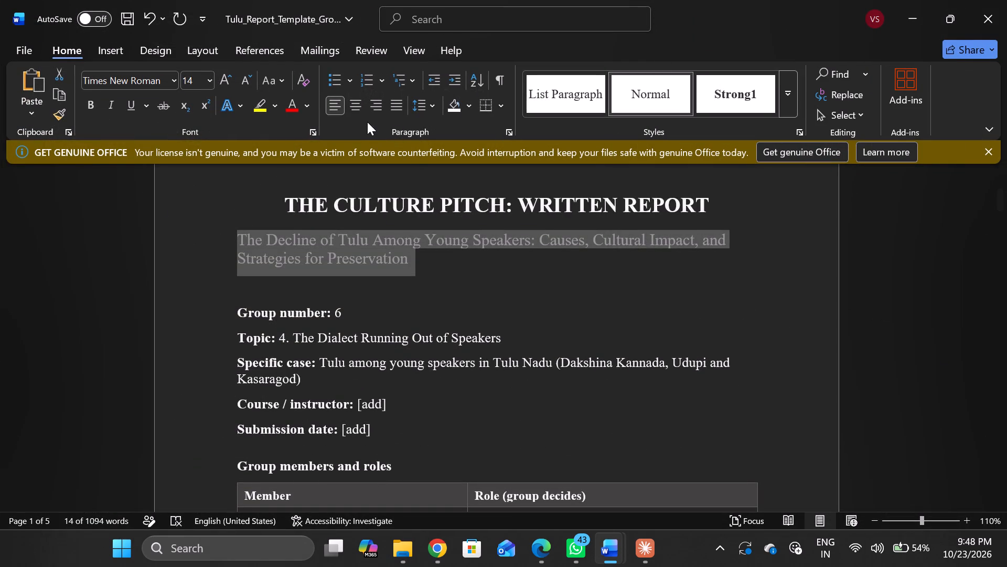
click(356, 106)
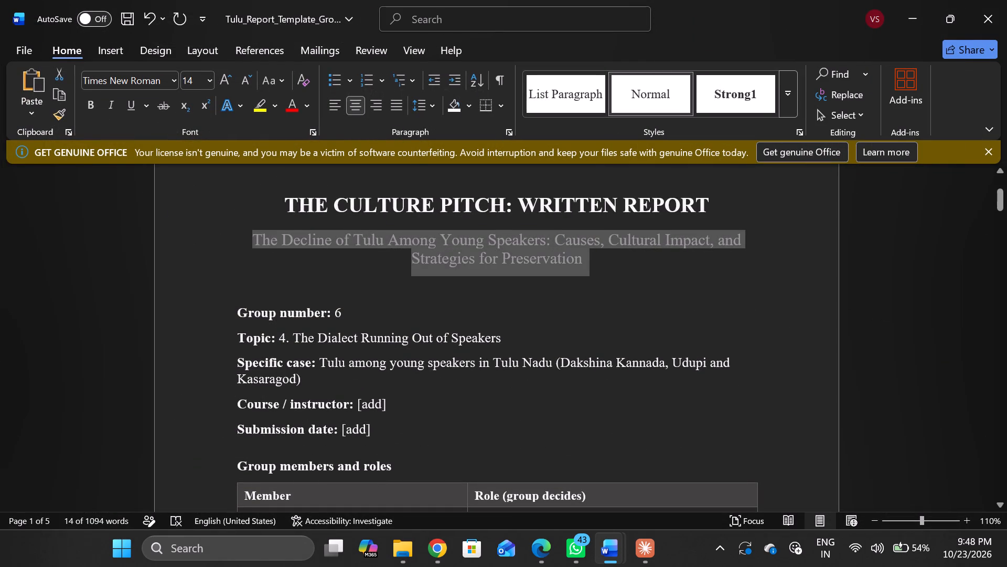
click(521, 321)
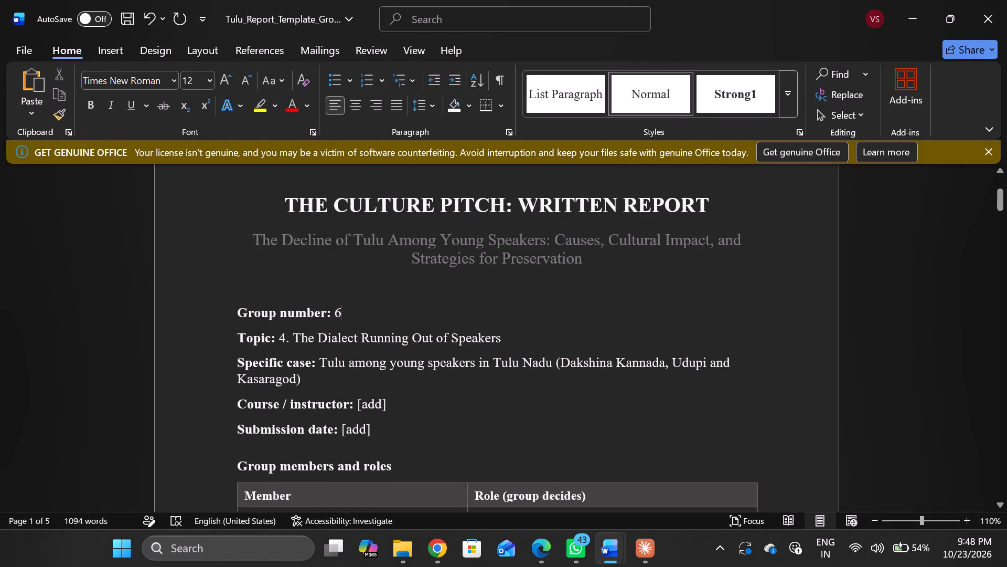
Select all the bullet points in the Context section and open their font choices.
scroll(550, 308, down, 4)
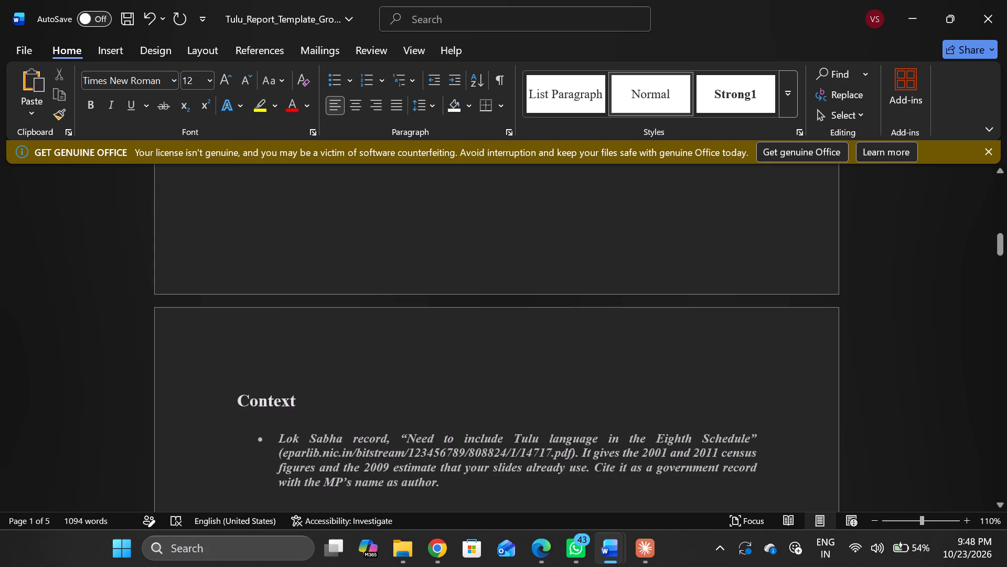
scroll(550, 308, down, 1)
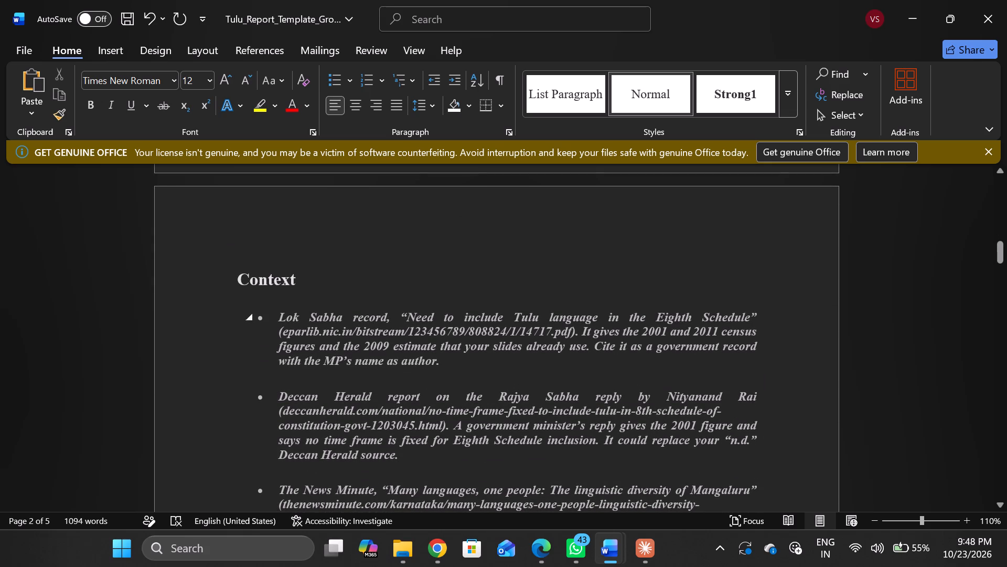
drag(277, 320, 685, 365)
scroll(424, 396, down, 2)
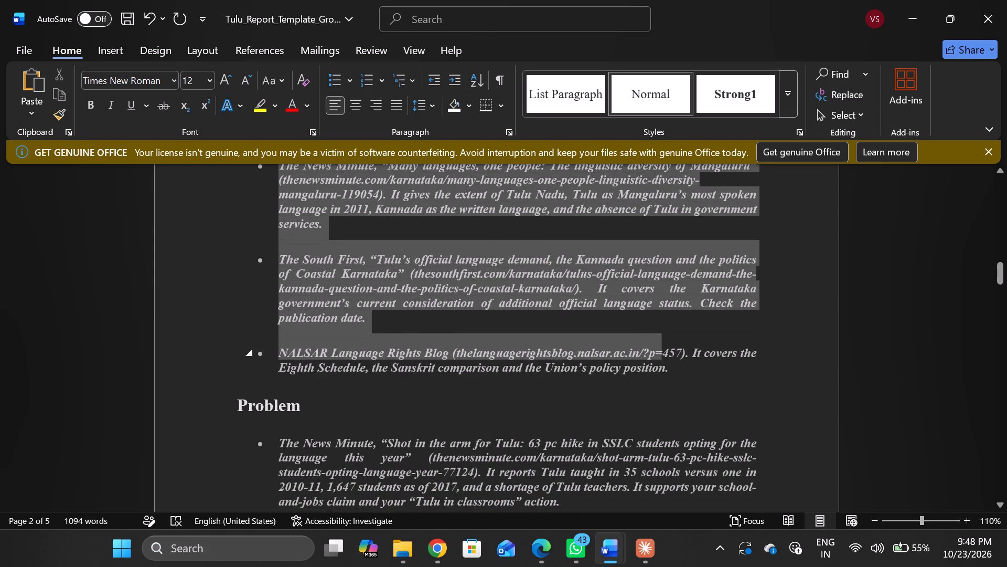
drag(685, 365, 704, 379)
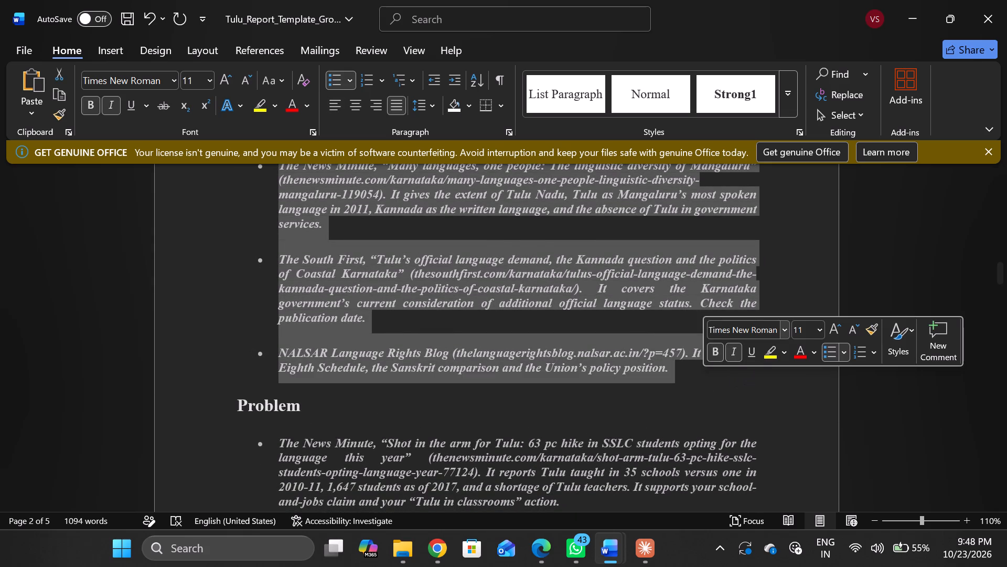
click(777, 331)
click(782, 331)
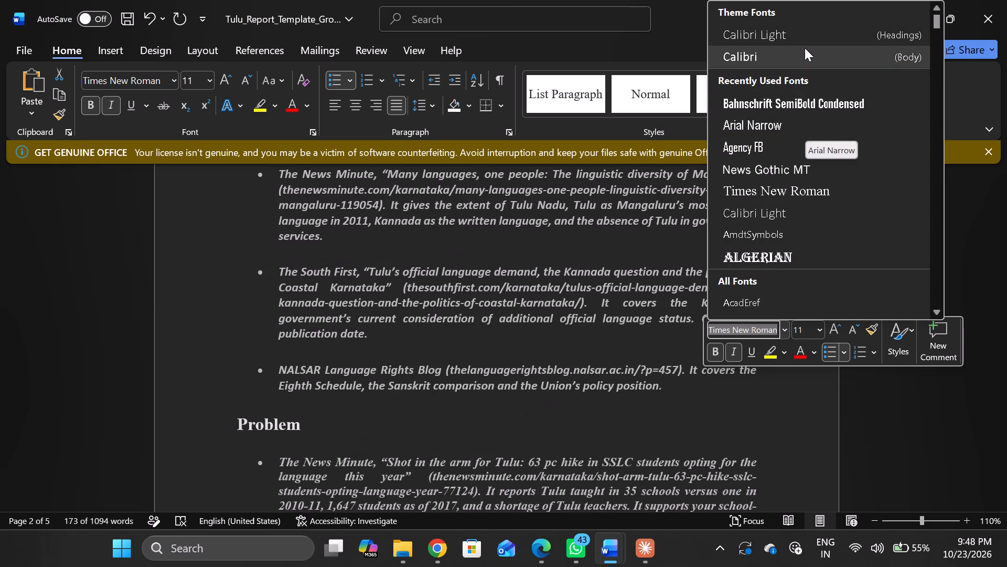
Search the font choices for "Roman" and preview the matching fonts on the selected Context bullet points.
scroll(813, 150, up, 1)
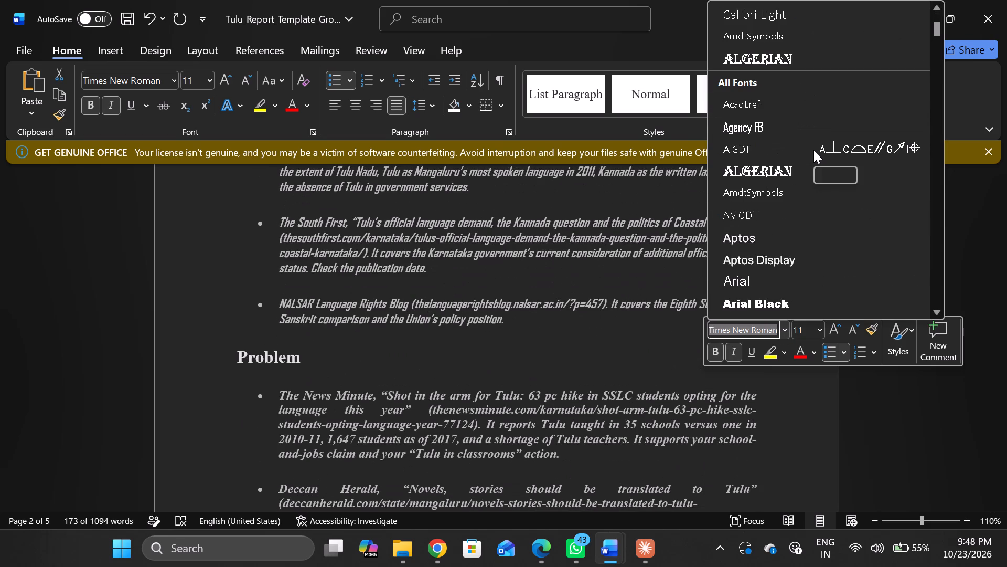
scroll(813, 150, up, 1)
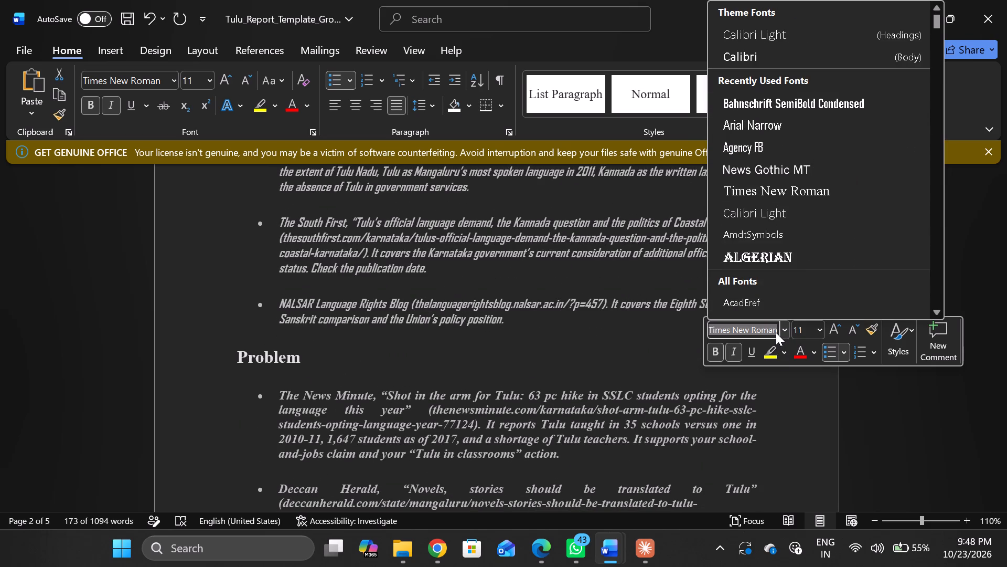
click(776, 332)
drag(774, 329, 708, 329)
key(BackSpace)
key(Right)
key(BackSpace)
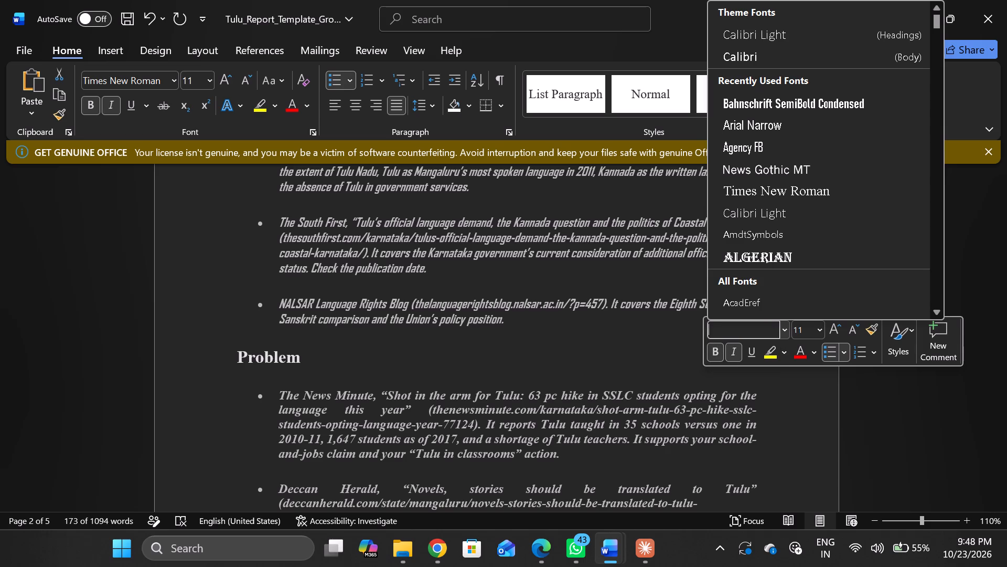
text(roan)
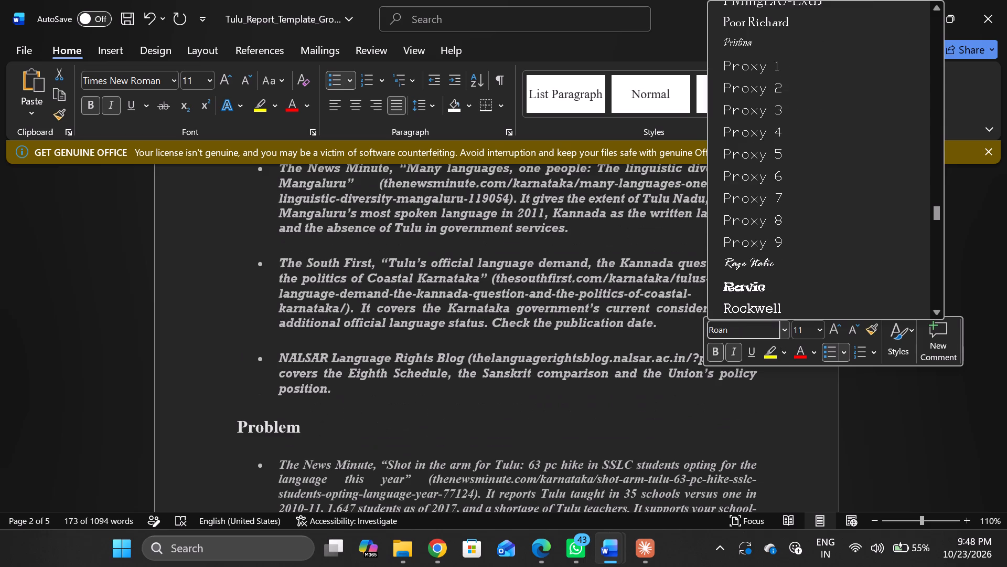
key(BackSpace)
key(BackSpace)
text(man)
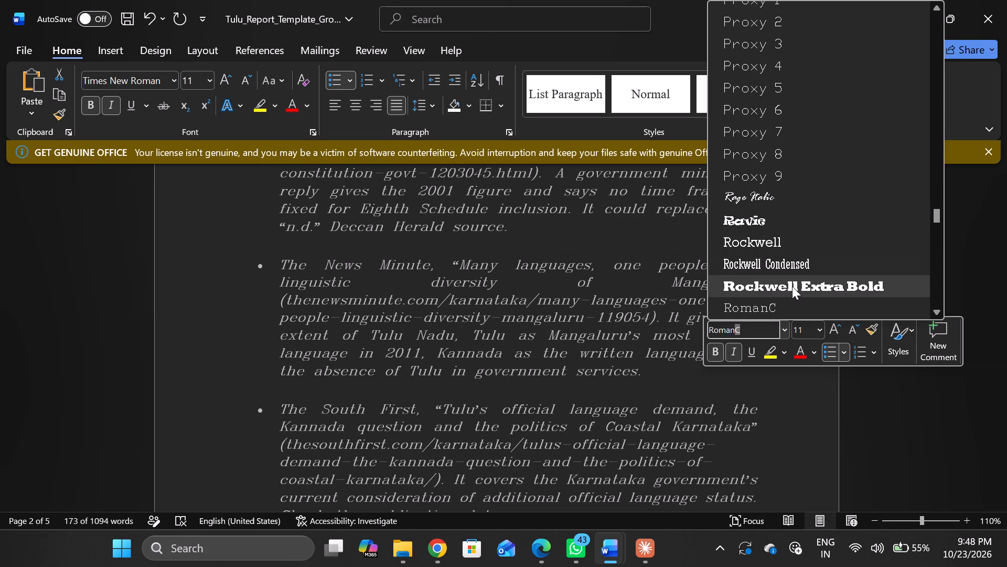
scroll(813, 197, up, 5)
scroll(813, 197, up, 20)
scroll(813, 197, up, 7)
scroll(816, 206, up, 20)
scroll(816, 206, up, 6)
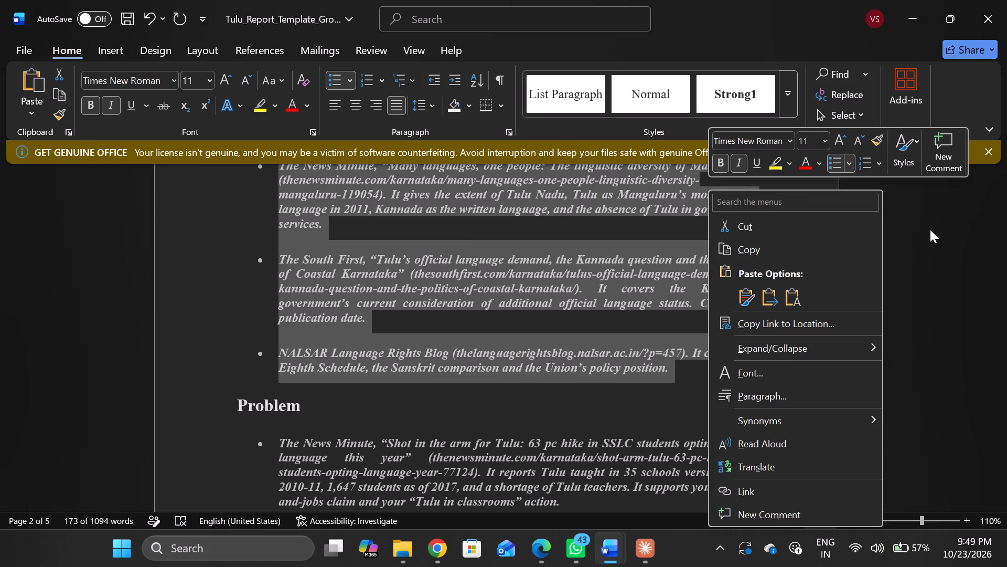
click(769, 140)
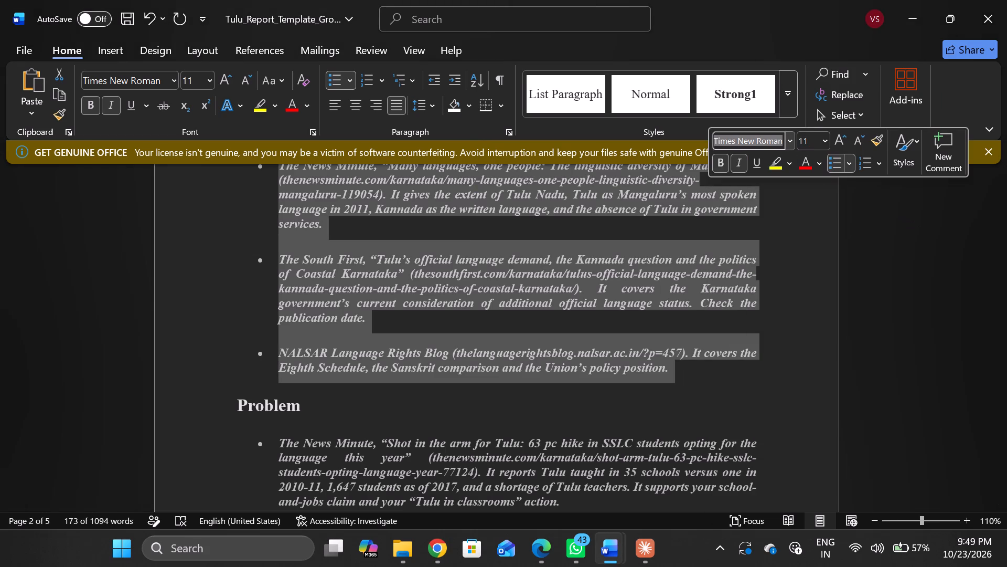
key(Return)
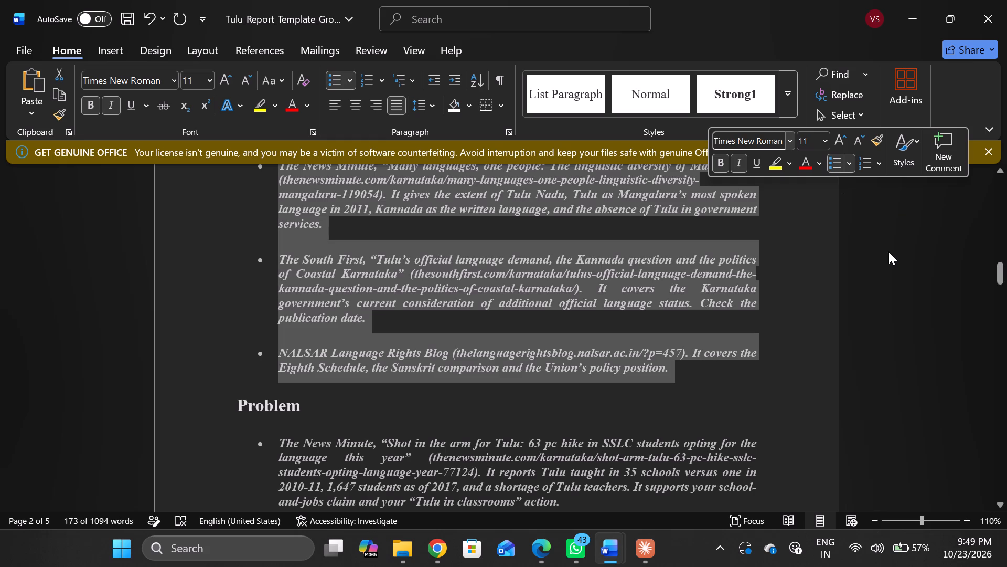
key(Return)
key(Return)
key(Return)
key(Return)
key(Return)
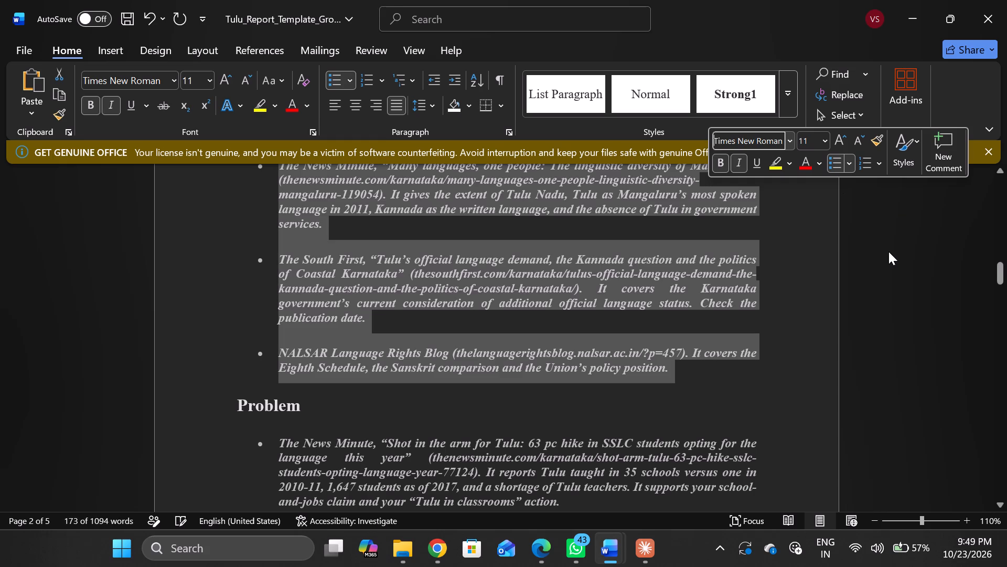
click(888, 251)
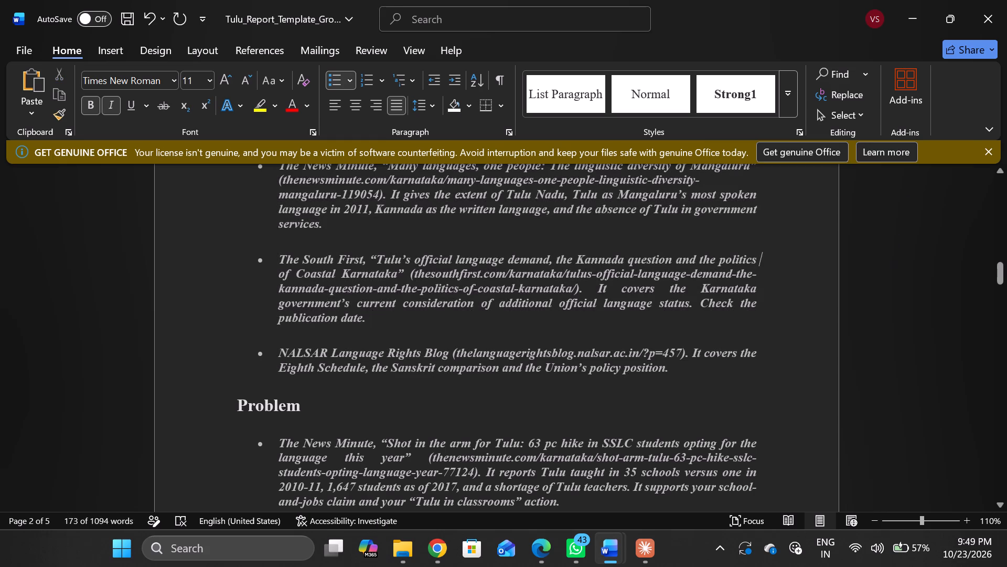
Look through the report's sections from Context to References to check their content and formatting.
scroll(888, 251, up, 2)
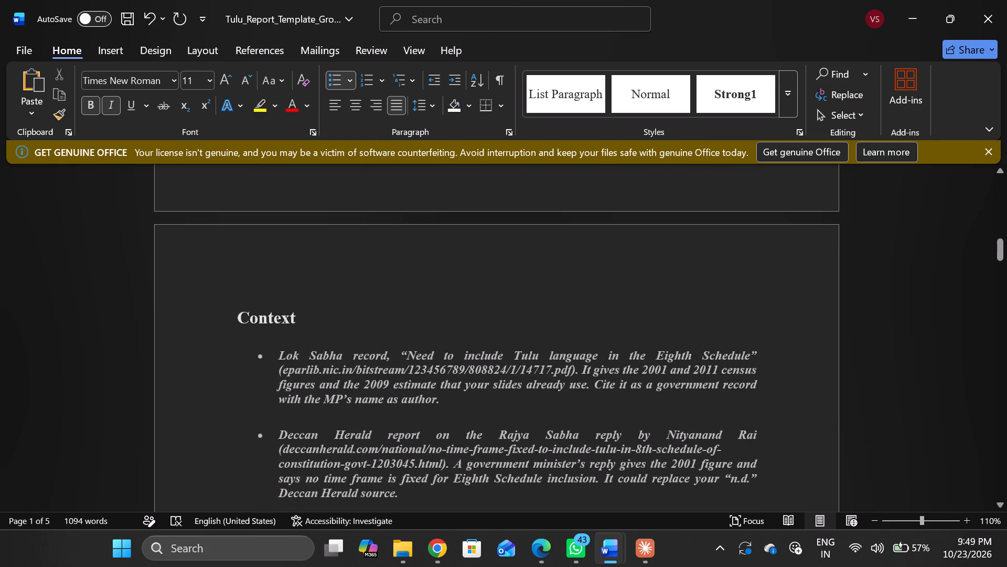
scroll(888, 251, up, 7)
scroll(888, 251, down, 4)
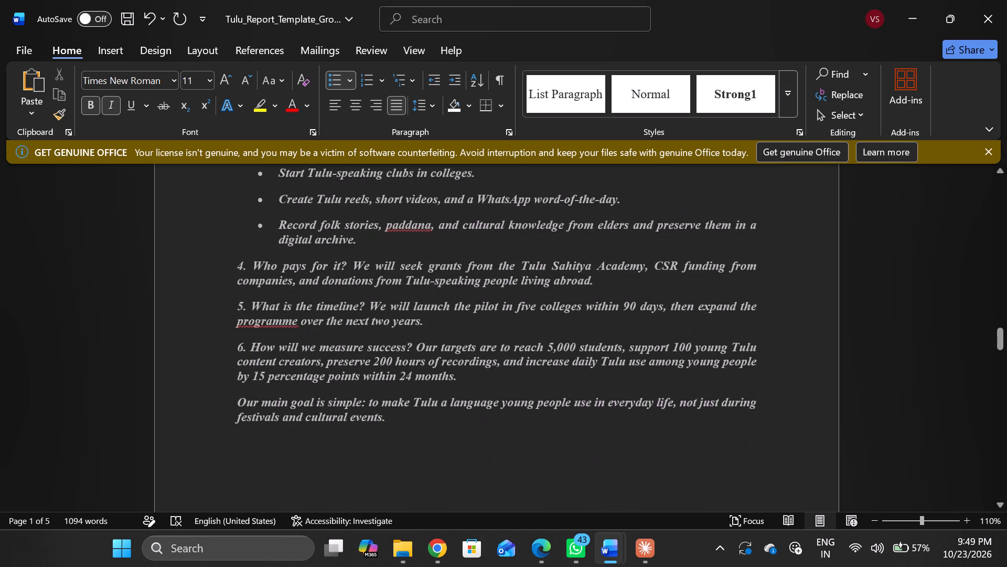
scroll(888, 251, down, 5)
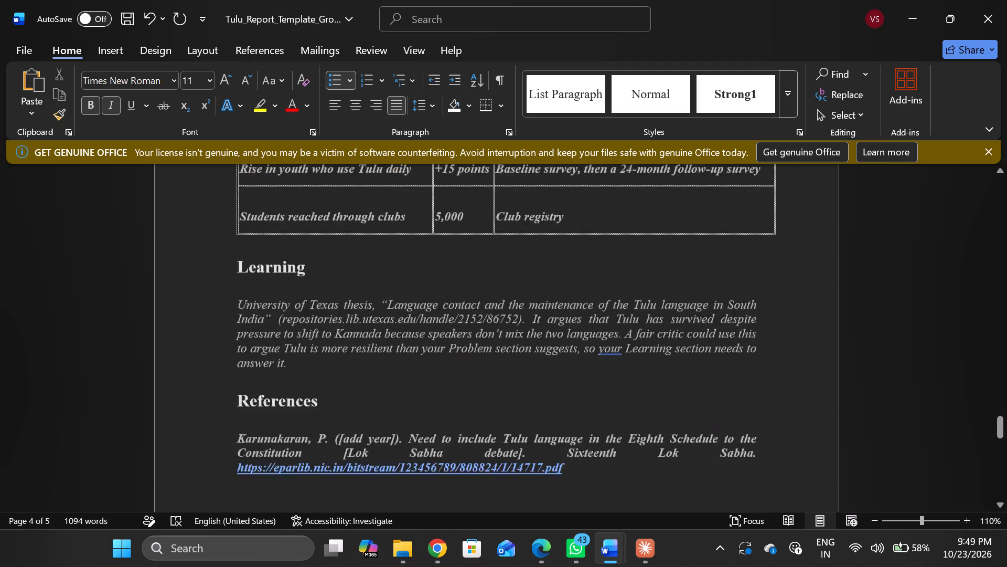
scroll(888, 251, down, 10)
scroll(888, 251, up, 4)
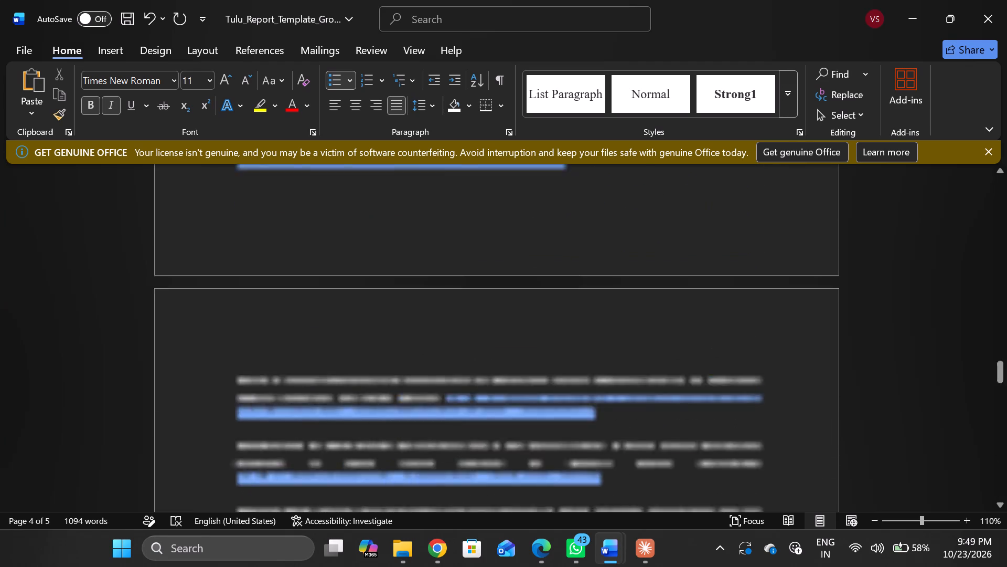
key(d)
scroll(888, 251, down, 1)
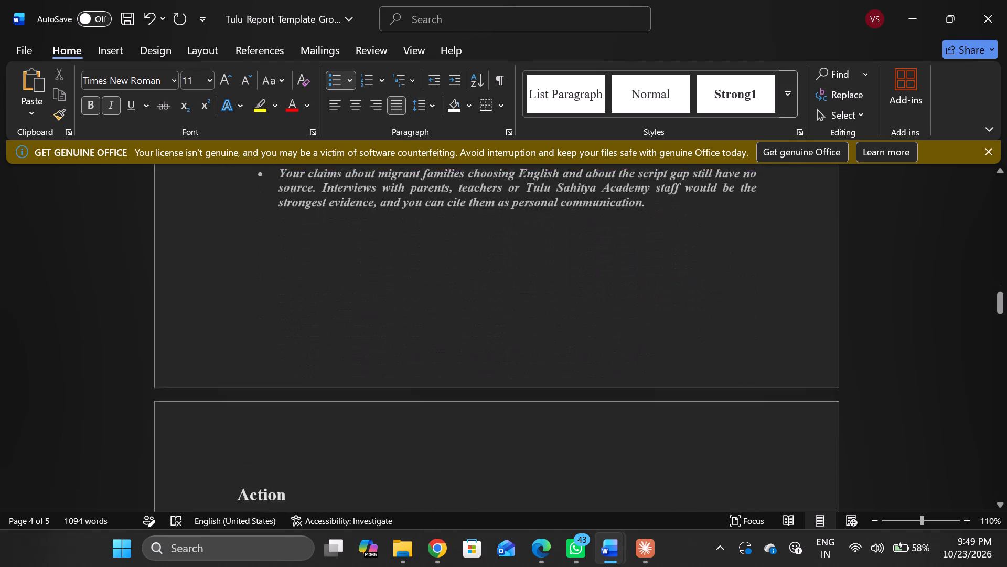
Delete two blank lines above the "What we propose" heading in the Action section.
scroll(888, 251, down, 1)
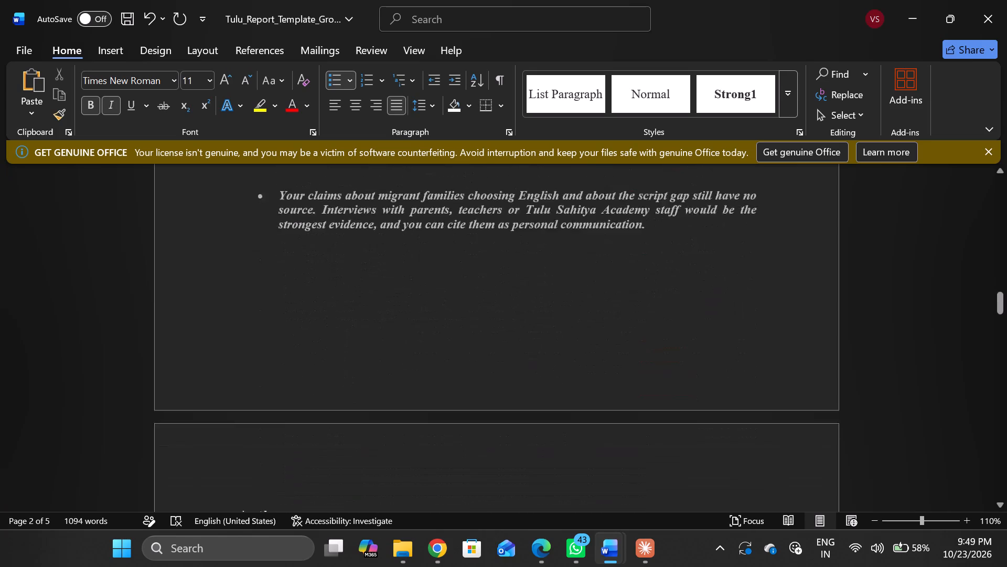
scroll(888, 251, down, 1)
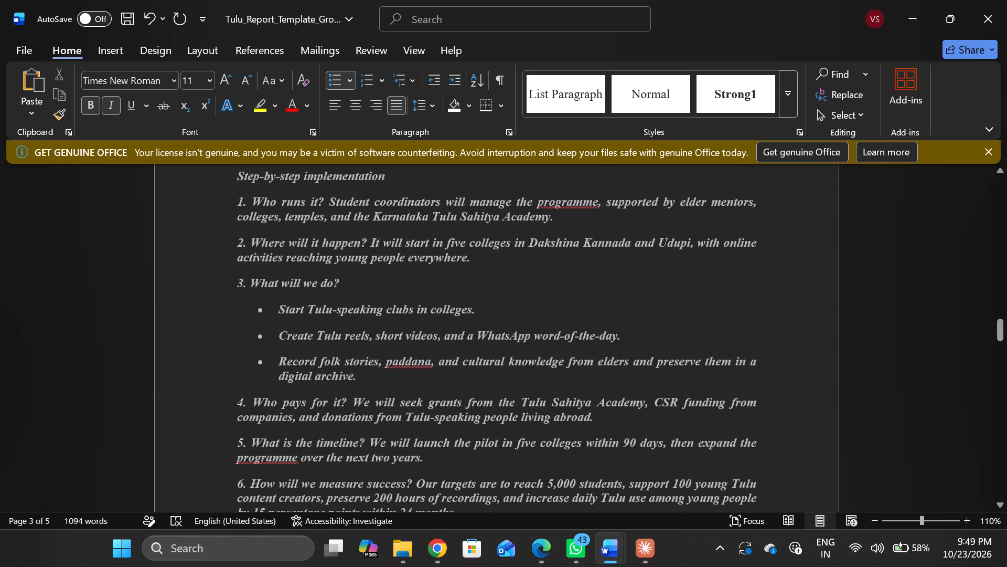
scroll(888, 251, down, 3)
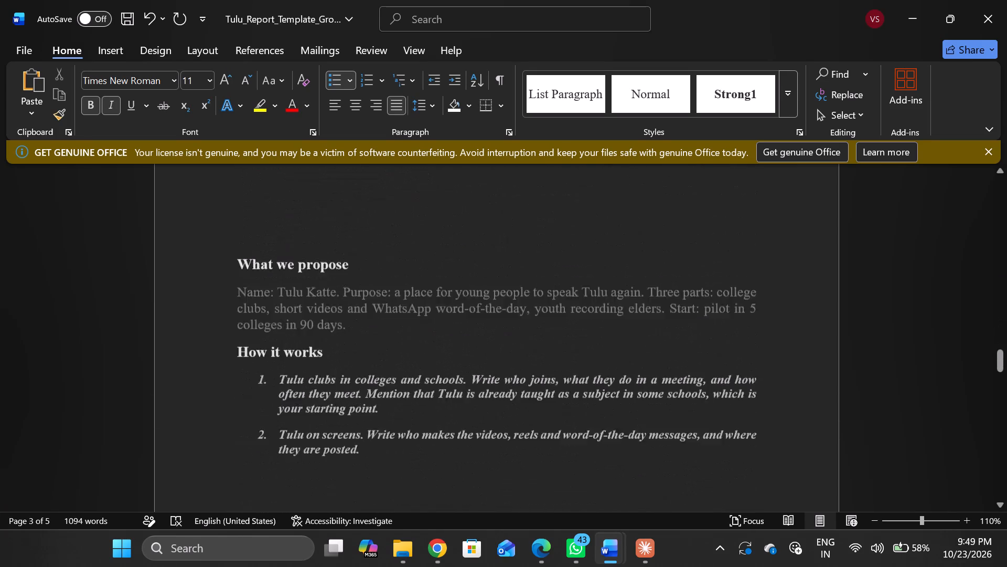
scroll(888, 251, down, 2)
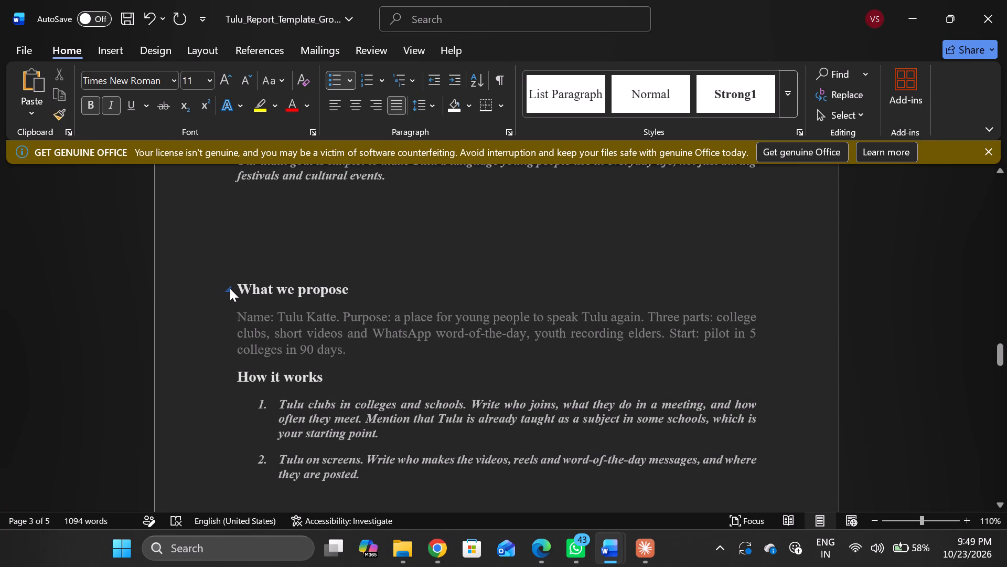
click(238, 286)
key(BackSpace)
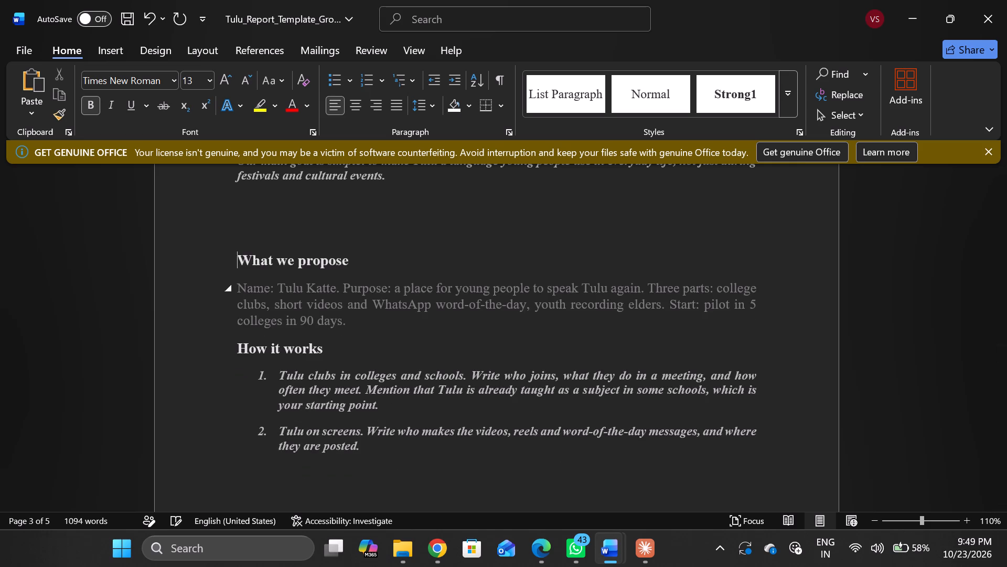
key(BackSpace)
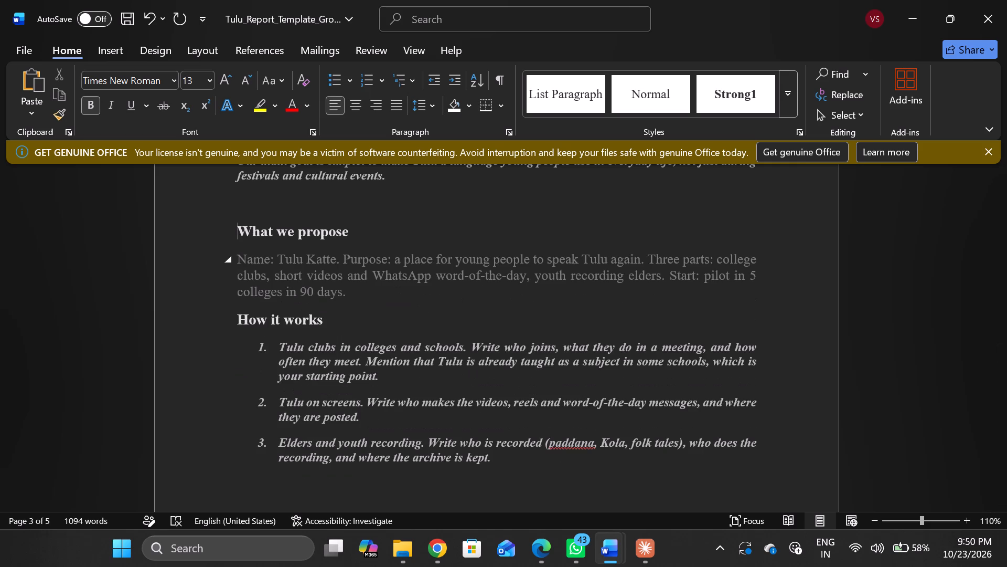
Pull the Context heading up onto page 1 directly below the team roles table, with one blank line between them.
scroll(272, 240, up, 1)
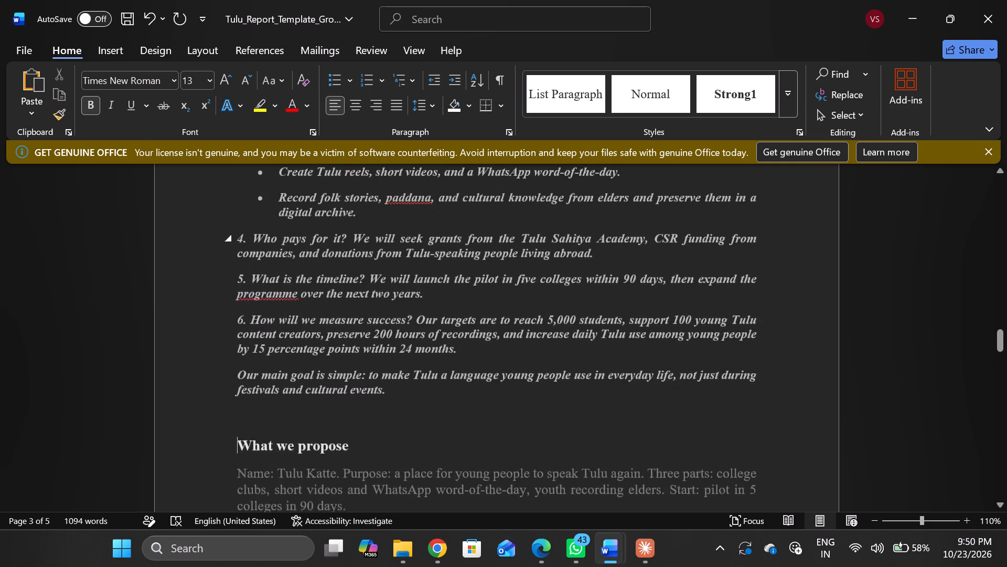
scroll(272, 240, up, 1)
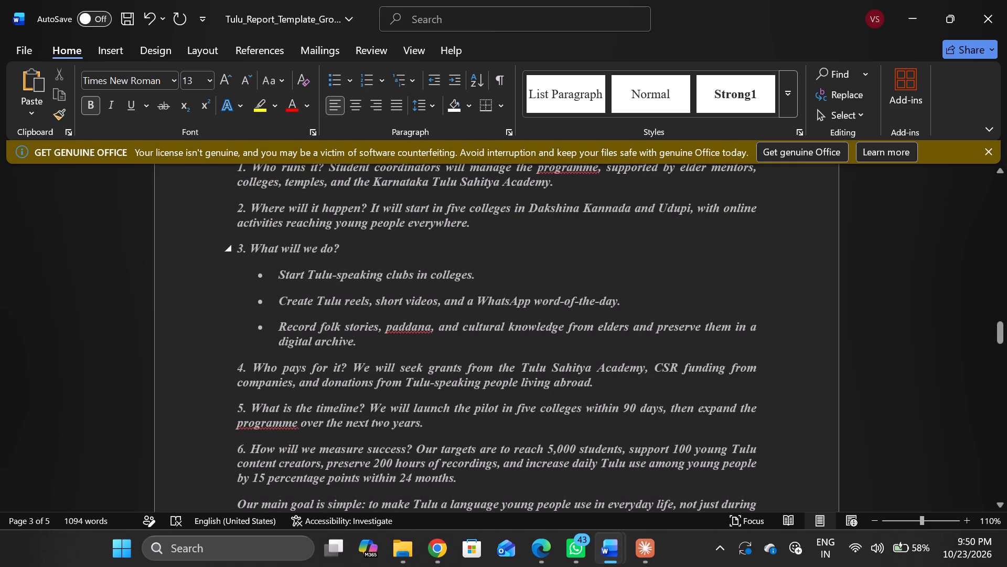
scroll(272, 240, up, 1)
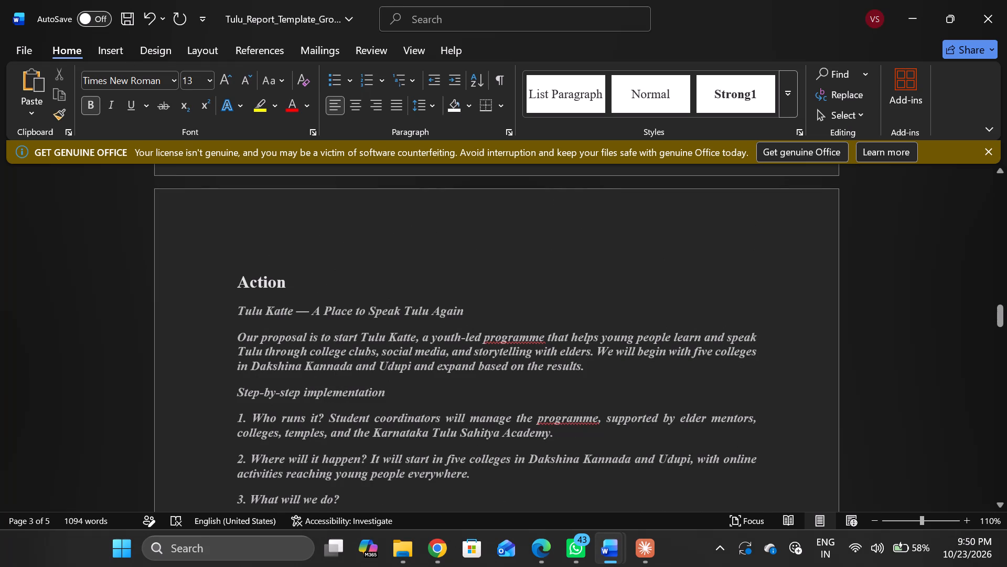
scroll(272, 240, up, 3)
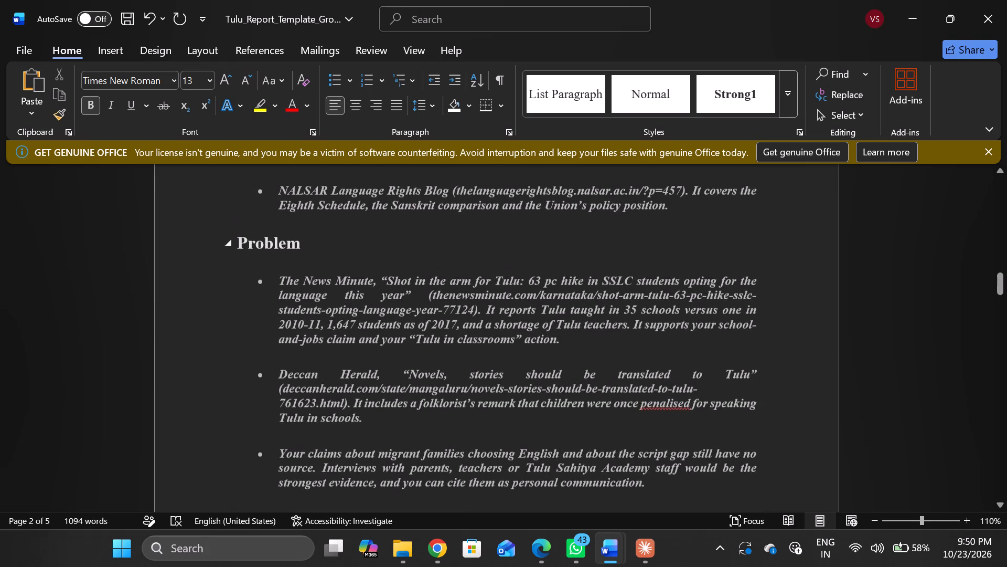
scroll(272, 240, up, 1)
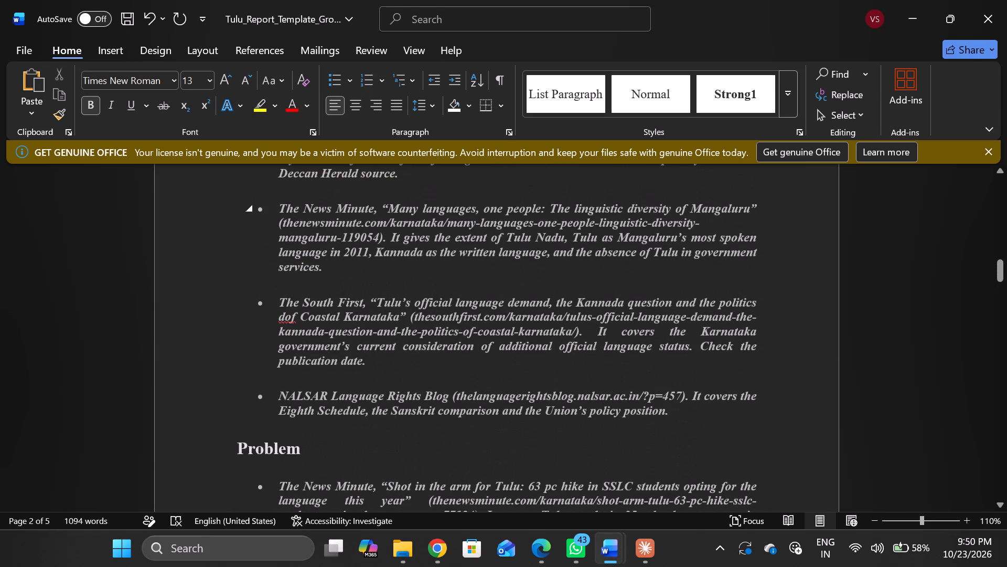
scroll(272, 240, up, 3)
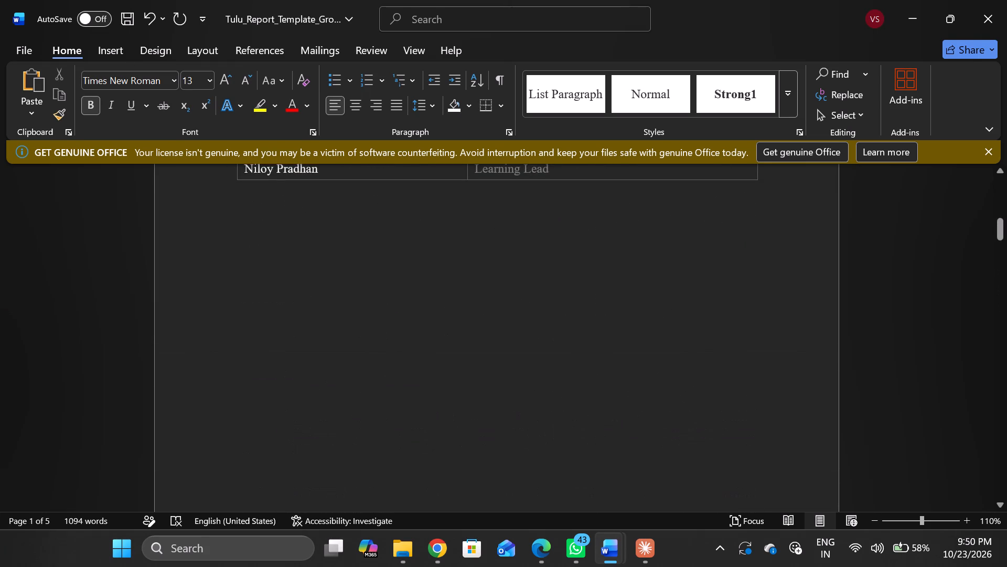
scroll(292, 322, down, 1)
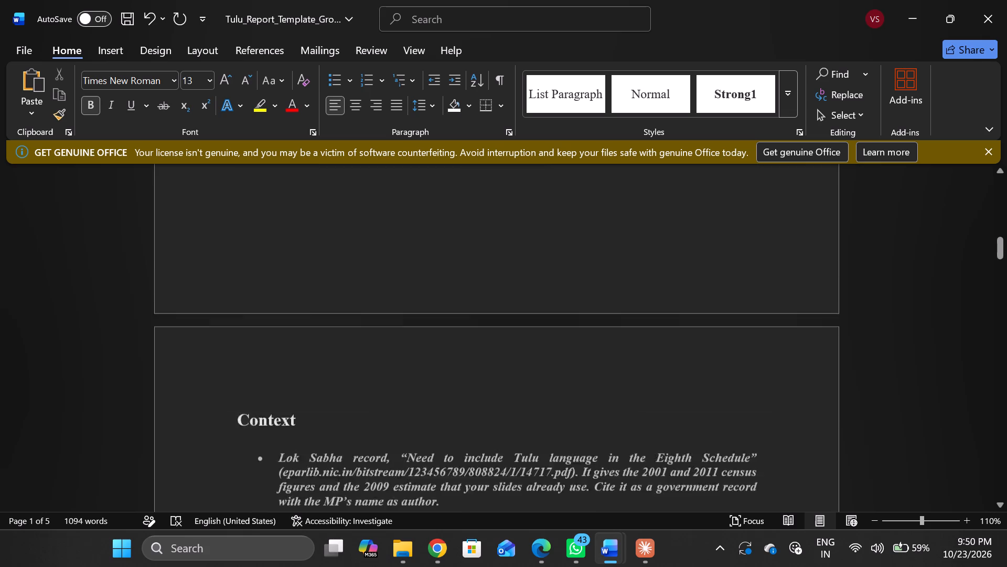
scroll(292, 322, down, 1)
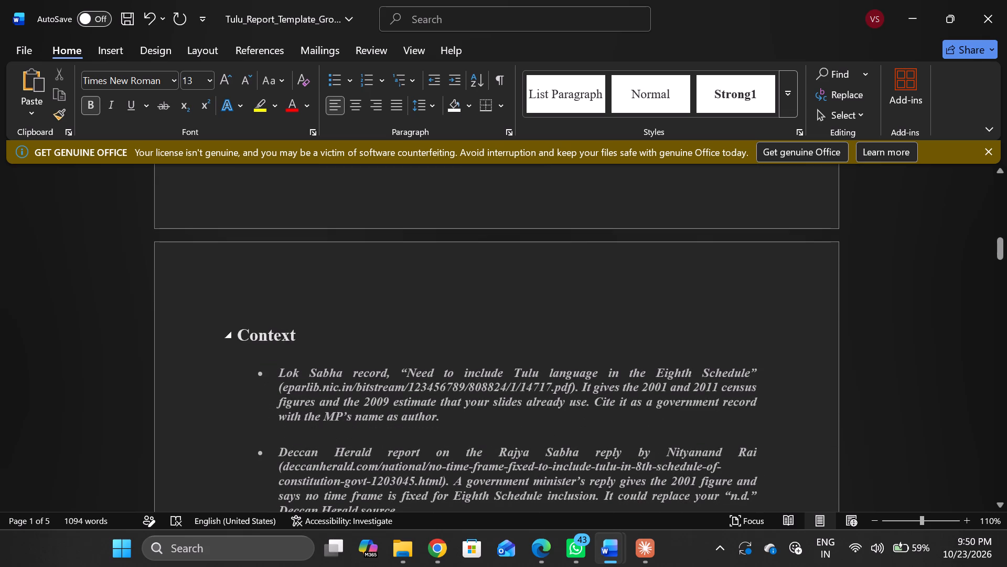
click(238, 334)
key(BackSpace)
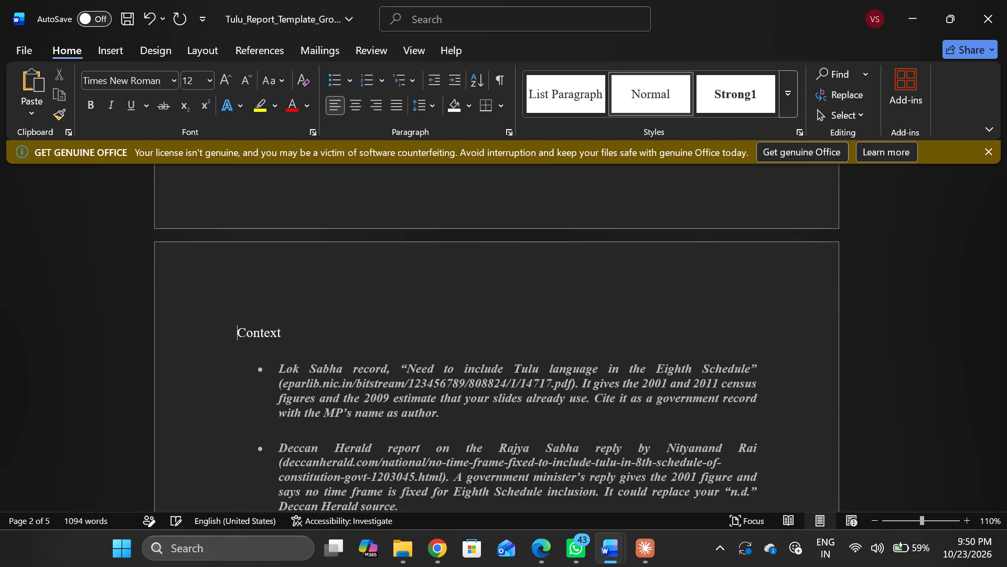
key(BackSpace)
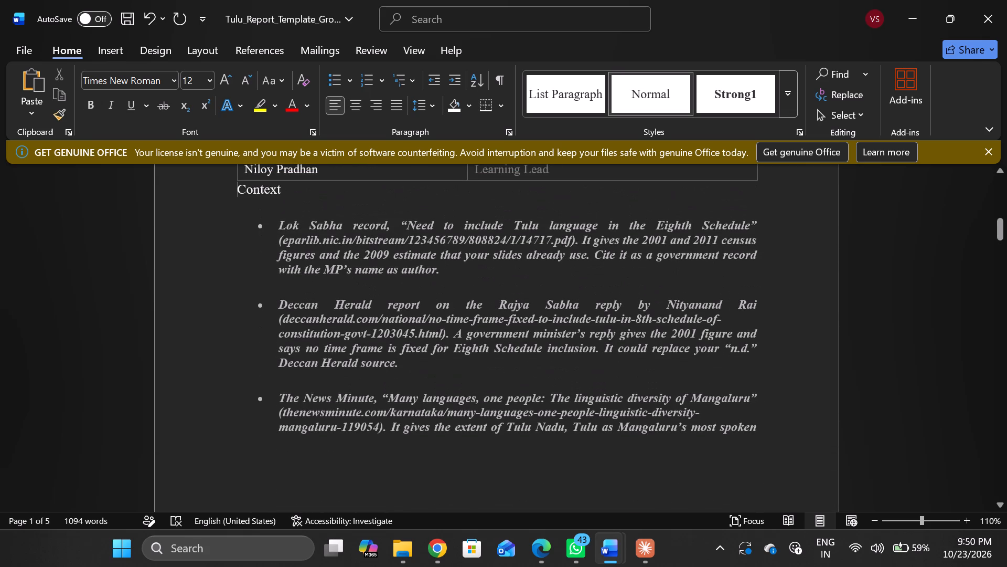
key(Return)
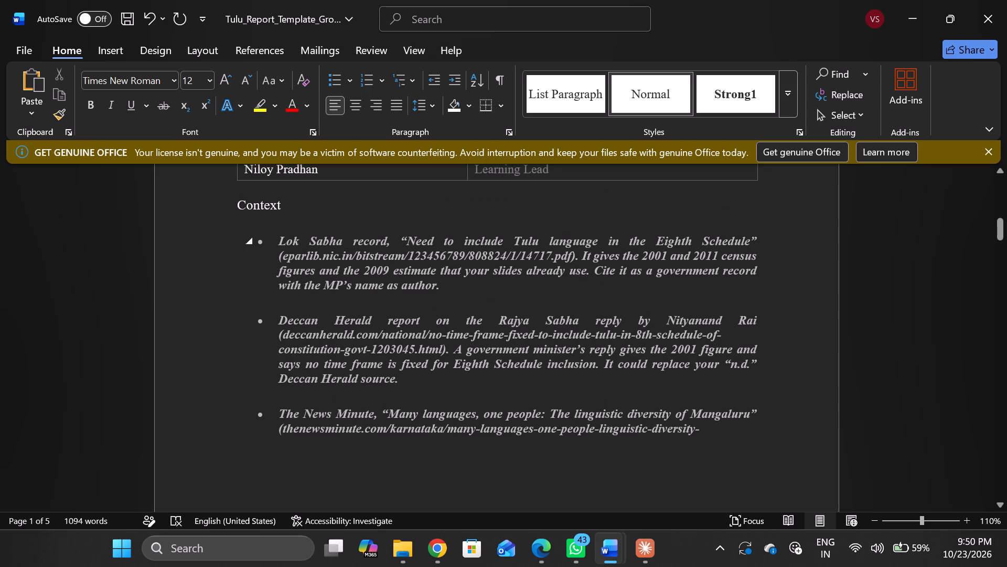
Make the Context heading bold and set its font size to 16.
drag(291, 205, 215, 207)
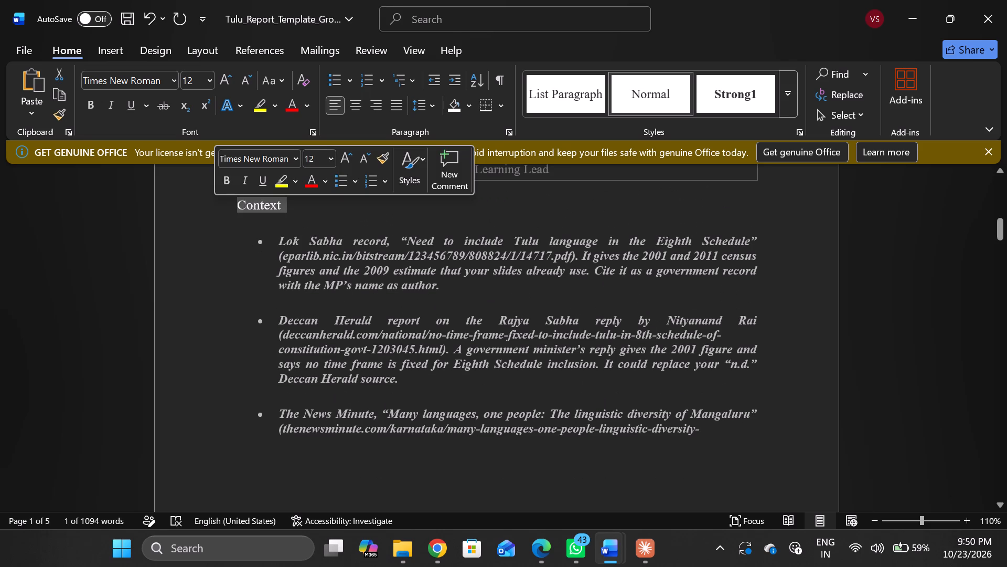
click(227, 186)
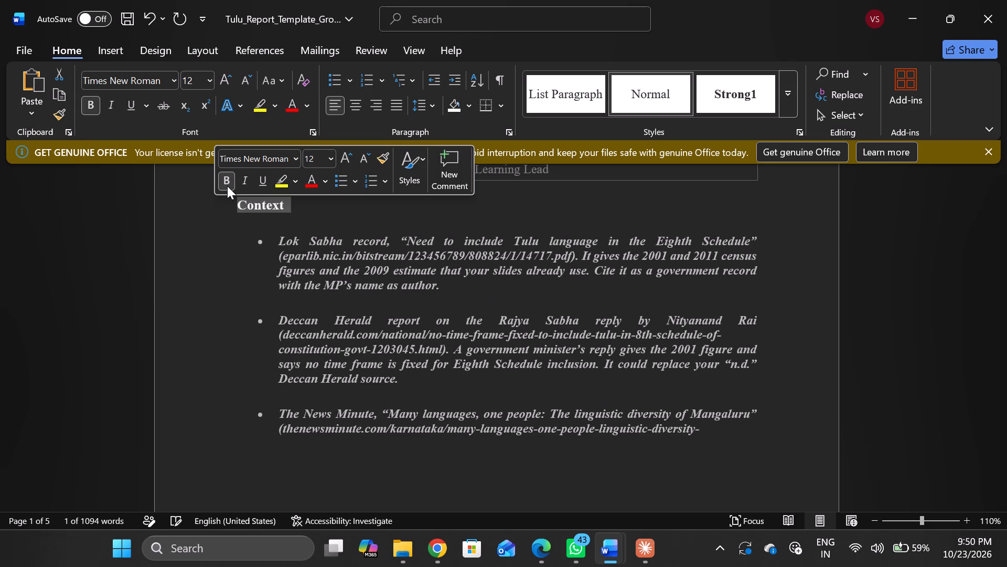
click(331, 163)
click(330, 289)
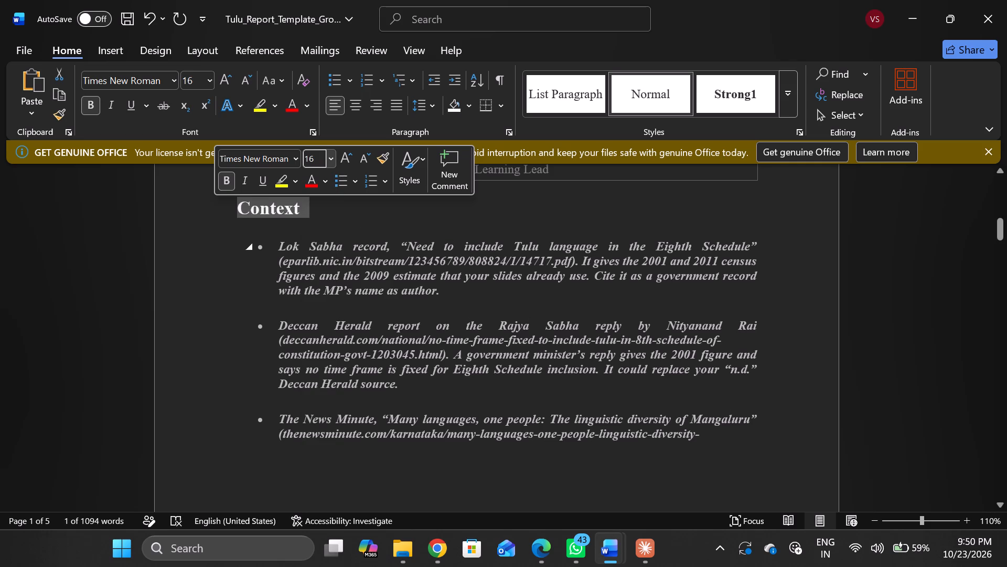
click(355, 212)
Check the font size of the Problem heading for comparison with the Context heading.
scroll(355, 212, down, 3)
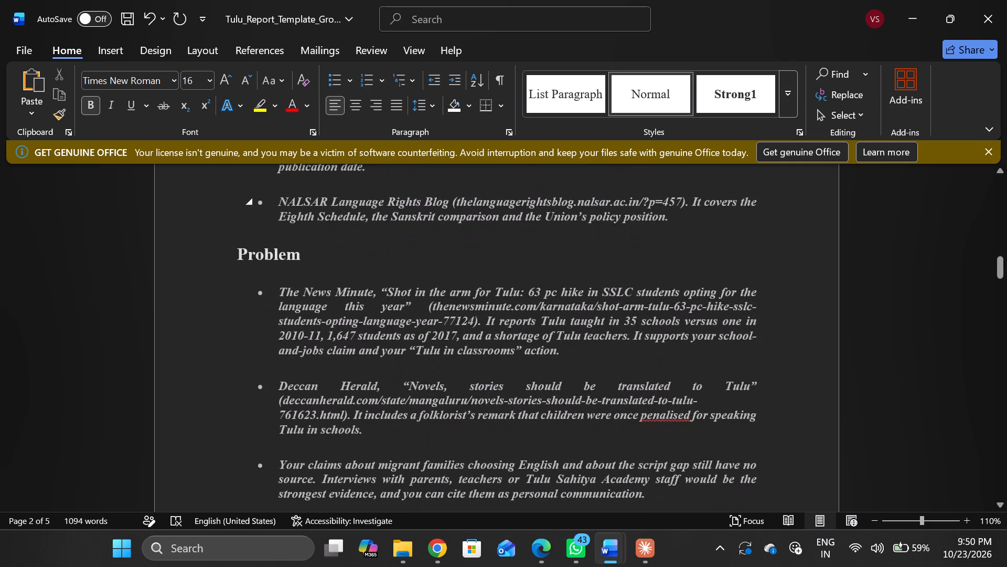
scroll(355, 212, up, 3)
scroll(355, 212, down, 2)
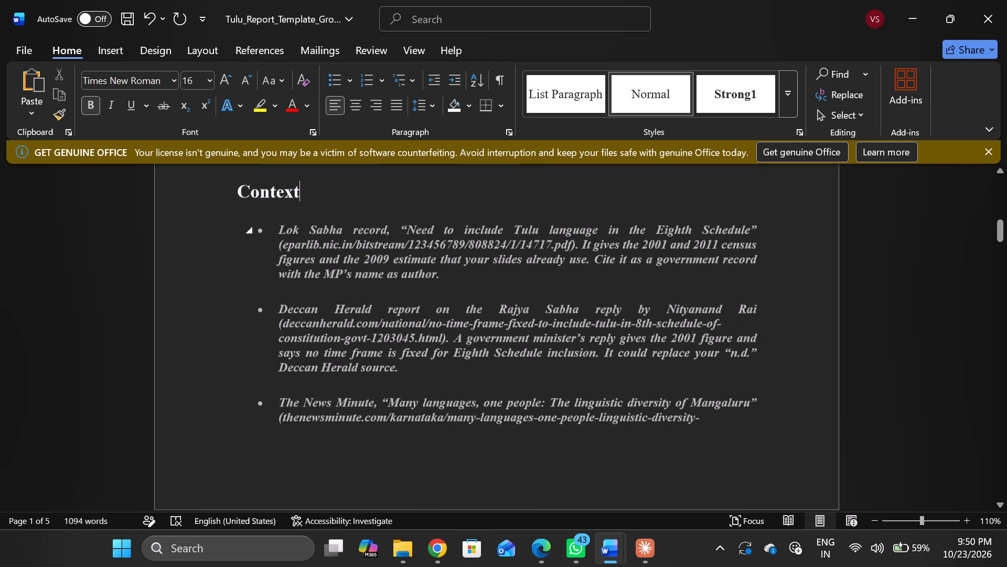
scroll(359, 235, down, 2)
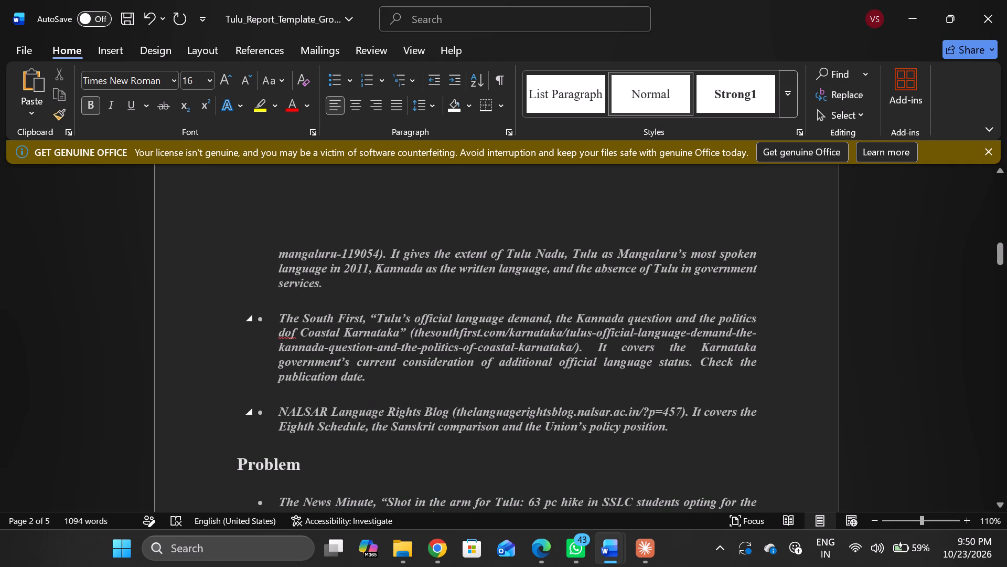
drag(330, 470, 237, 459)
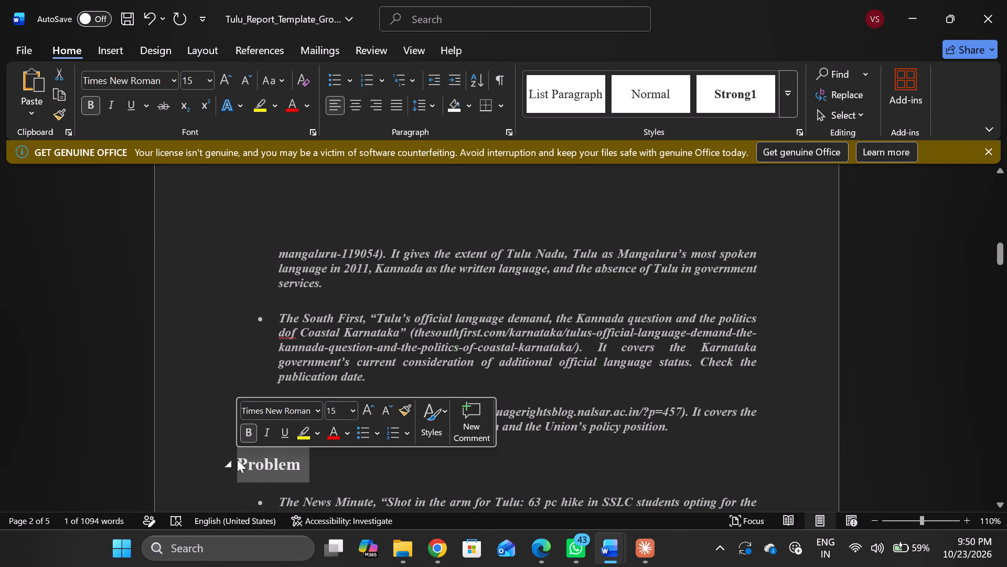
click(339, 336)
Set the Context heading's font size to 15.
scroll(339, 336, up, 4)
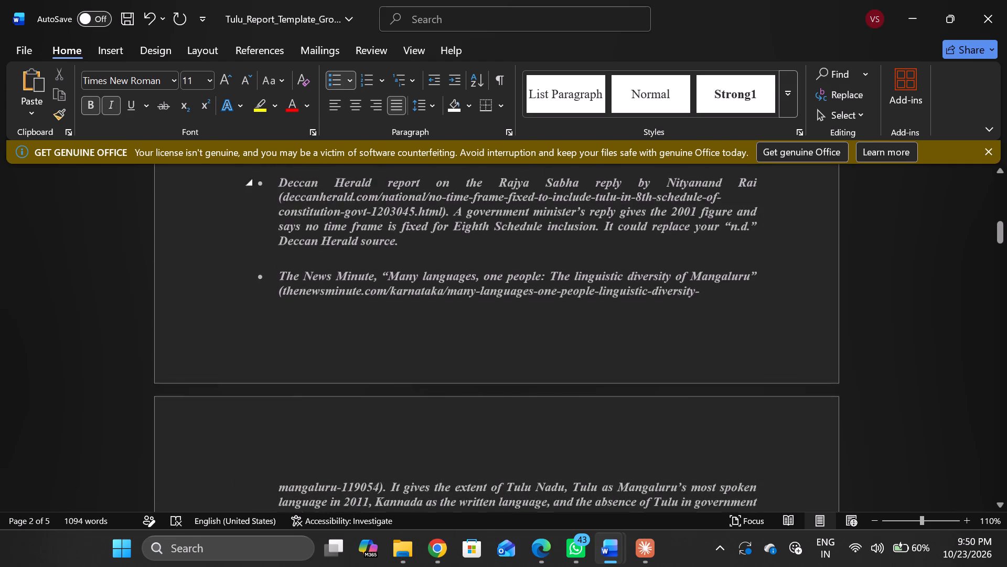
scroll(339, 336, up, 1)
drag(288, 310, 244, 308)
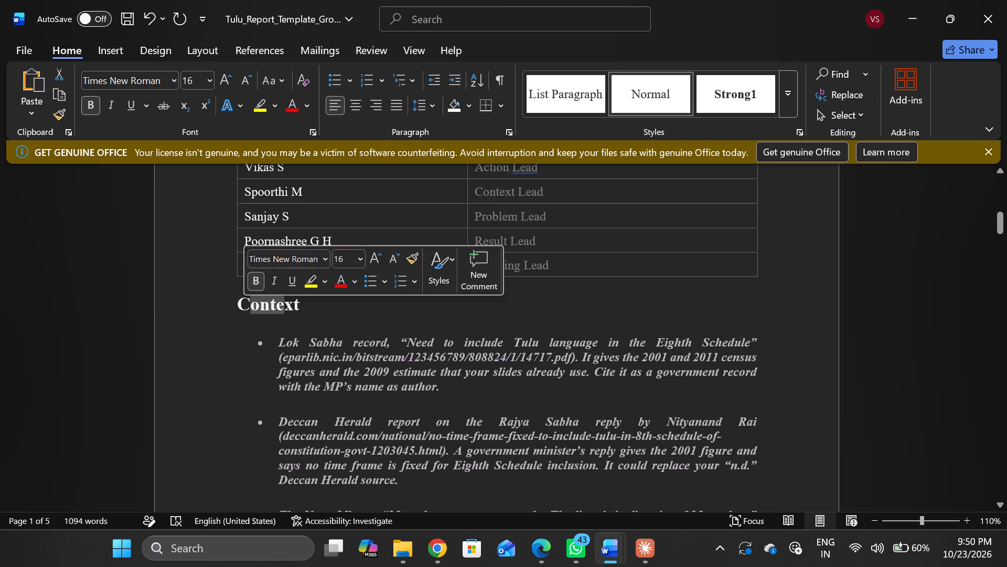
click(325, 309)
drag(316, 309, 241, 309)
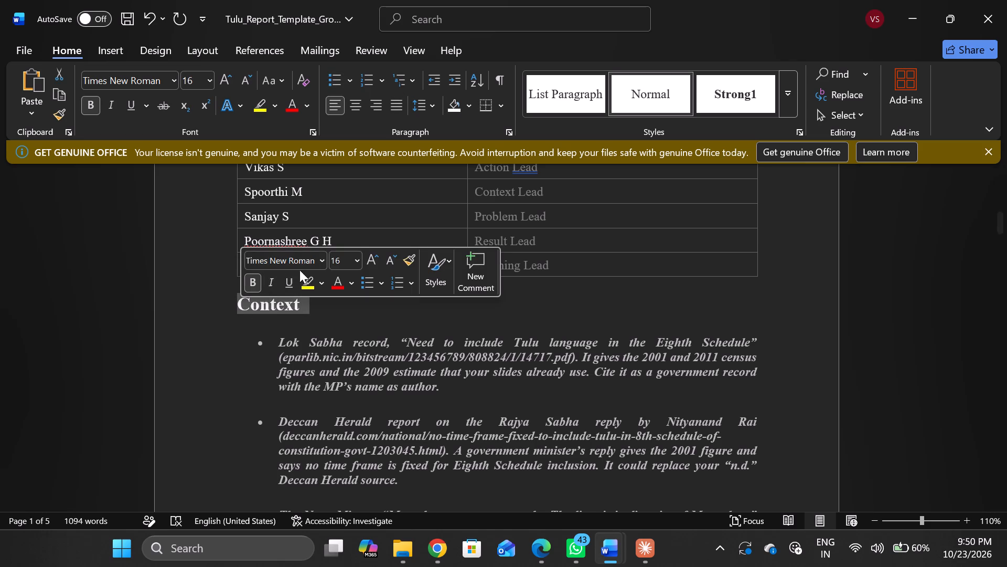
click(344, 260)
key(BackSpace)
text(15)
key(Return)
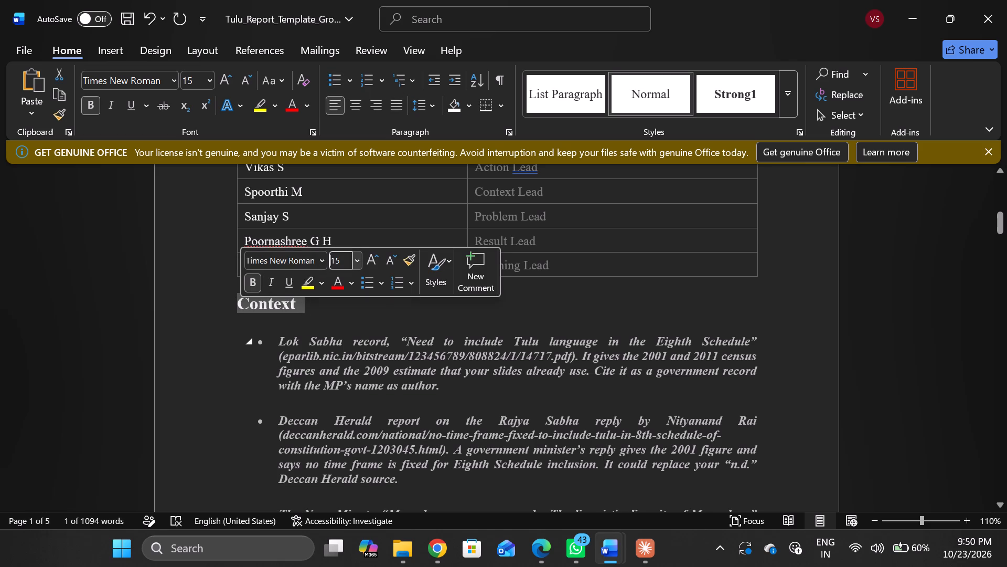
click(566, 313)
Review the whole report from the Context section through to the last references page, checking headings, spacing and text formatting.
scroll(566, 313, down, 2)
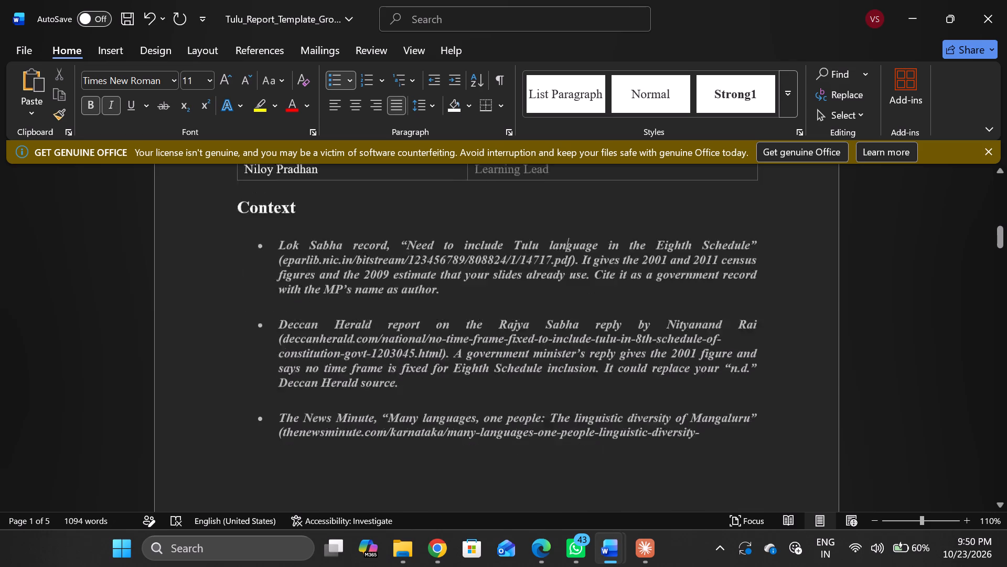
scroll(566, 313, down, 3)
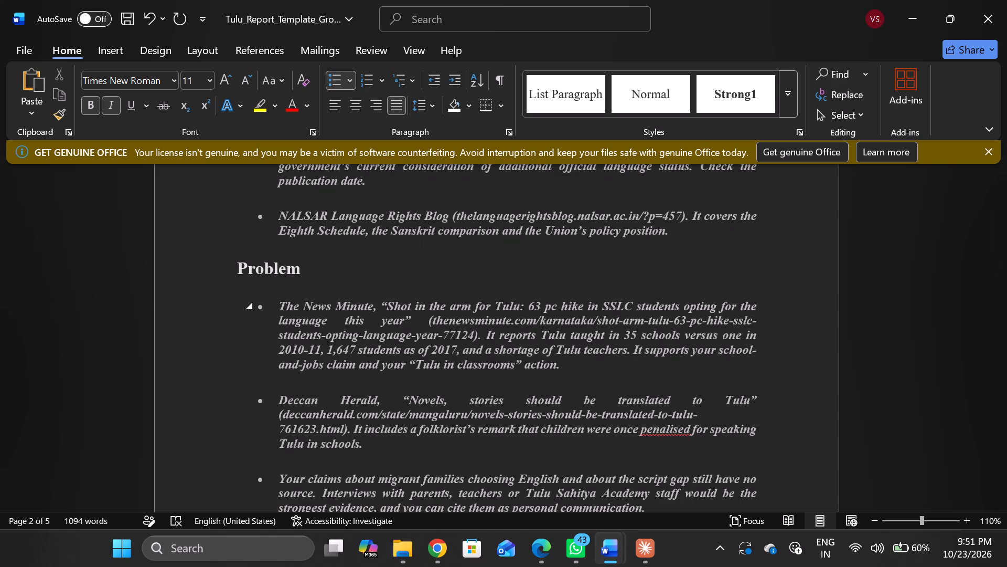
scroll(566, 313, down, 1)
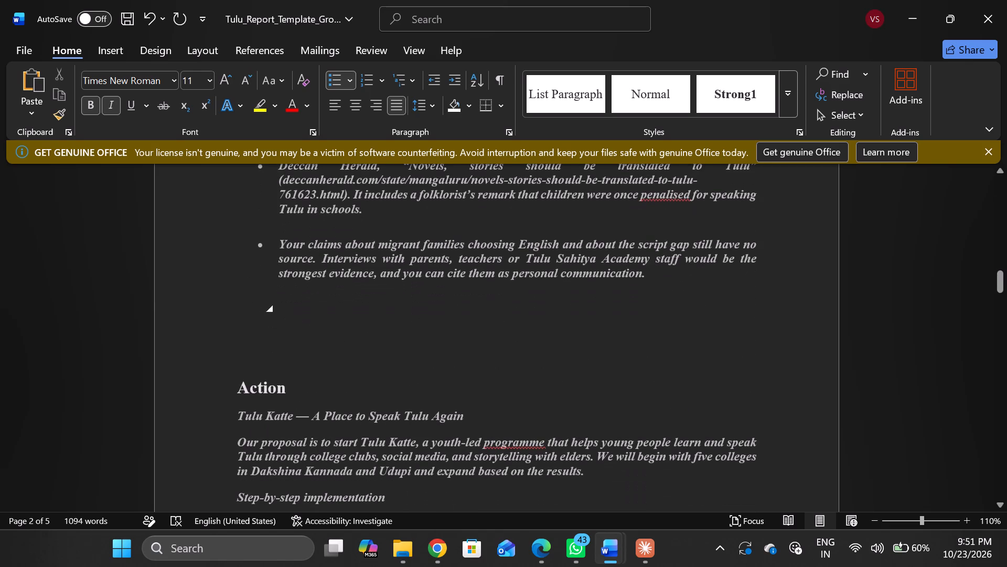
scroll(566, 313, up, 1)
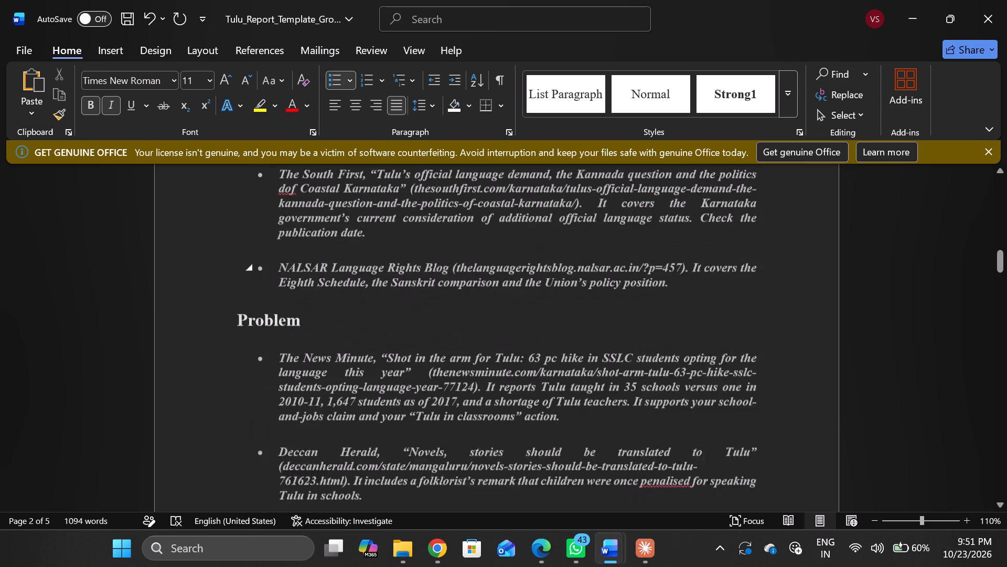
scroll(566, 313, up, 1)
scroll(566, 313, down, 3)
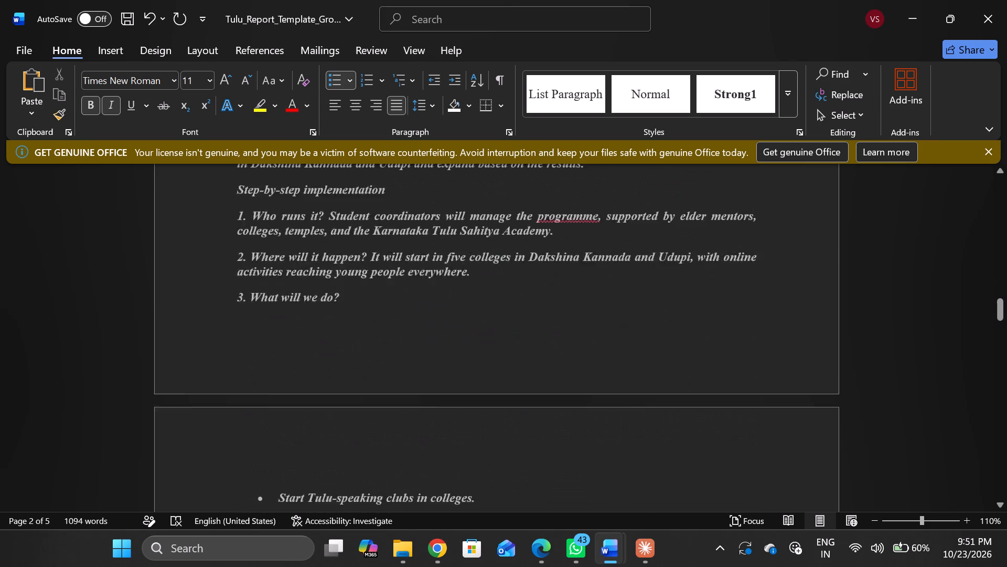
scroll(566, 313, down, 4)
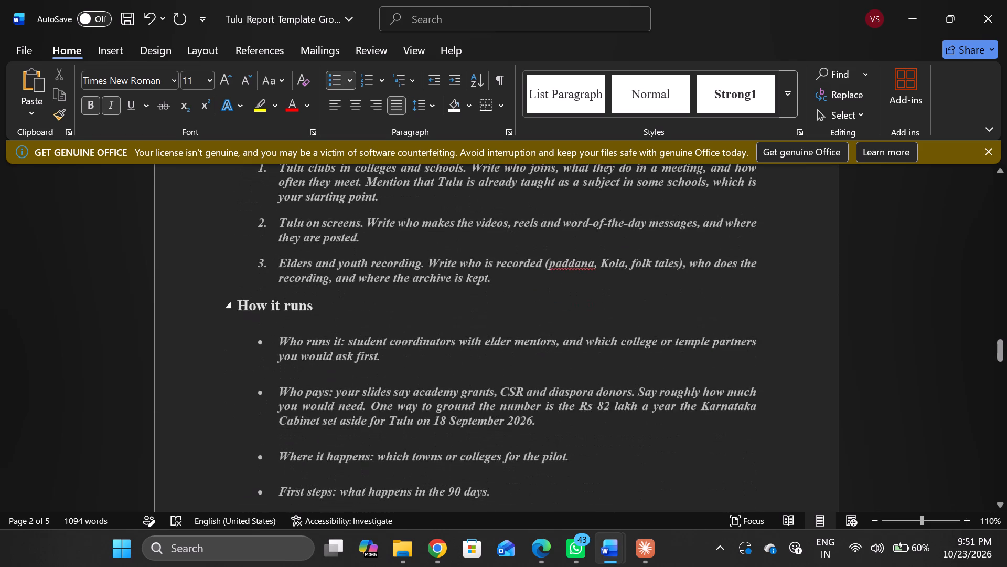
scroll(566, 313, down, 1)
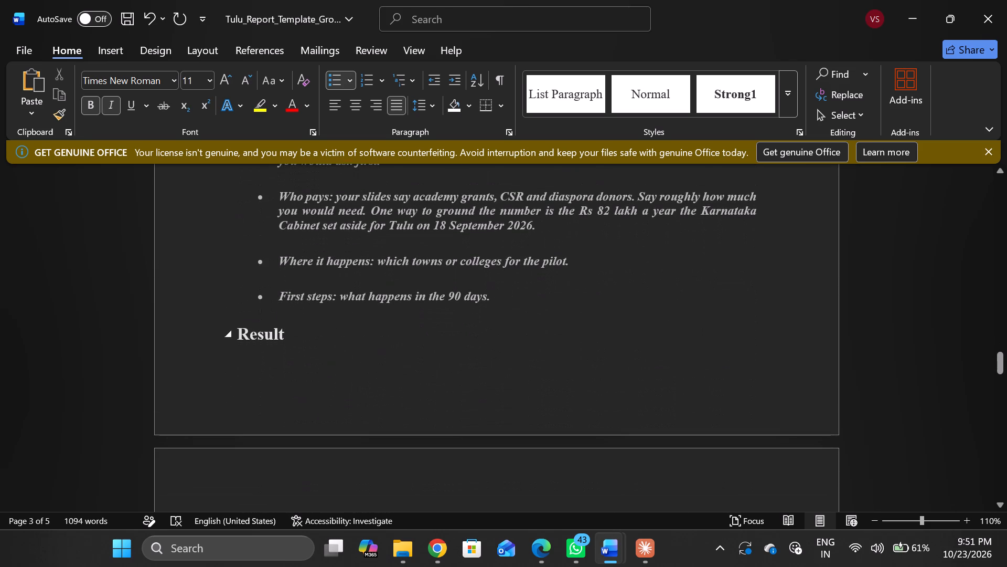
scroll(566, 313, down, 2)
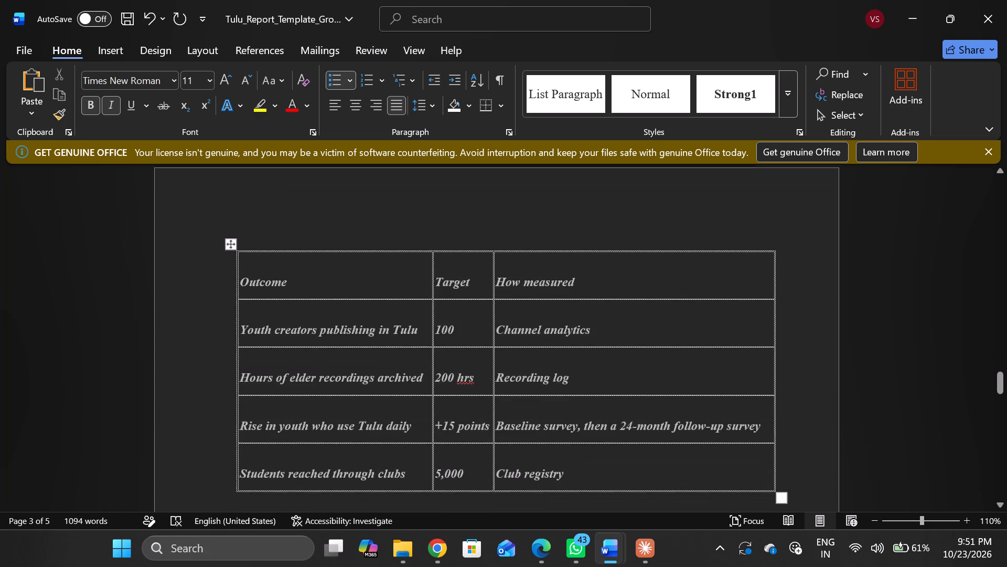
scroll(566, 313, down, 3)
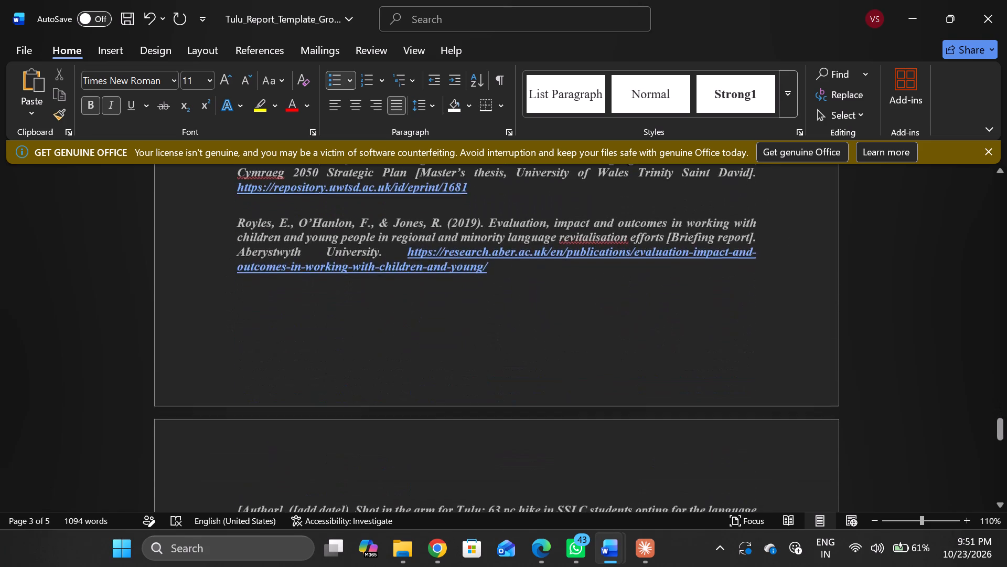
scroll(566, 313, down, 6)
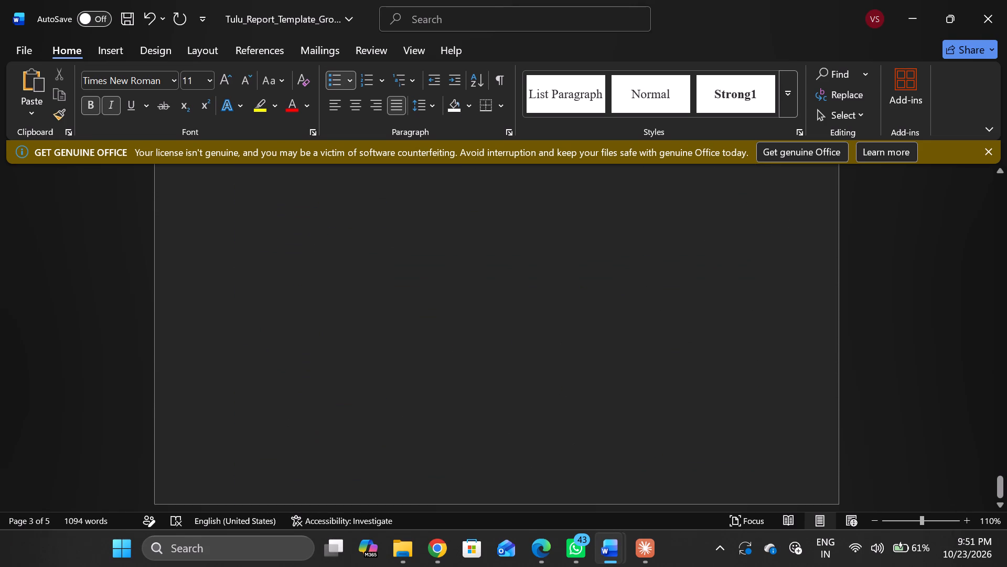
Export the report as a PDF named "Tulu_Report_Template_Group6 2" in the Downloads folder.
click(20, 43)
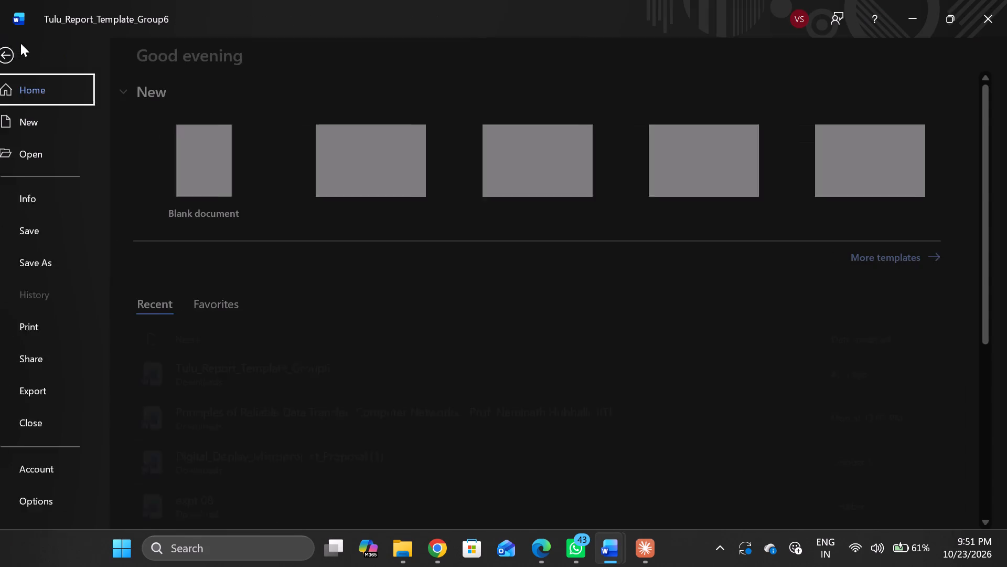
click(60, 386)
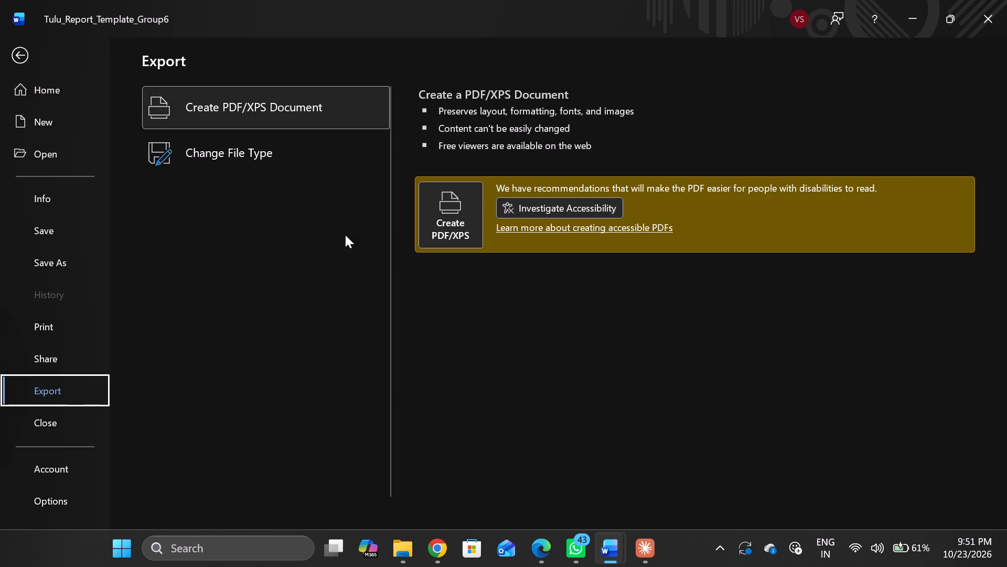
double_click(422, 224)
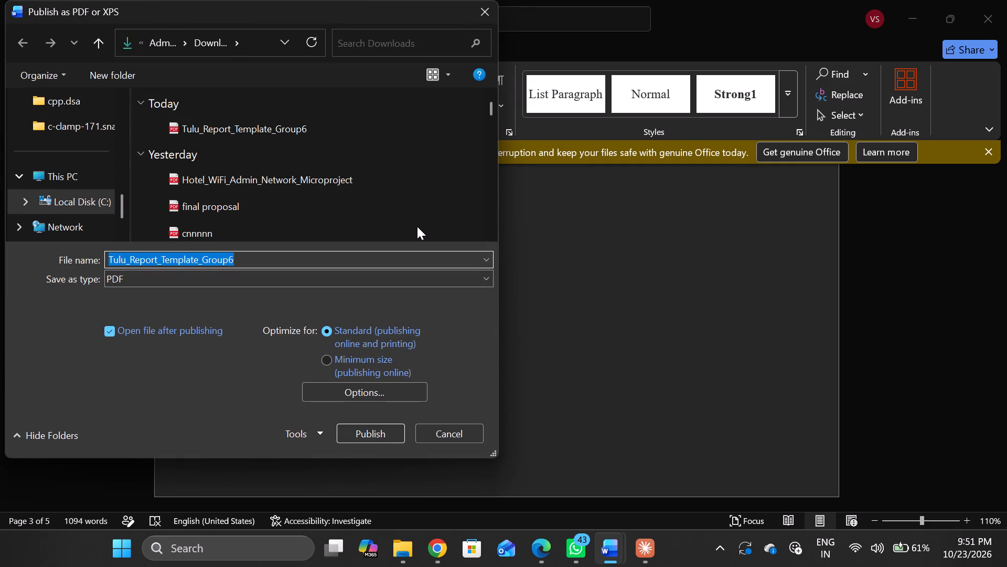
click(393, 262)
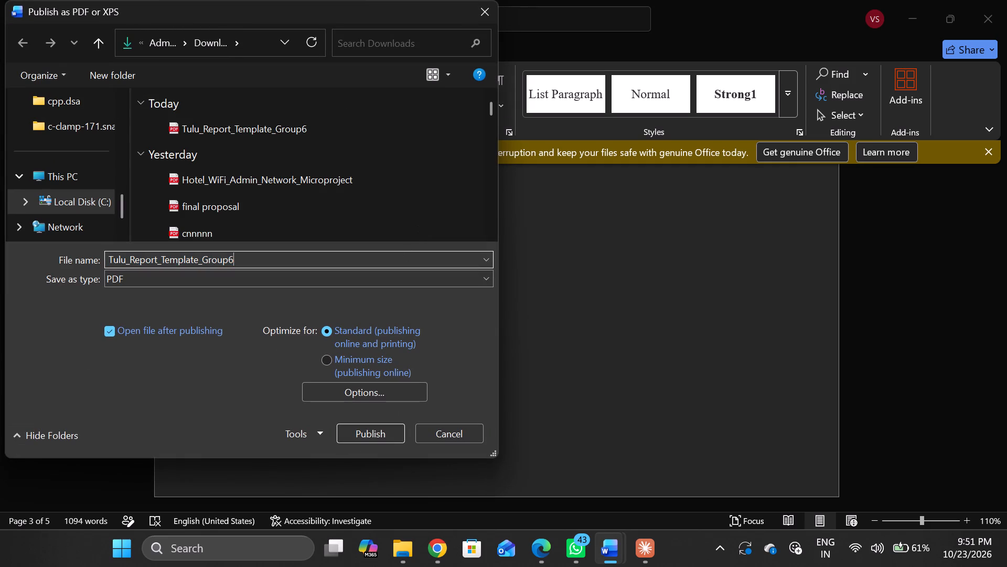
key(space)
key(2)
key(Return)
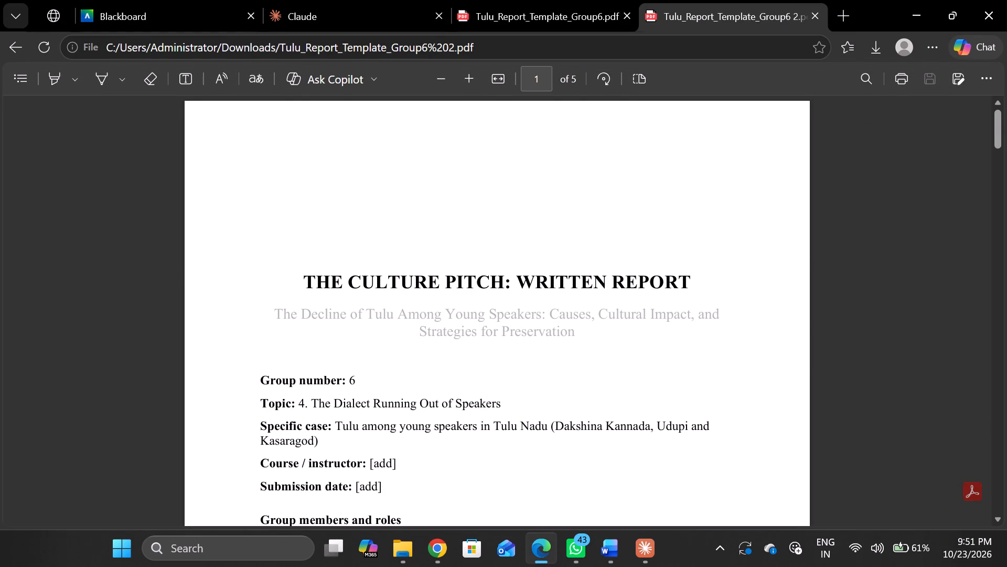
Look through the exported PDF as far as the Action section to check its layout.
scroll(583, 433, down, 7)
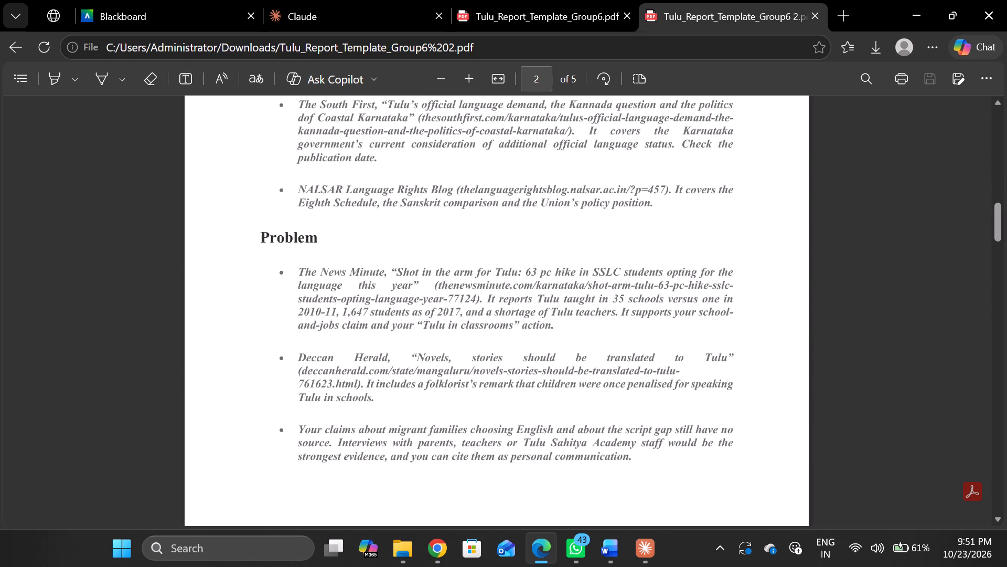
scroll(583, 433, down, 4)
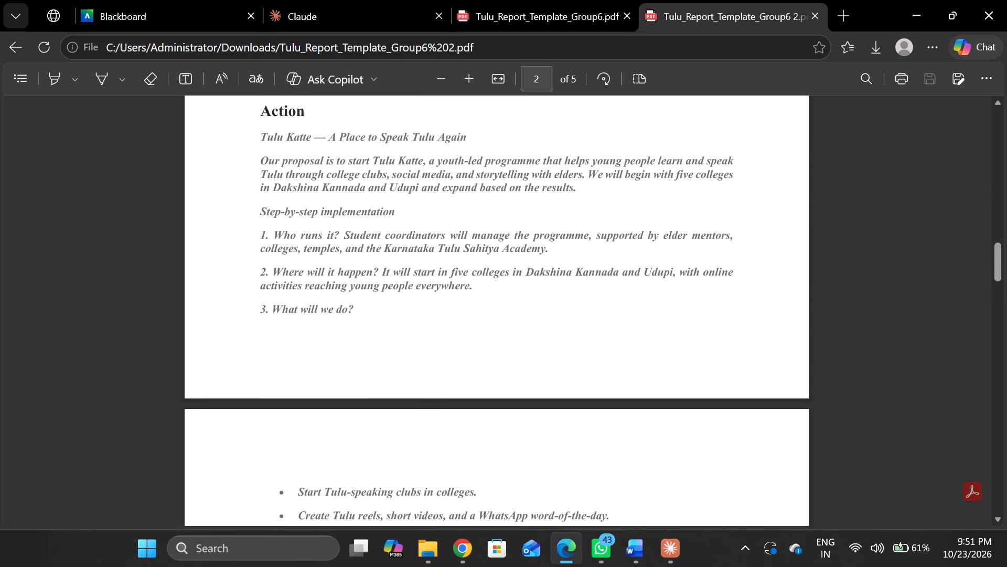
Switch back to the Tulu report in Word and check the References heading's font settings.
click(640, 556)
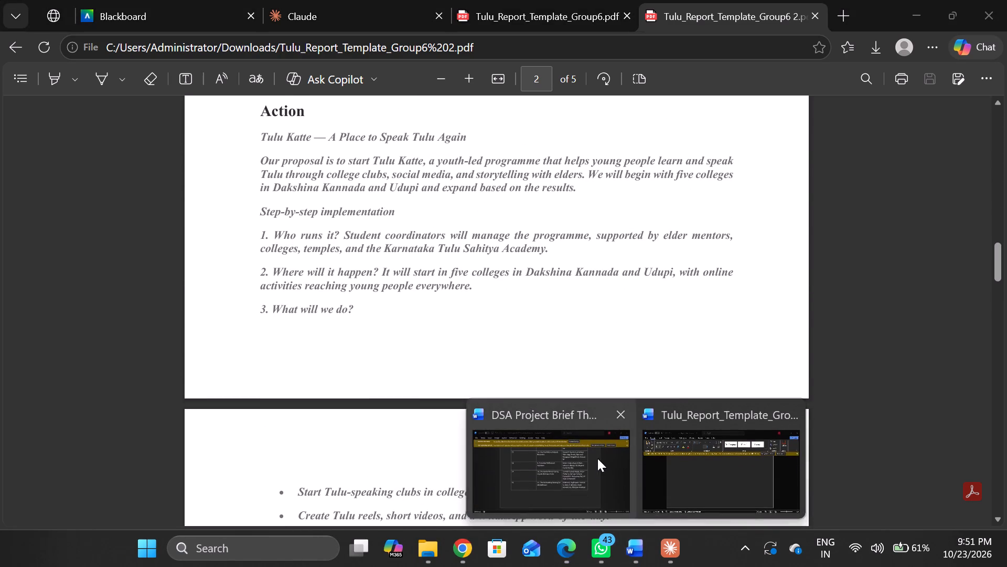
click(671, 459)
scroll(552, 343, up, 4)
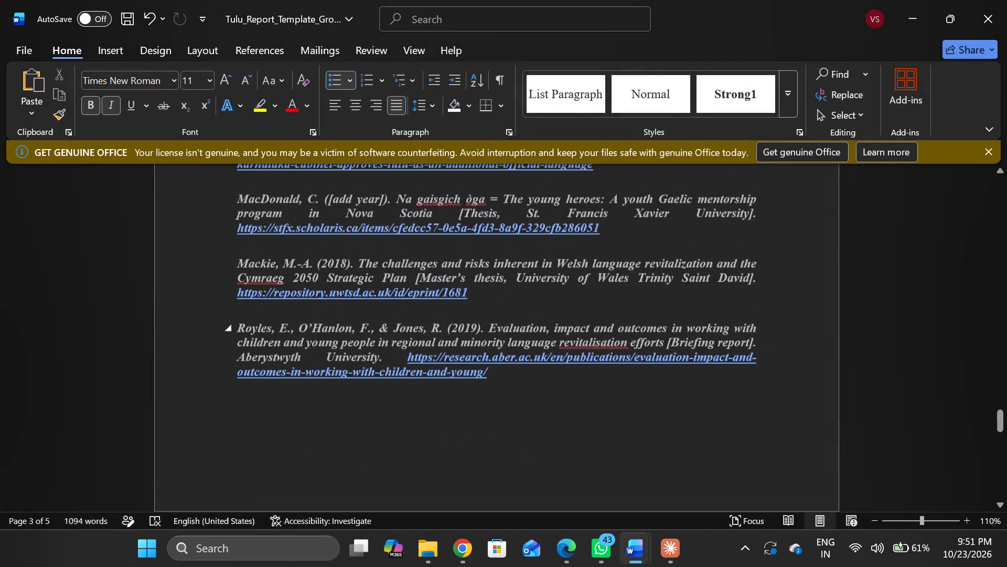
scroll(552, 343, up, 1)
drag(332, 246, 239, 246)
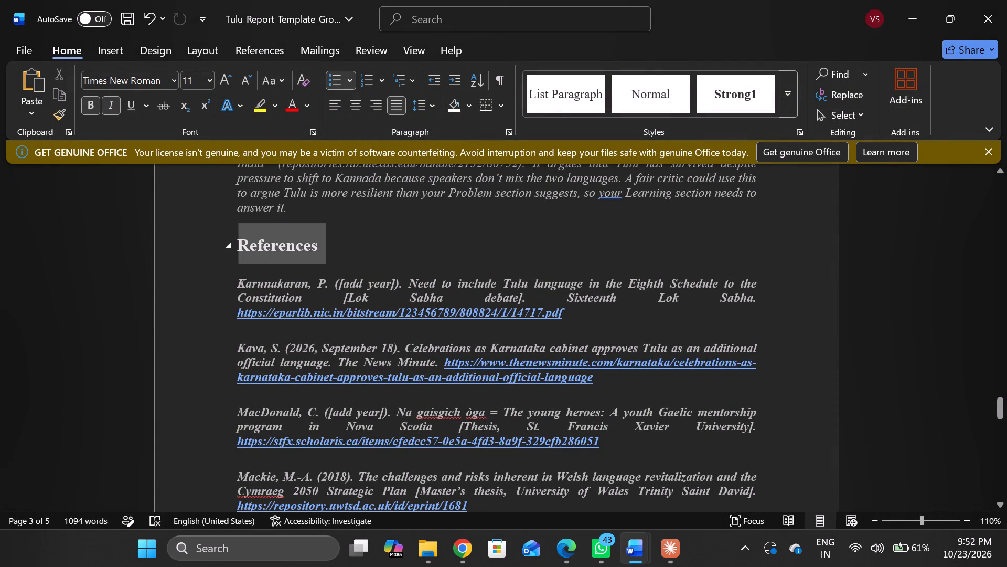
drag(239, 246, 233, 245)
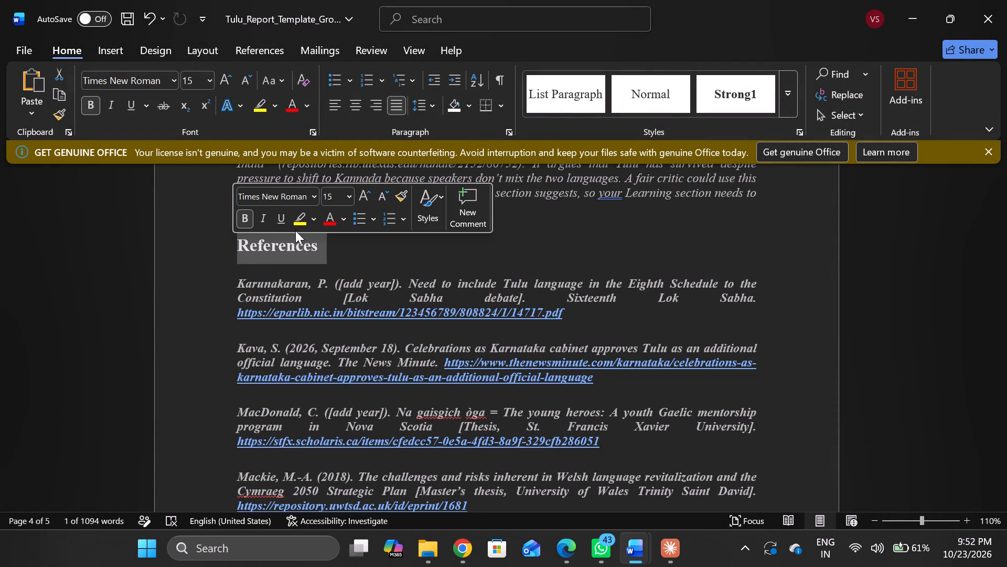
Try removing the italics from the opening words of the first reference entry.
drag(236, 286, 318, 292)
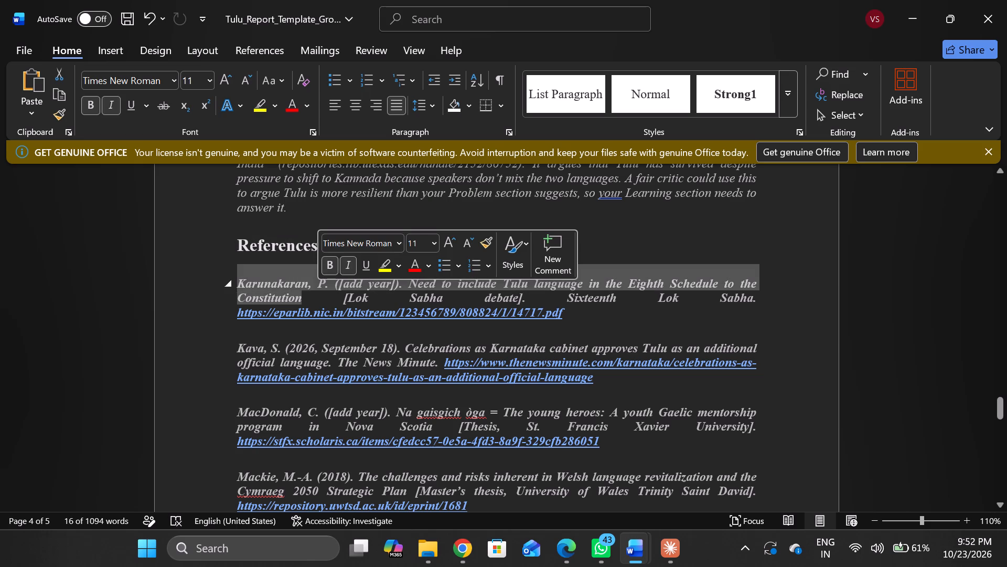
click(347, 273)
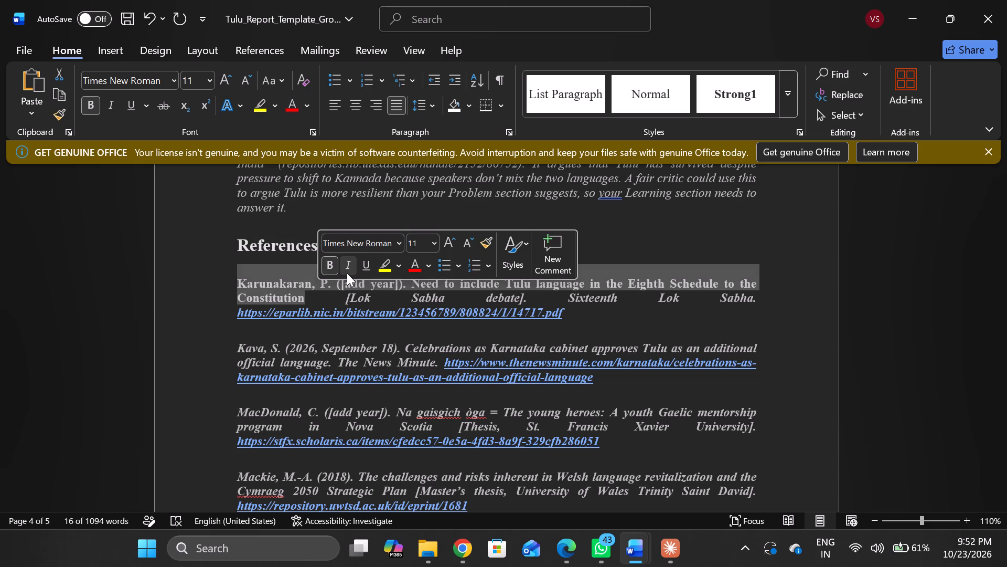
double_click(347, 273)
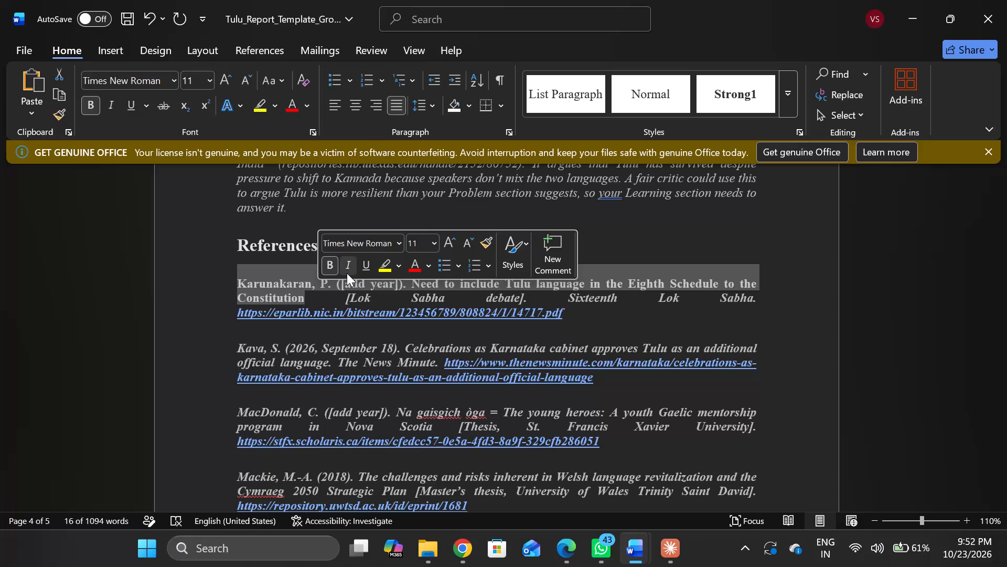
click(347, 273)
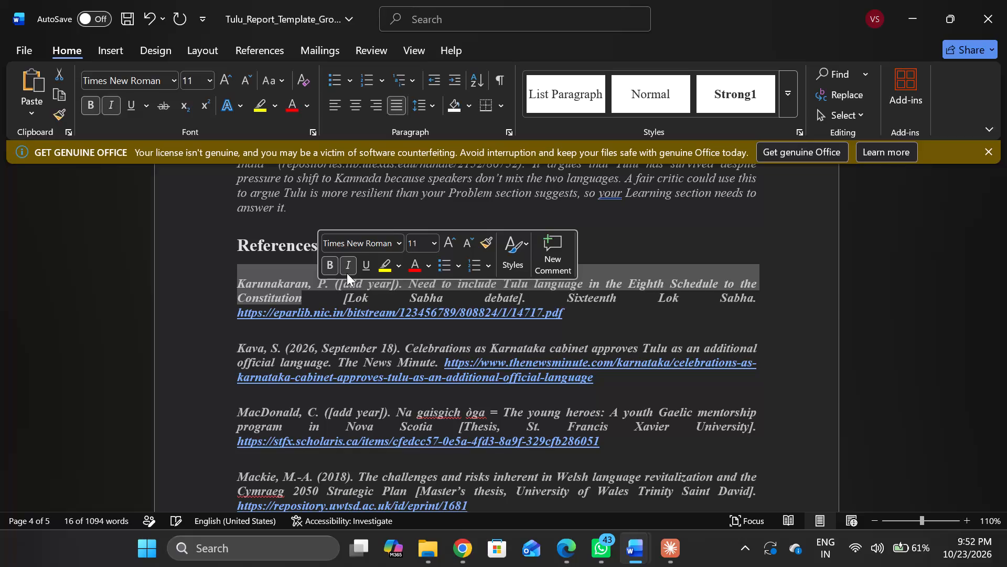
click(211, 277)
Remove the italics from all entries under the References heading, from the Lok Sabha debate entry through the last News Minute entry.
scroll(211, 277, down, 1)
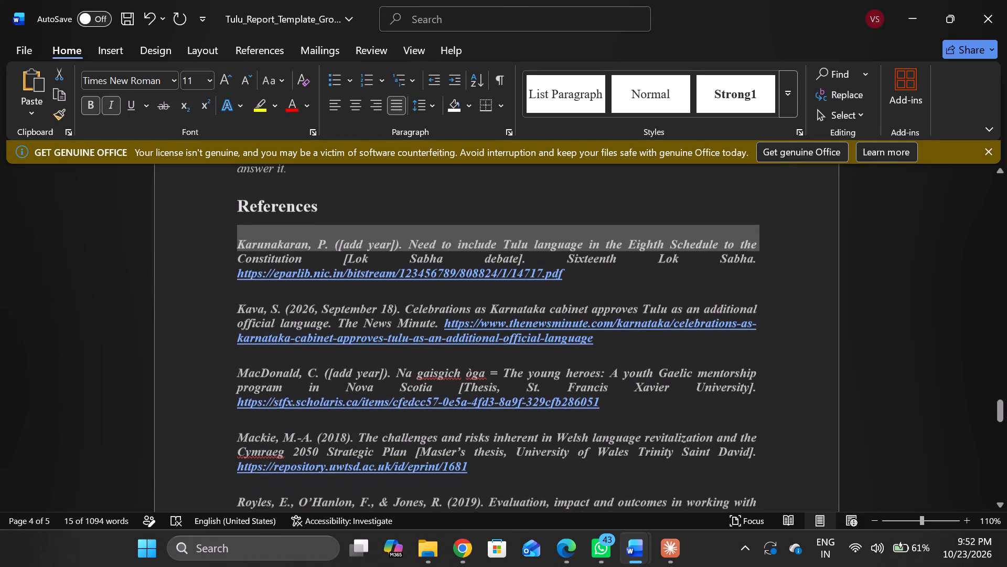
scroll(211, 277, down, 1)
scroll(586, 311, down, 1)
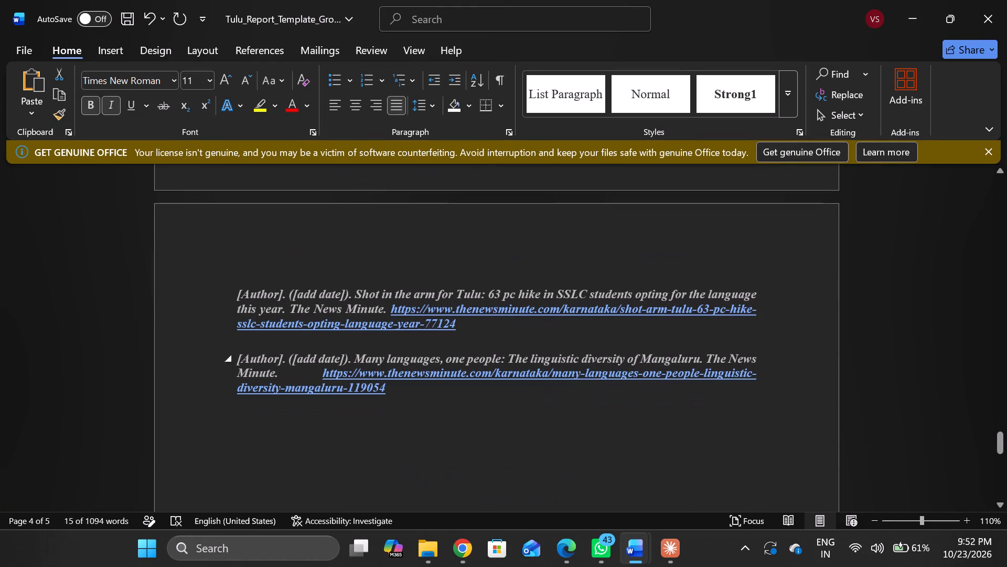
drag(448, 418, 297, 232)
scroll(437, 409, left, 1)
scroll(322, 305, down, 1)
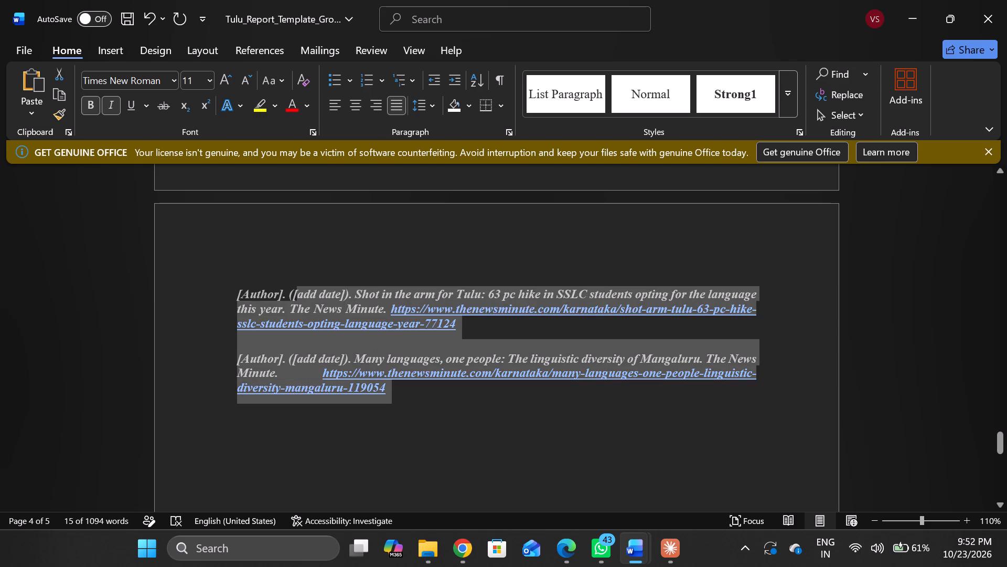
scroll(297, 232, down, 1)
drag(297, 232, 307, 367)
scroll(263, 123, up, 1)
scroll(307, 367, down, 7)
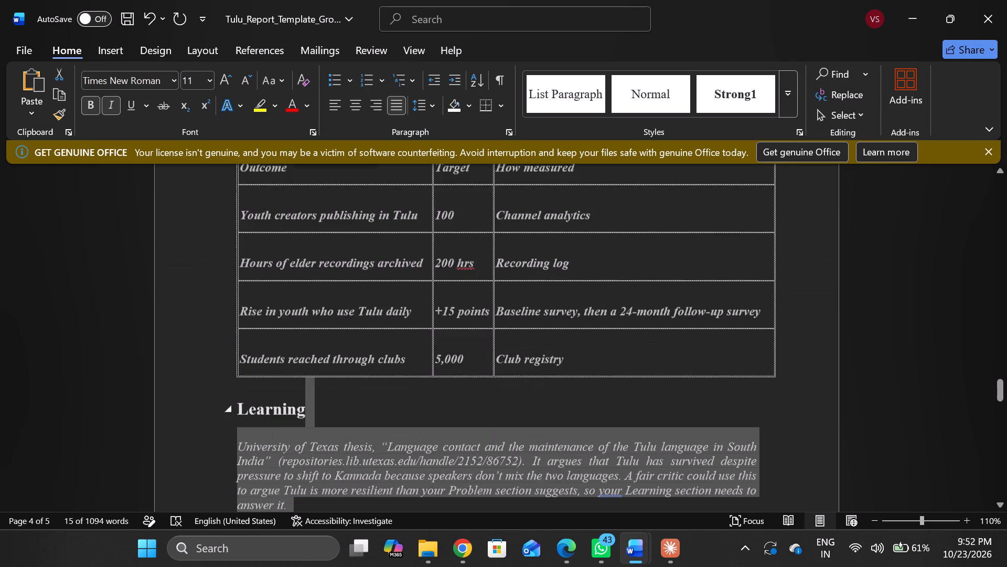
drag(307, 367, 286, 435)
scroll(302, 371, up, 1)
scroll(286, 435, down, 5)
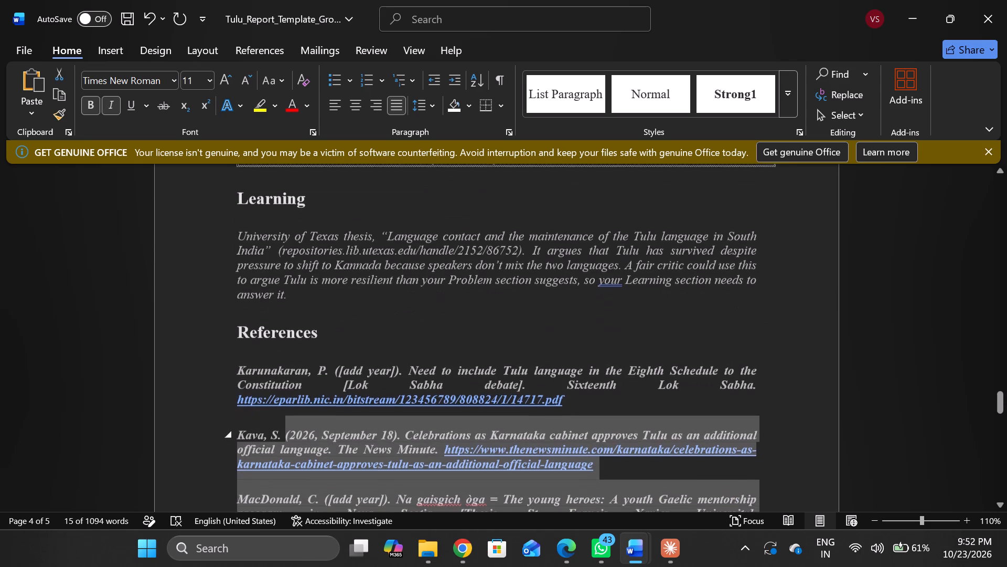
drag(286, 435, 236, 366)
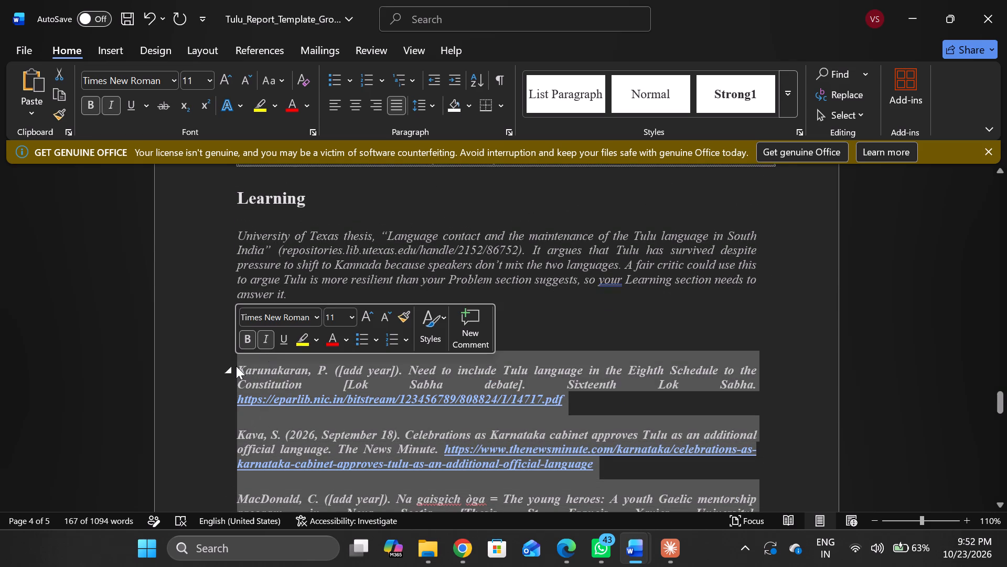
click(265, 344)
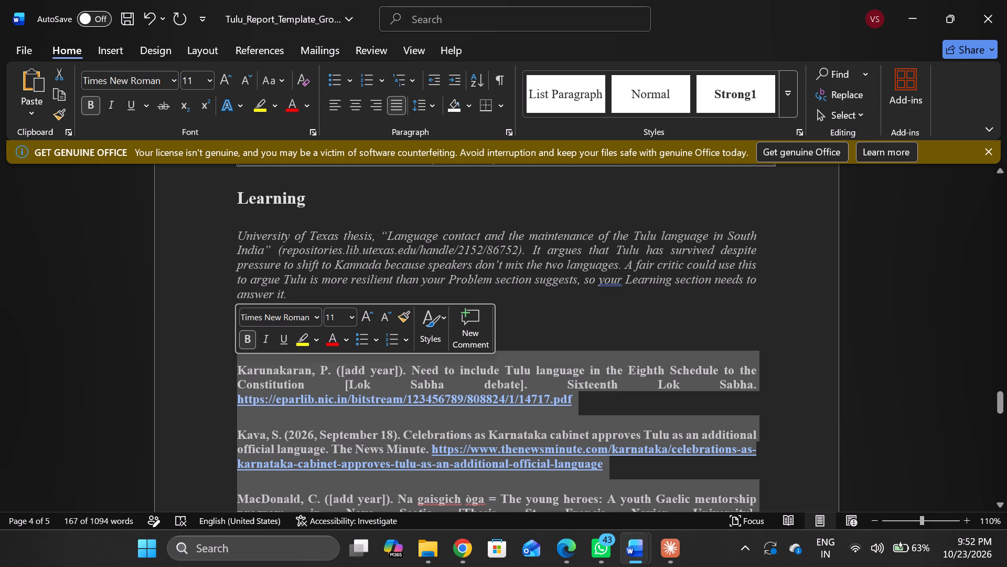
key(Return)
Remove the italics from the University of Texas thesis paragraph under the Learning heading.
scroll(181, 322, up, 4)
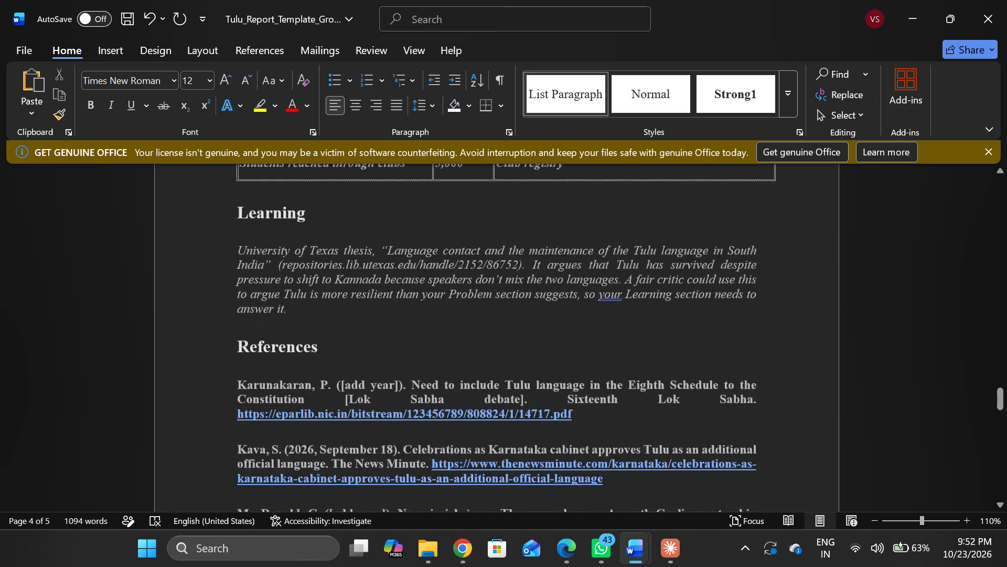
scroll(181, 322, up, 1)
drag(308, 344, 235, 295)
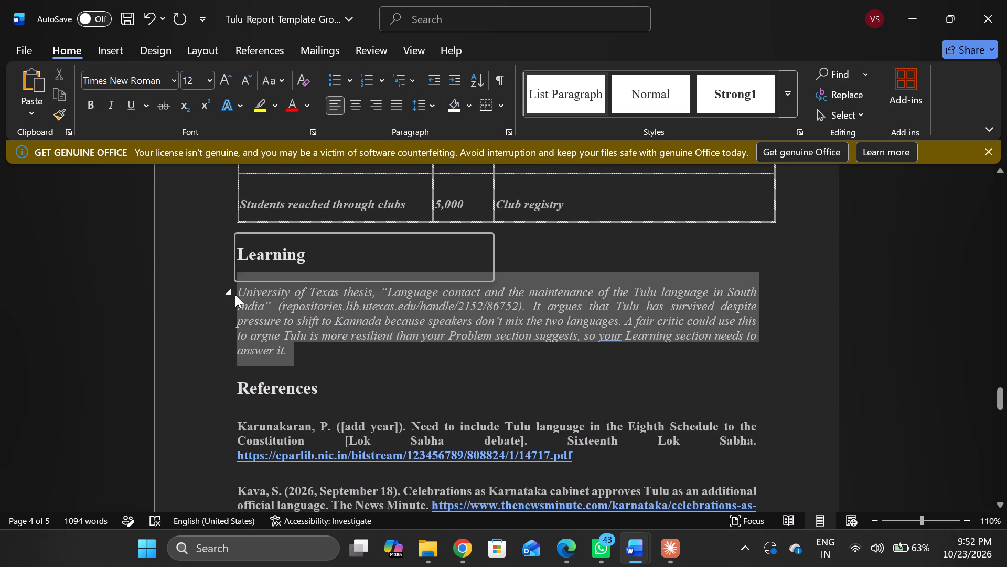
click(261, 269)
click(181, 339)
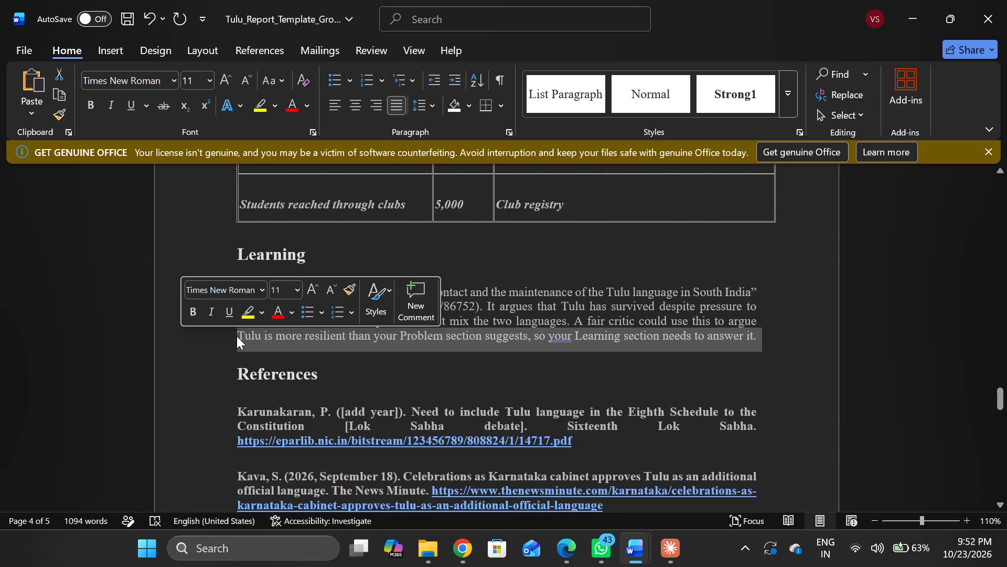
Remove the italics from the entire Outcome, Target and How measured table above the Learning heading.
click(237, 336)
click(192, 357)
scroll(192, 357, up, 1)
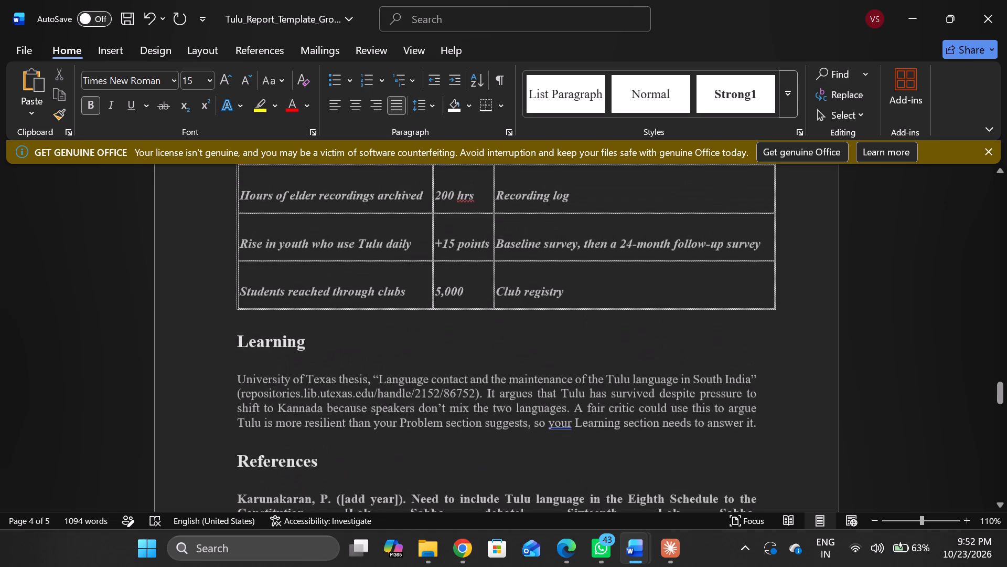
scroll(192, 357, up, 1)
drag(583, 419, 511, 390)
scroll(545, 403, left, 1)
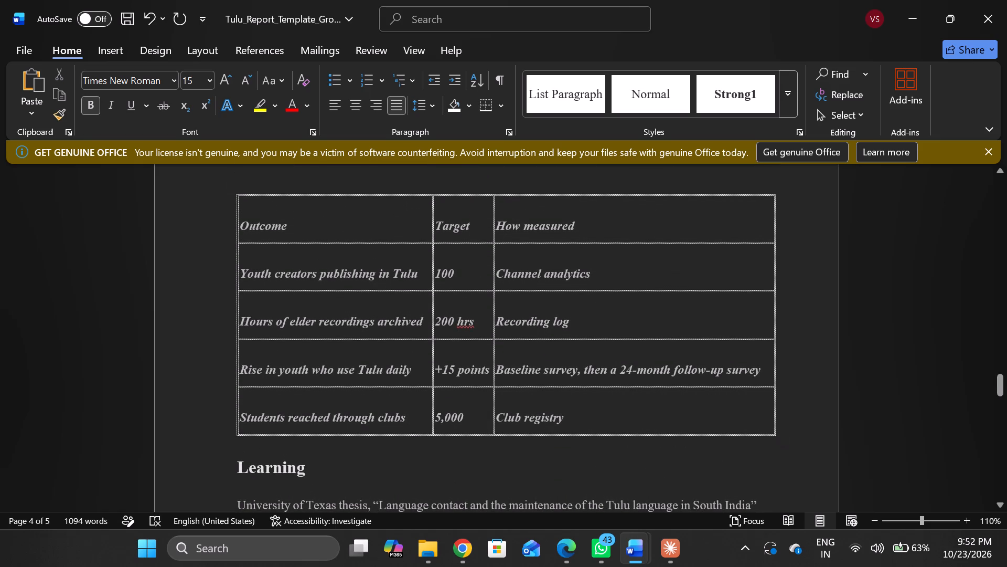
scroll(511, 390, left, 1)
drag(511, 390, 244, 232)
scroll(265, 274, left, 1)
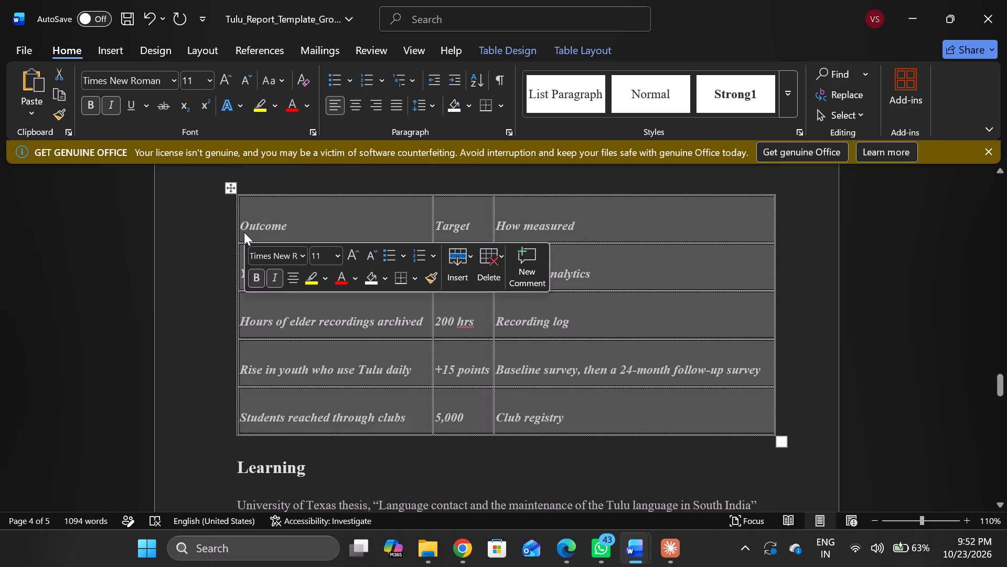
click(270, 279)
click(124, 260)
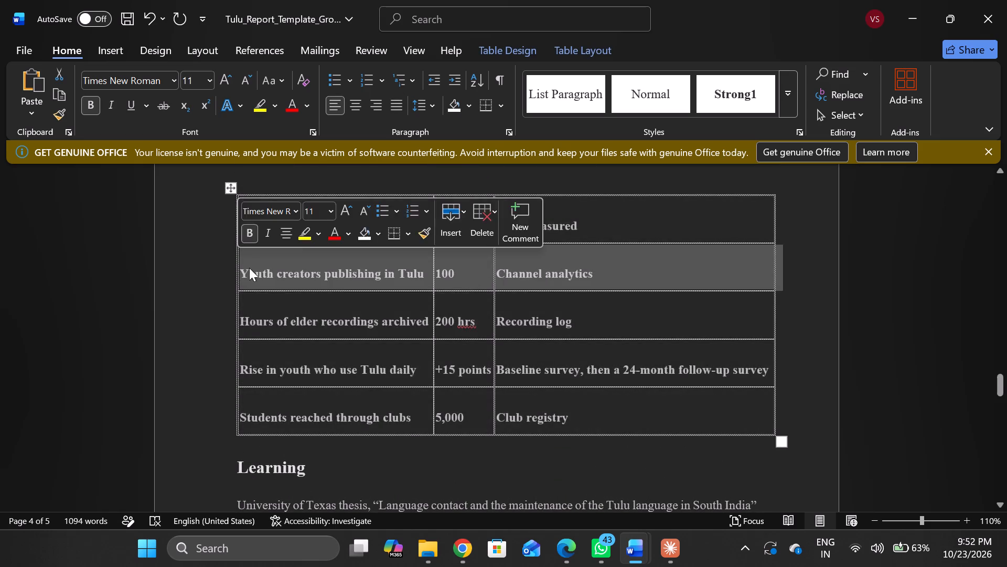
Insert a line break before the Result heading so it moves onto the page with its table.
scroll(249, 268, up, 2)
scroll(309, 281, up, 1)
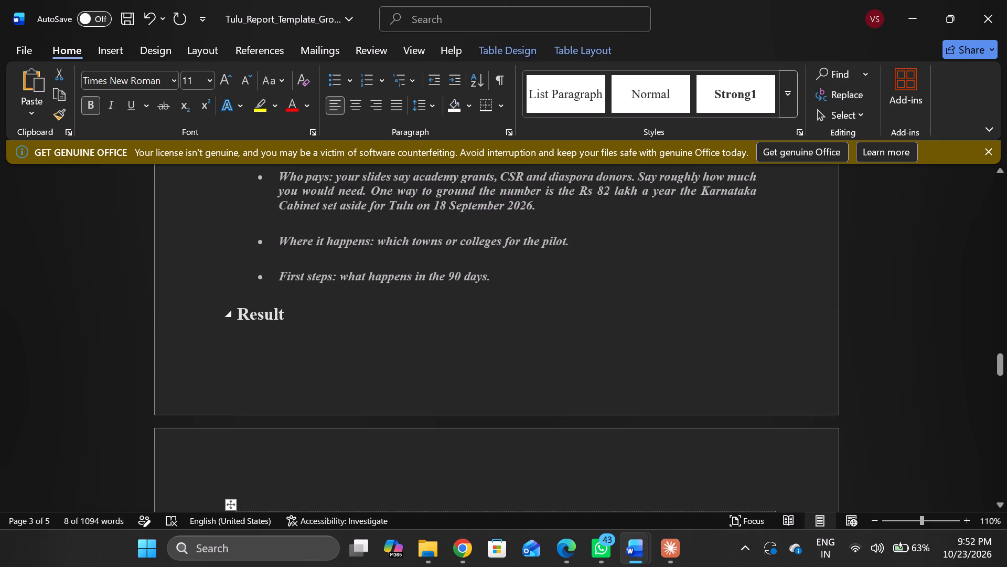
click(241, 313)
key(Return)
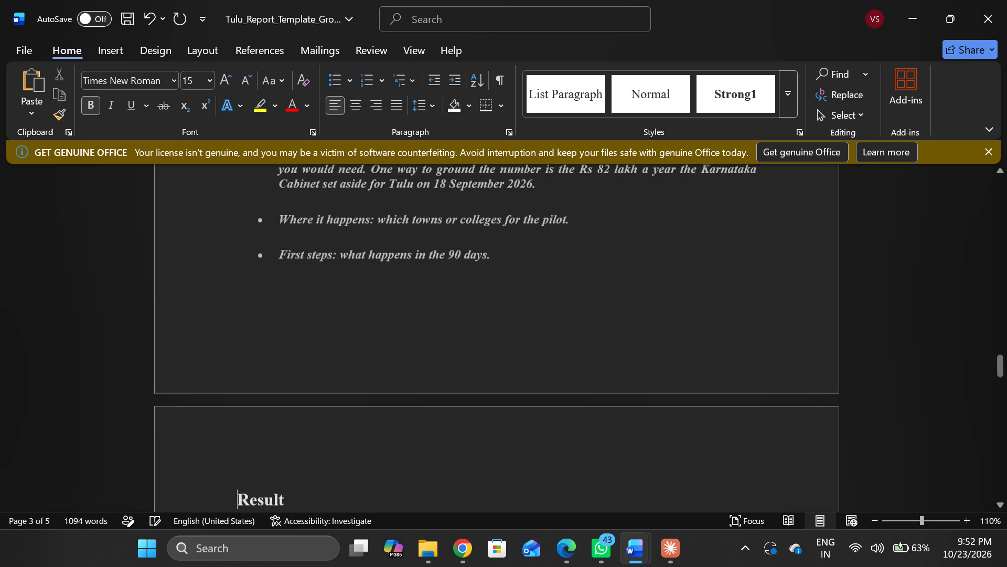
Remove the italics and bold from the four bullets under How it runs, from Who runs it through First steps.
scroll(360, 290, up, 1)
scroll(441, 363, up, 1)
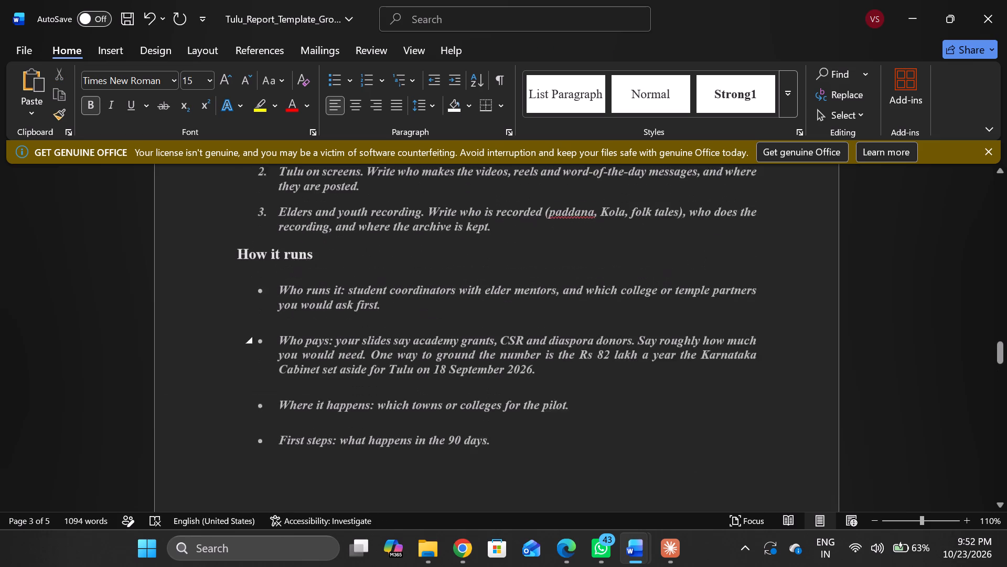
drag(492, 458, 281, 311)
scroll(477, 451, left, 1)
click(315, 282)
click(122, 299)
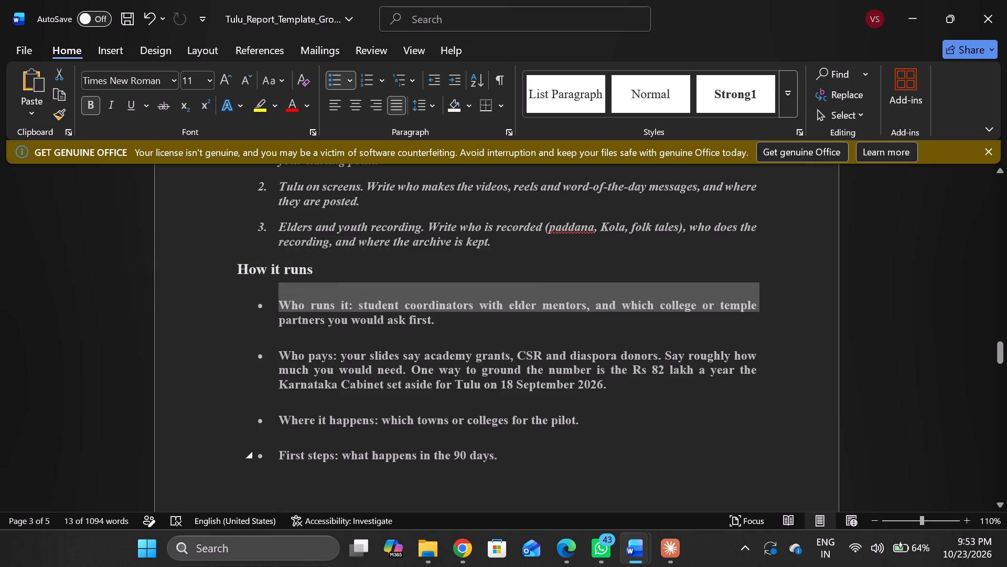
drag(512, 460, 286, 307)
scroll(475, 451, left, 1)
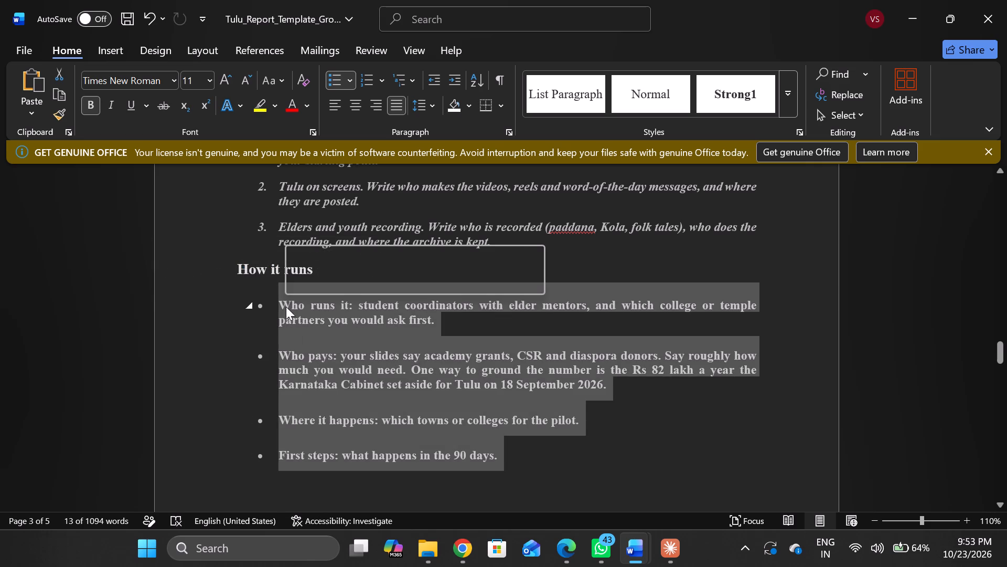
click(300, 282)
click(153, 333)
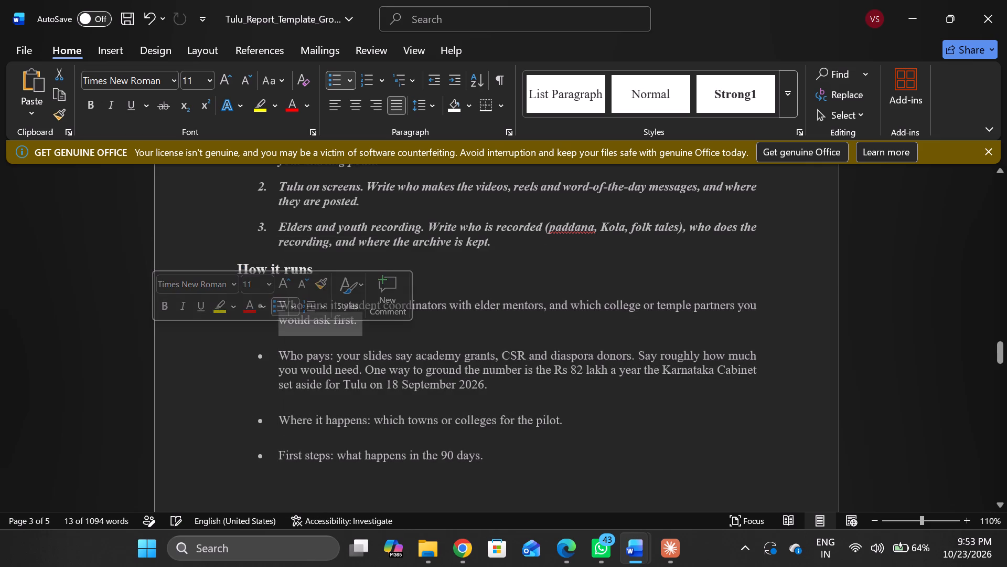
Remove the bold and italics from the three numbered items under How it works.
scroll(223, 358, up, 1)
click(114, 324)
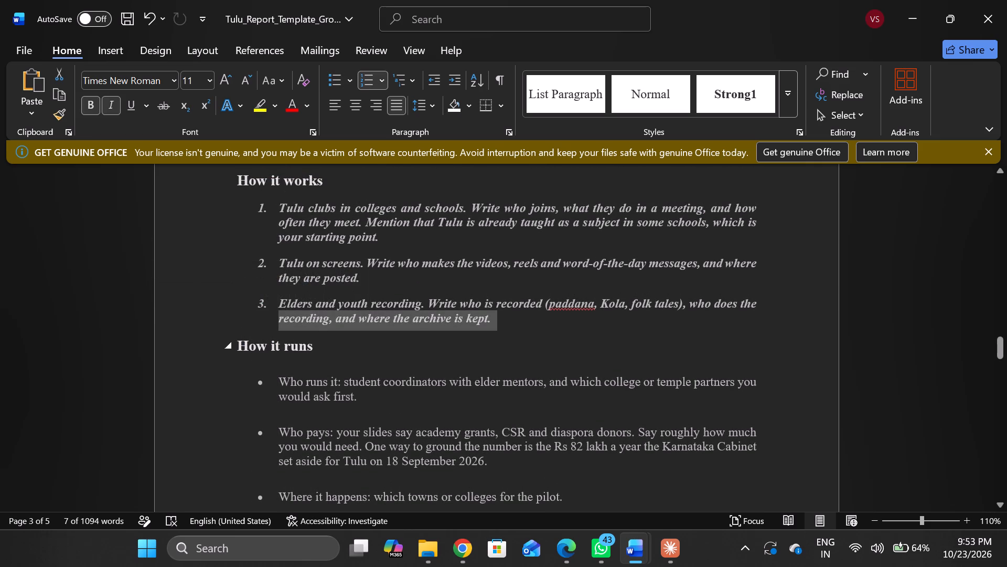
drag(496, 331, 516, 320)
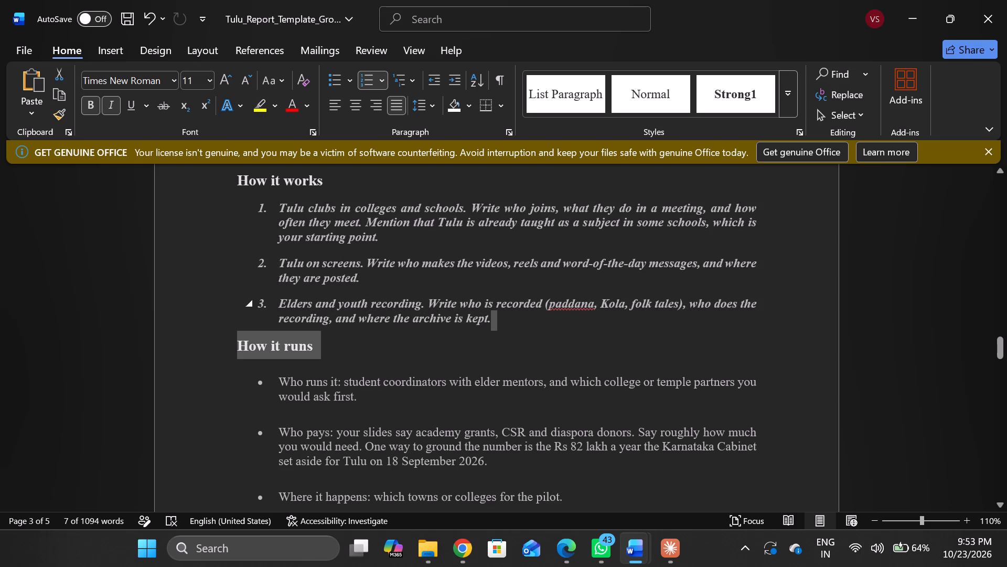
drag(516, 320, 520, 320)
click(520, 320)
drag(494, 316, 256, 222)
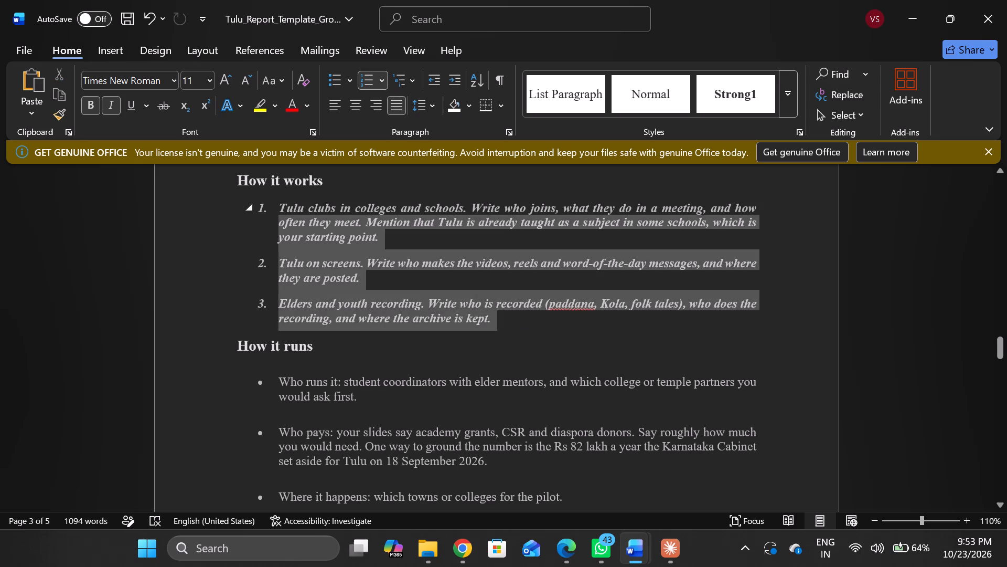
drag(256, 222, 255, 212)
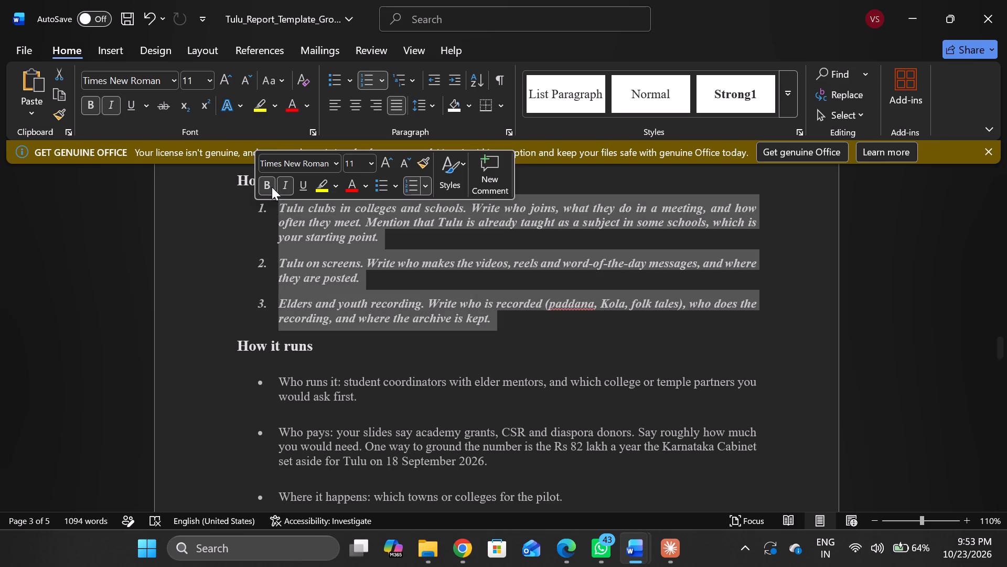
click(272, 185)
click(280, 185)
click(117, 236)
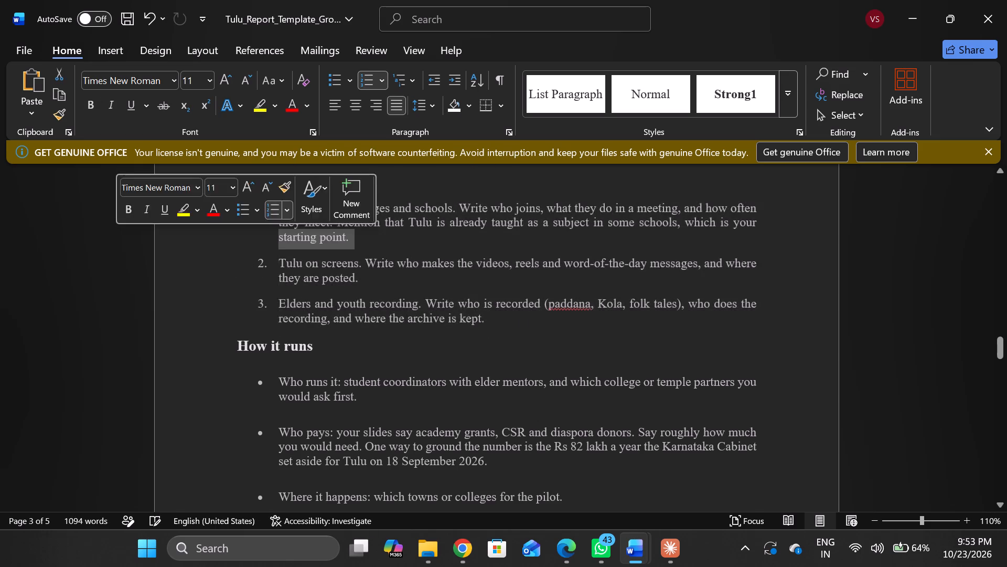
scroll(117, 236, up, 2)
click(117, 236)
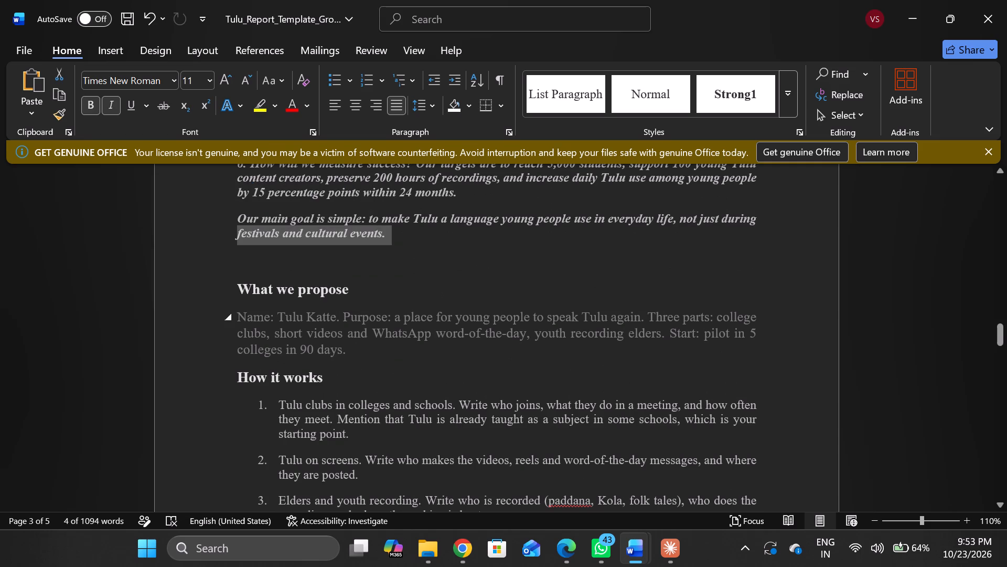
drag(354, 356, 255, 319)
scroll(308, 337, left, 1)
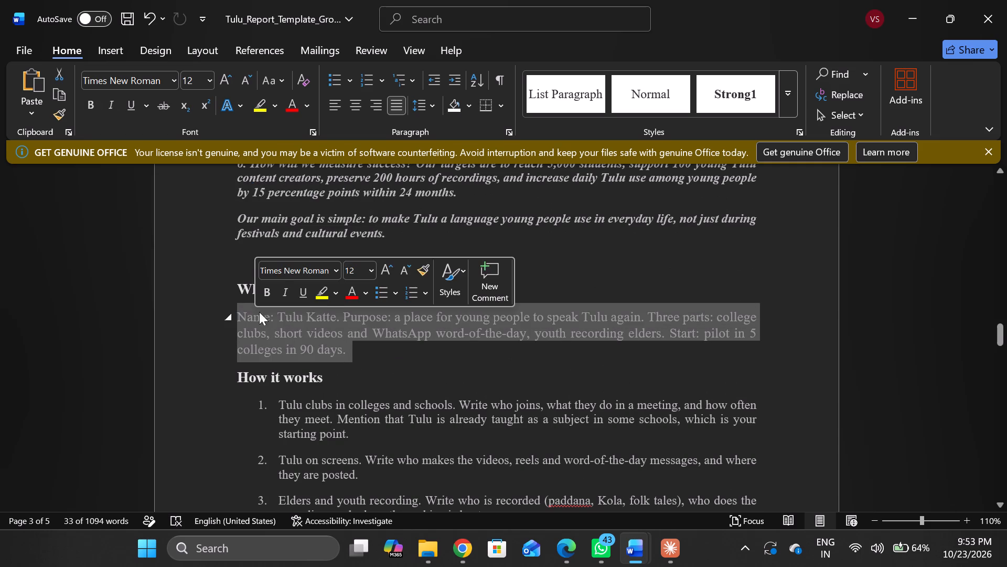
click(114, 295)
Remove the italics and bold from all Action text, from the Tulu Katte subtitle through the main goal paragraph above What we propose.
scroll(130, 292, up, 2)
scroll(340, 416, down, 1)
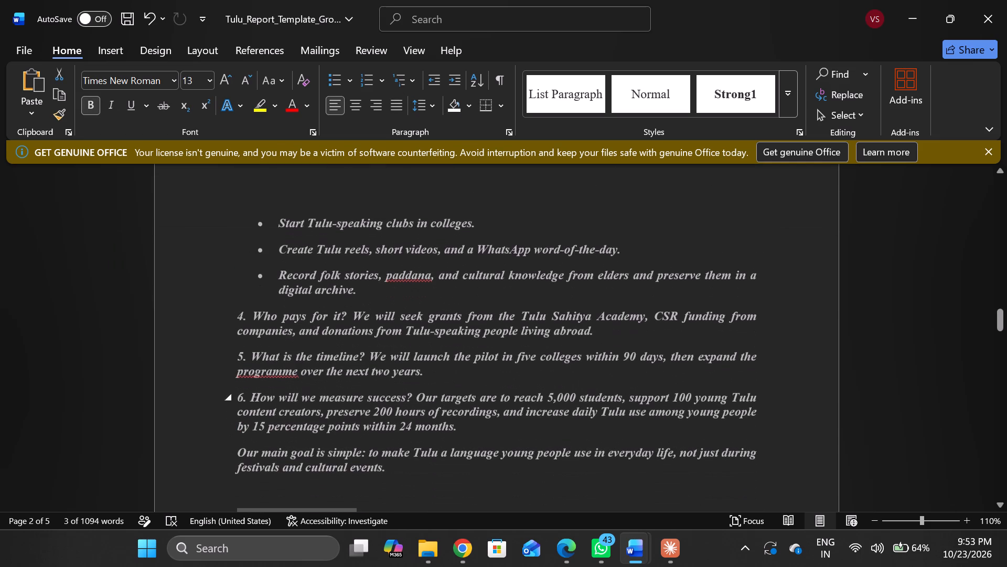
drag(409, 472, 284, 351)
scroll(372, 438, left, 1)
scroll(284, 351, up, 5)
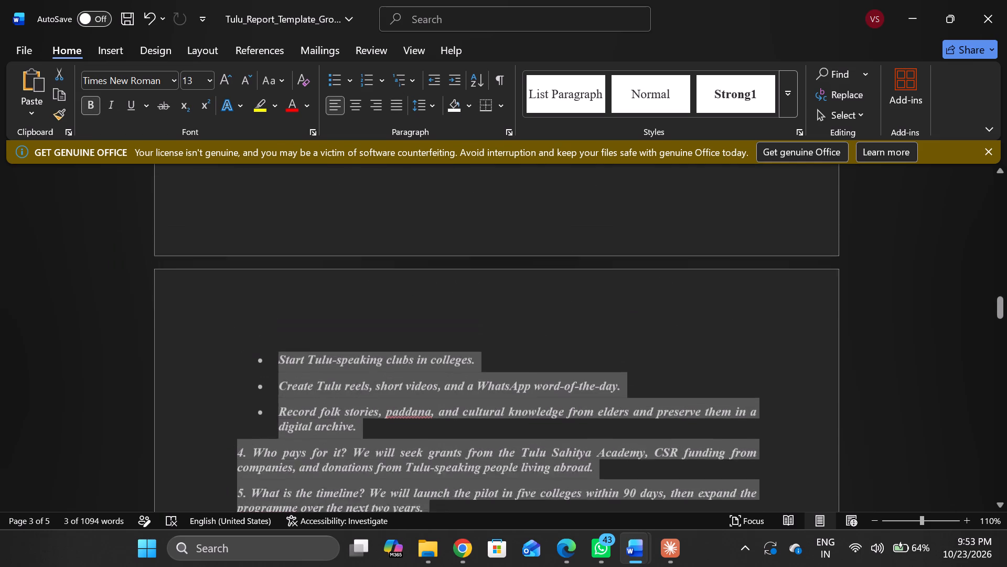
drag(284, 351, 260, 279)
scroll(282, 307, up, 5)
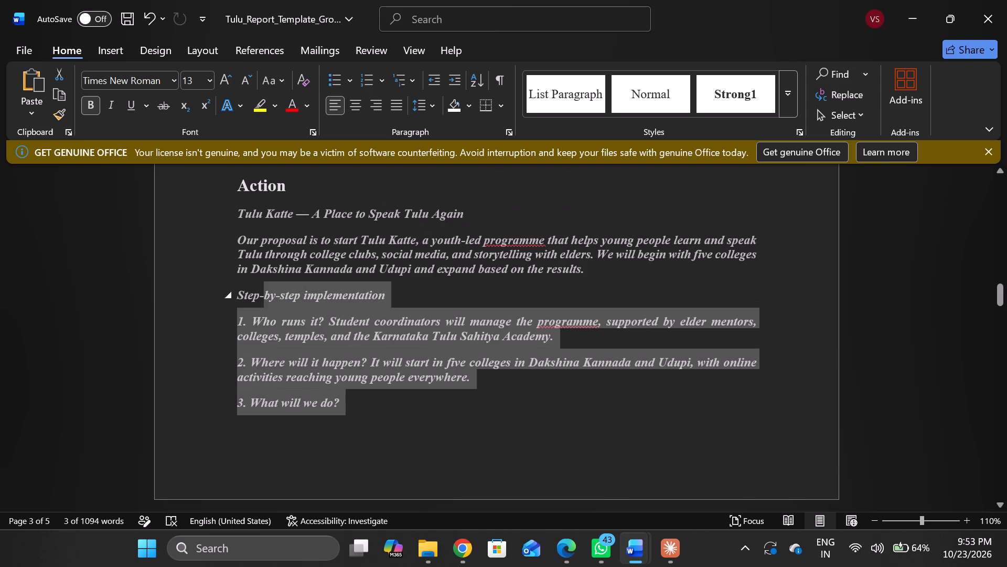
drag(260, 279, 233, 214)
click(259, 183)
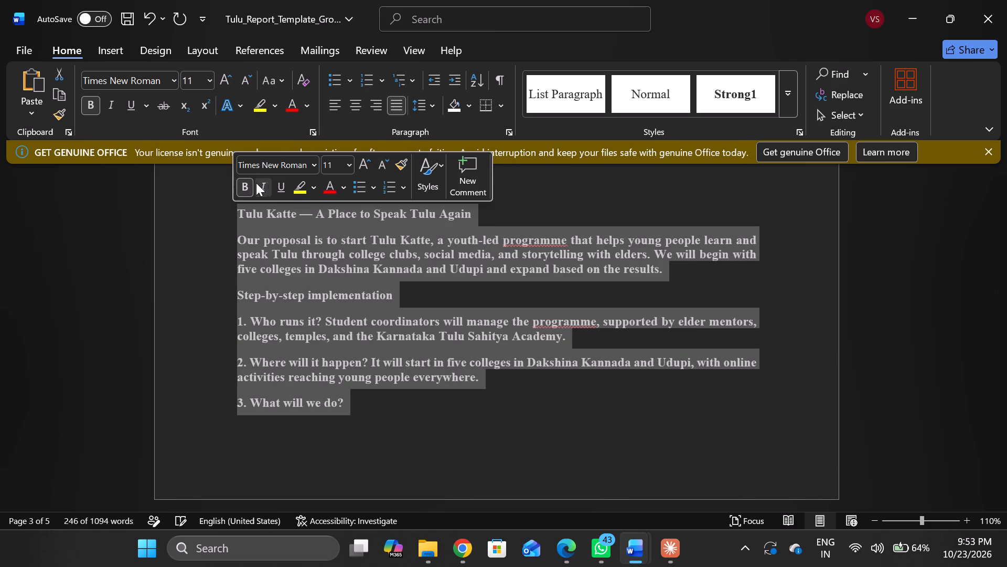
click(246, 183)
click(106, 233)
Remove the italics and bold from the three bullets under the Problem heading.
scroll(106, 233, up, 1)
click(106, 233)
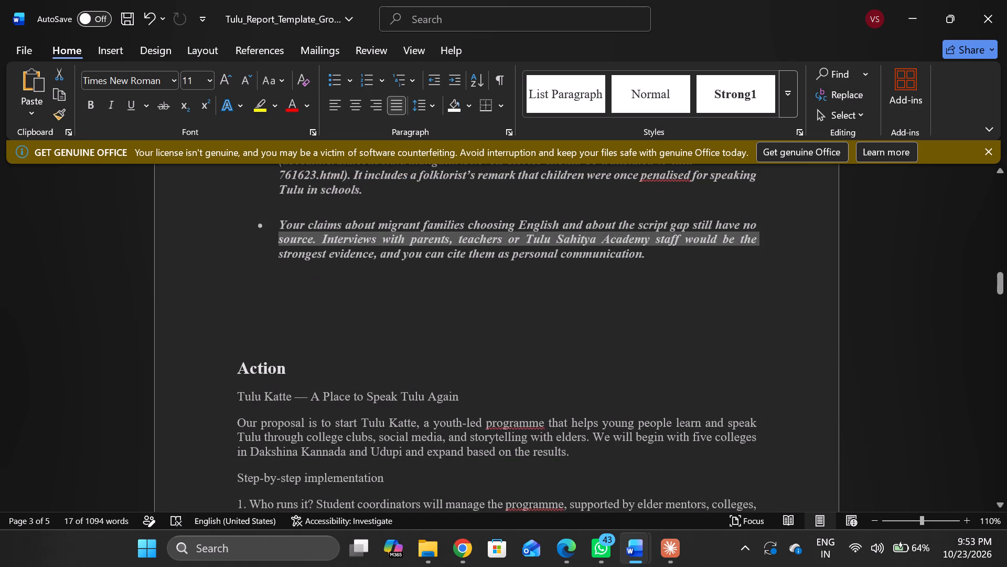
scroll(106, 233, up, 1)
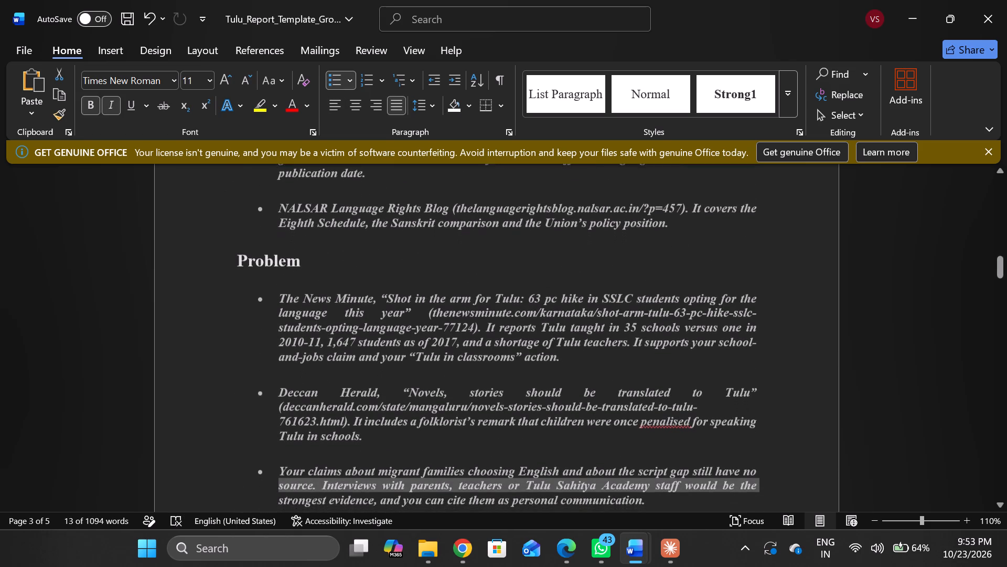
drag(684, 459, 684, 459)
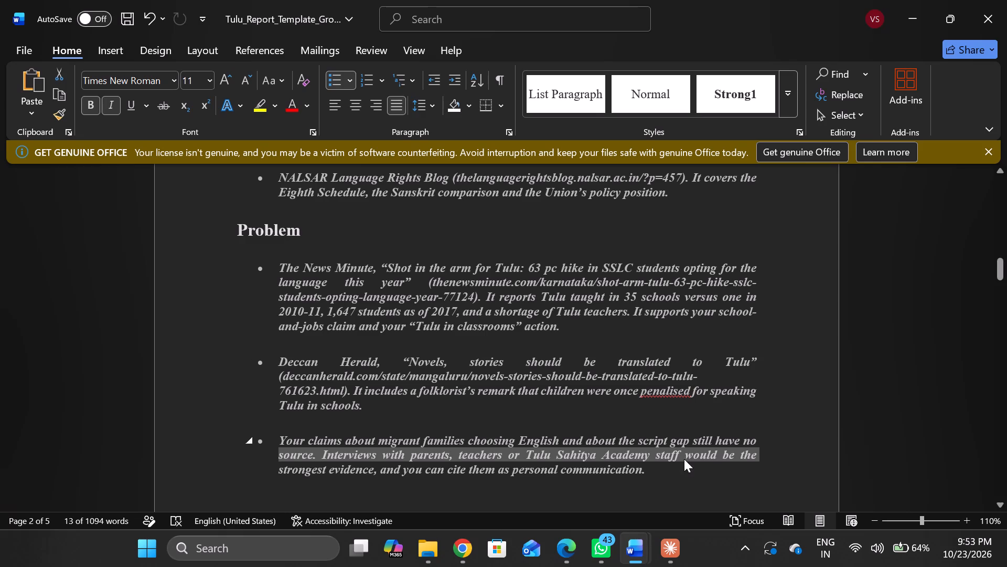
drag(684, 459, 587, 453)
drag(665, 471, 358, 302)
scroll(636, 455, left, 1)
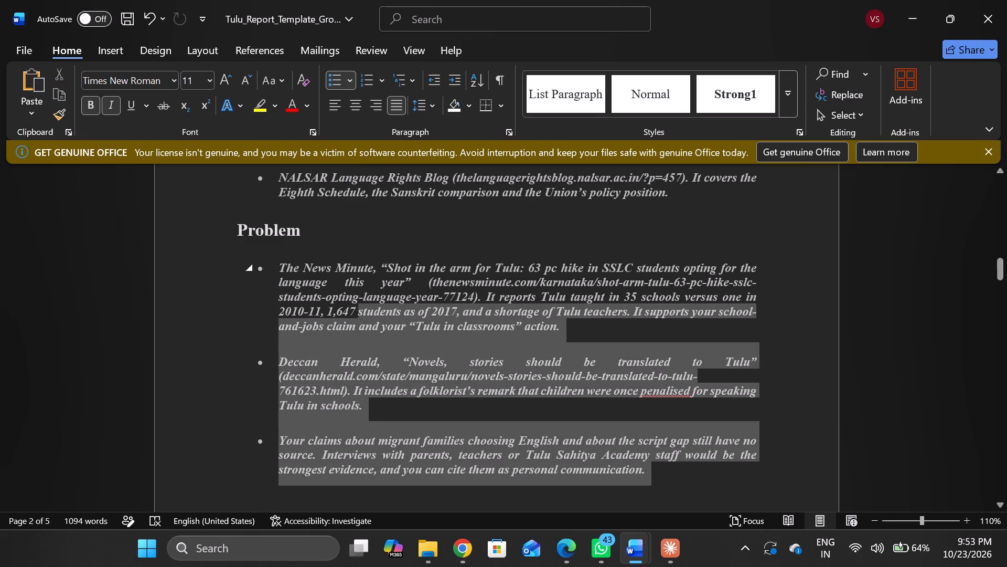
scroll(358, 302, left, 1)
drag(358, 302, 297, 261)
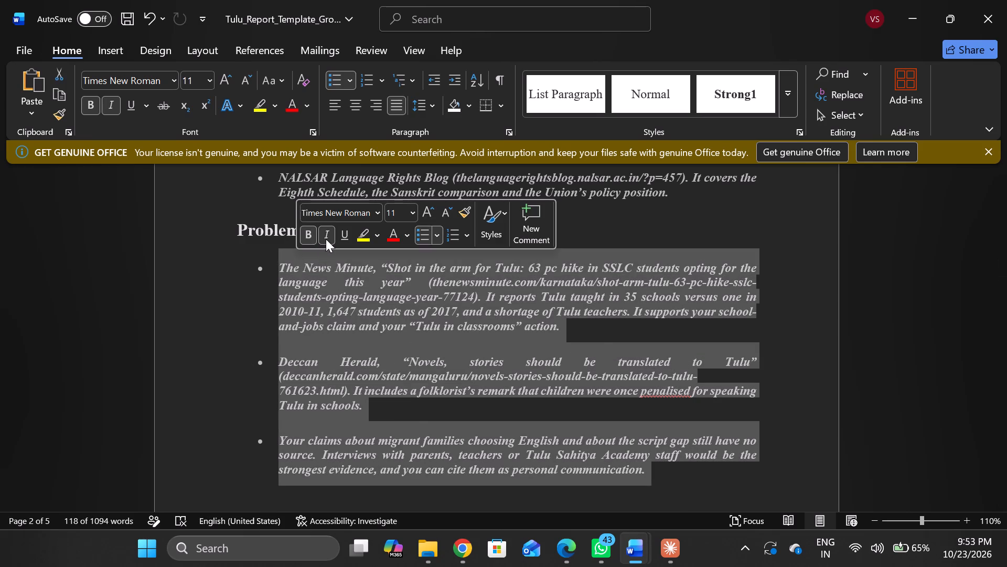
click(326, 239)
click(311, 233)
click(164, 279)
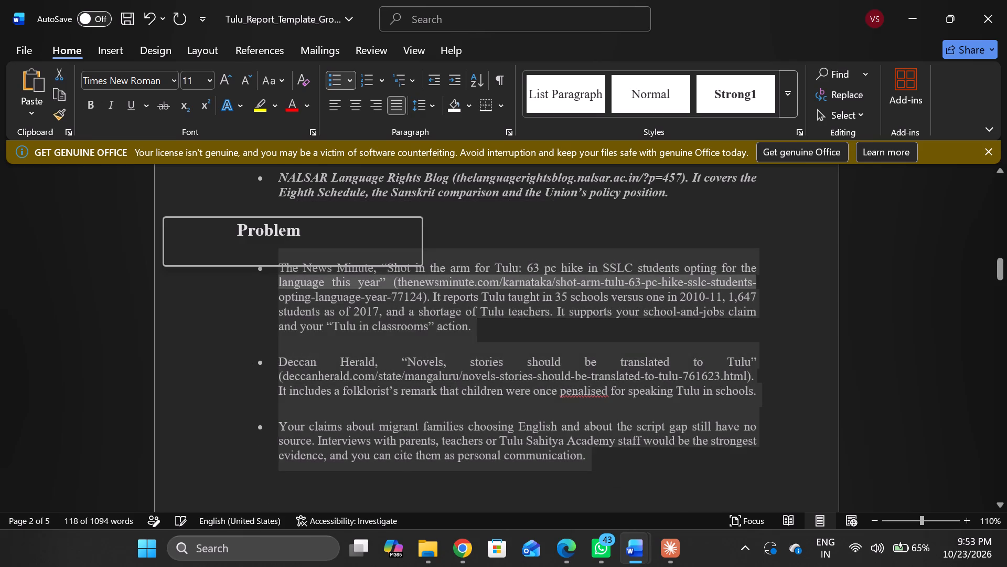
Remove the bold and italics from all Context bullets, from the Lok Sabha record through the NALSAR Language Rights Blog entry.
scroll(164, 279, up, 1)
click(164, 279)
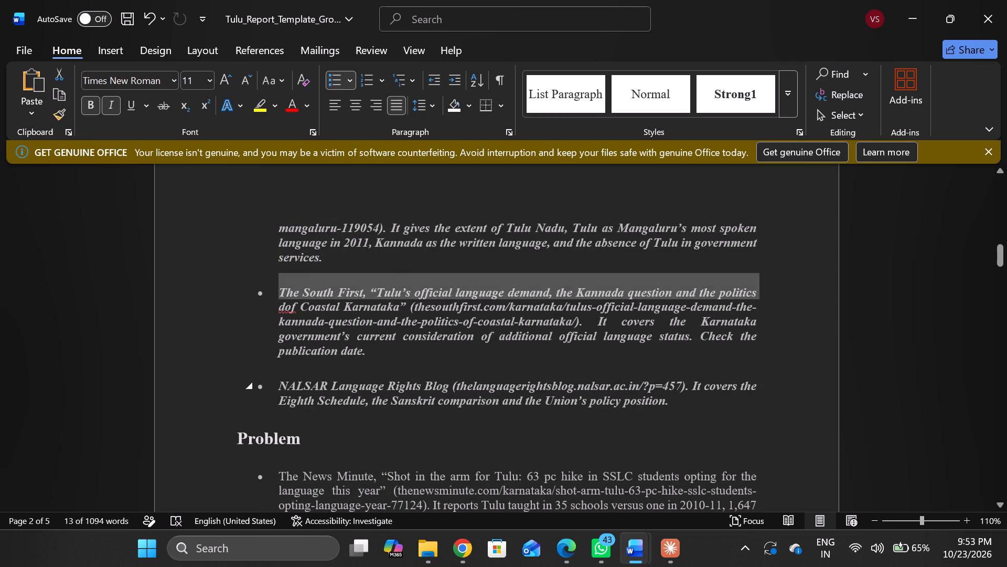
drag(681, 404, 369, 287)
scroll(666, 401, left, 1)
scroll(369, 287, up, 5)
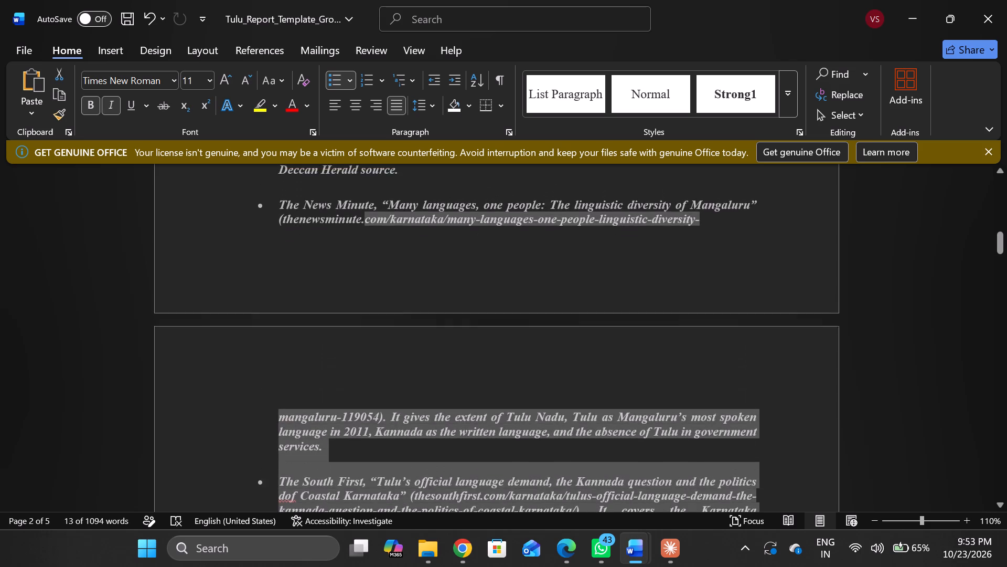
drag(369, 287, 271, 311)
scroll(369, 287, up, 6)
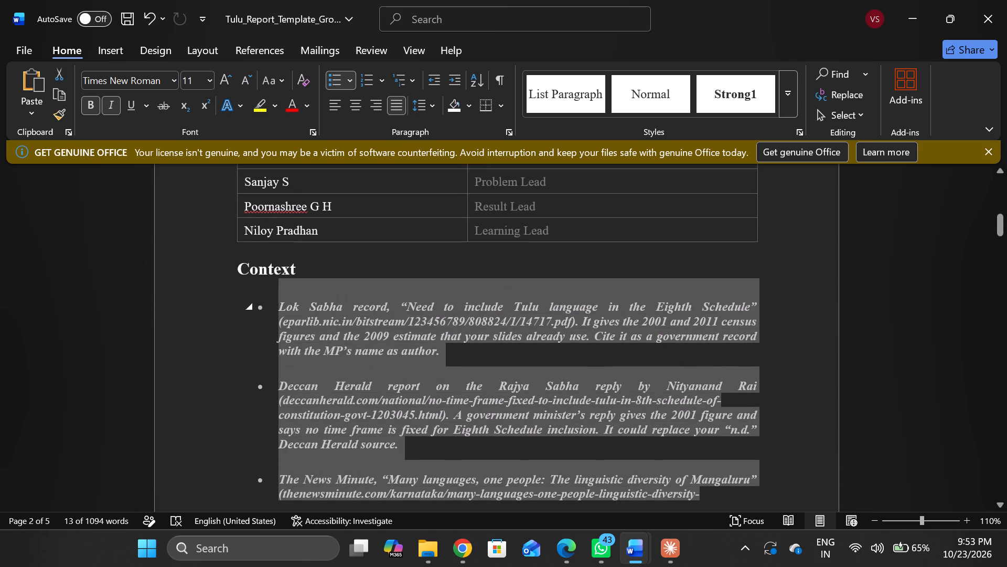
drag(271, 311, 271, 311)
click(304, 274)
click(282, 286)
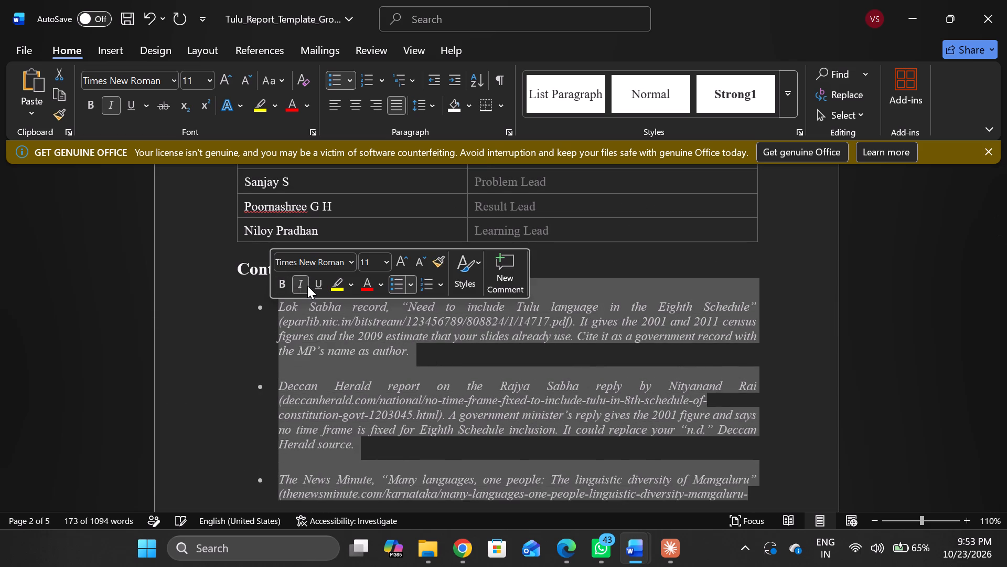
click(308, 287)
click(113, 289)
Review the formatting of the whole report, from the group members table through Context, Action and Learning to the References list.
scroll(113, 289, up, 1)
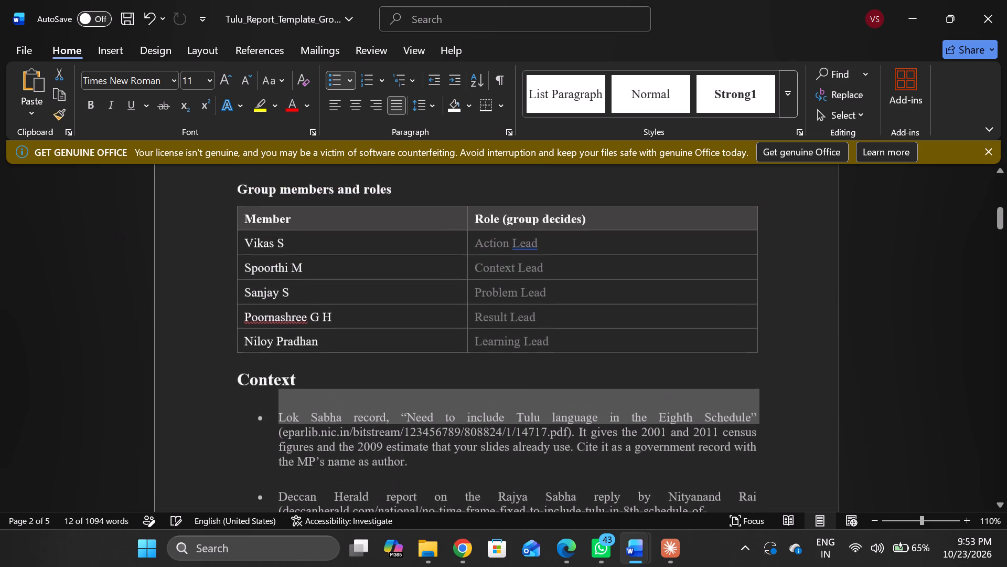
scroll(113, 289, right, 2)
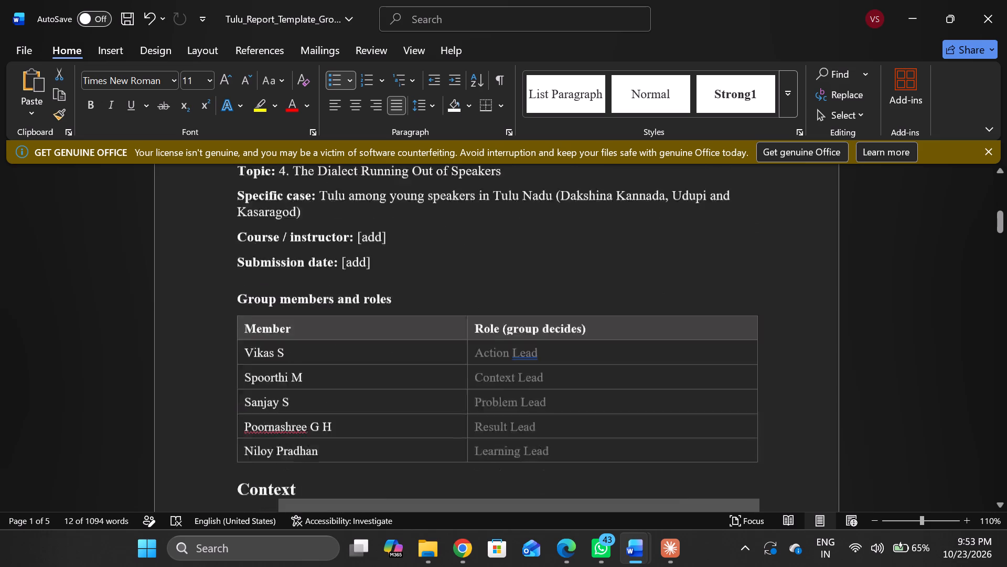
scroll(113, 289, right, 1)
scroll(113, 289, down, 2)
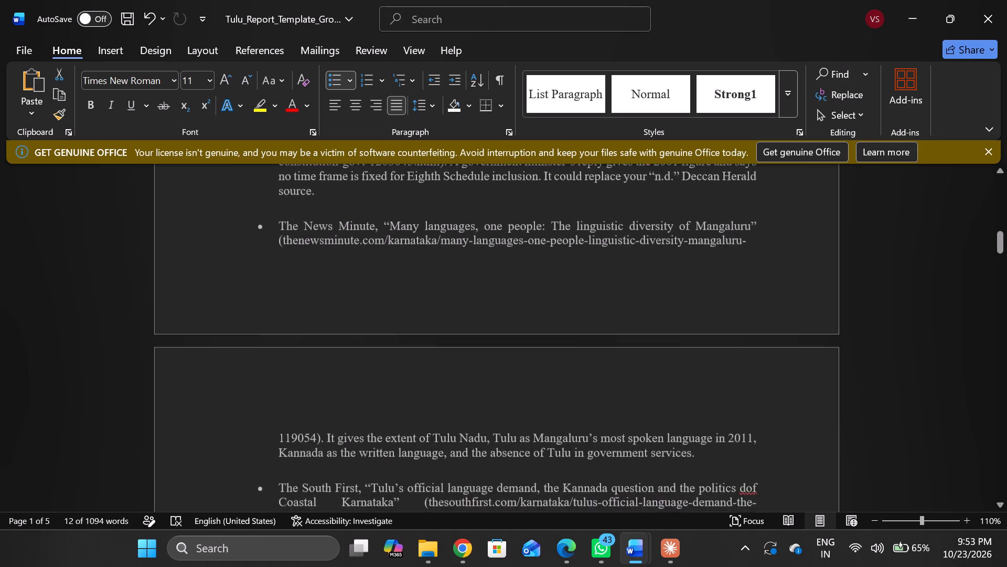
scroll(113, 289, down, 4)
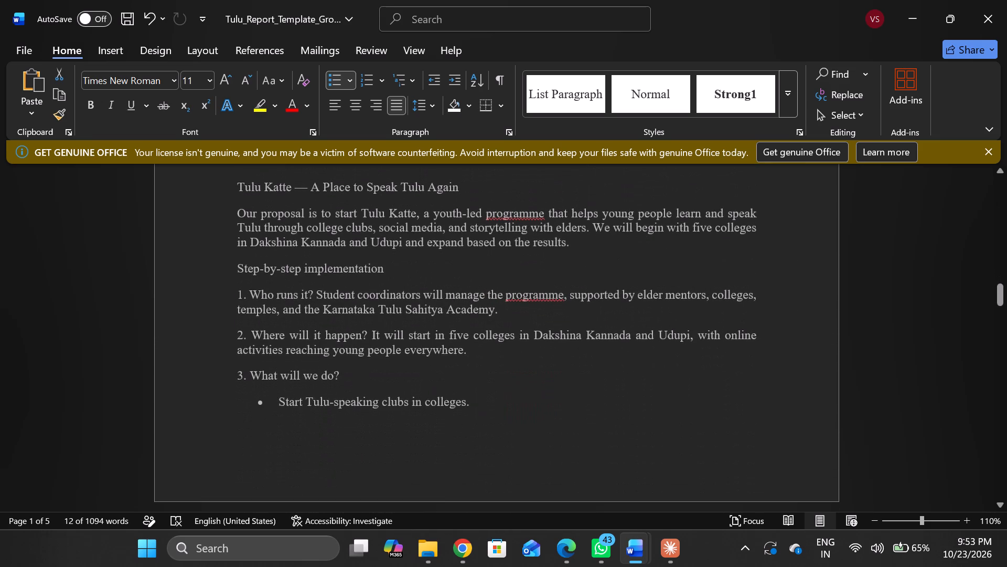
scroll(113, 289, down, 3)
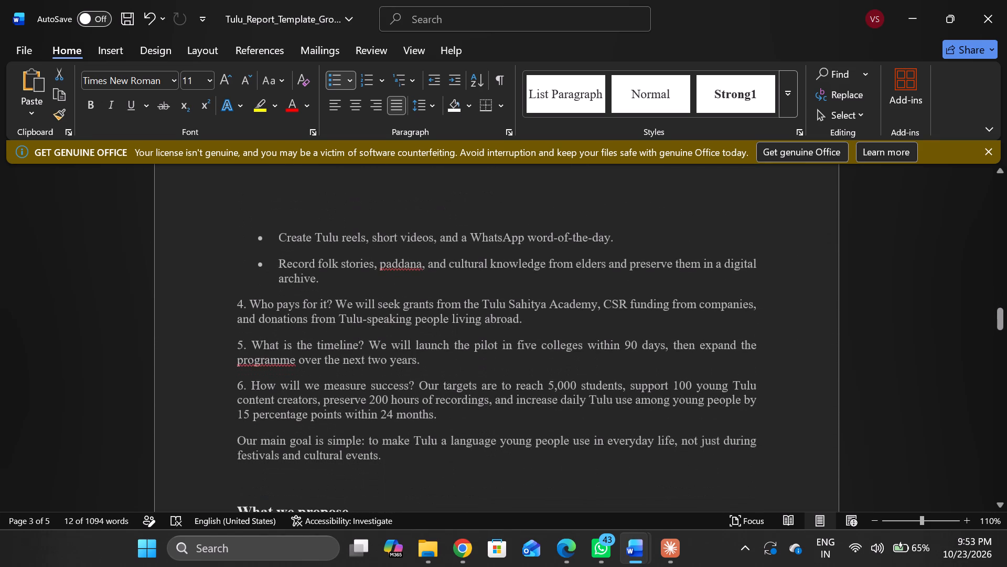
scroll(113, 289, down, 2)
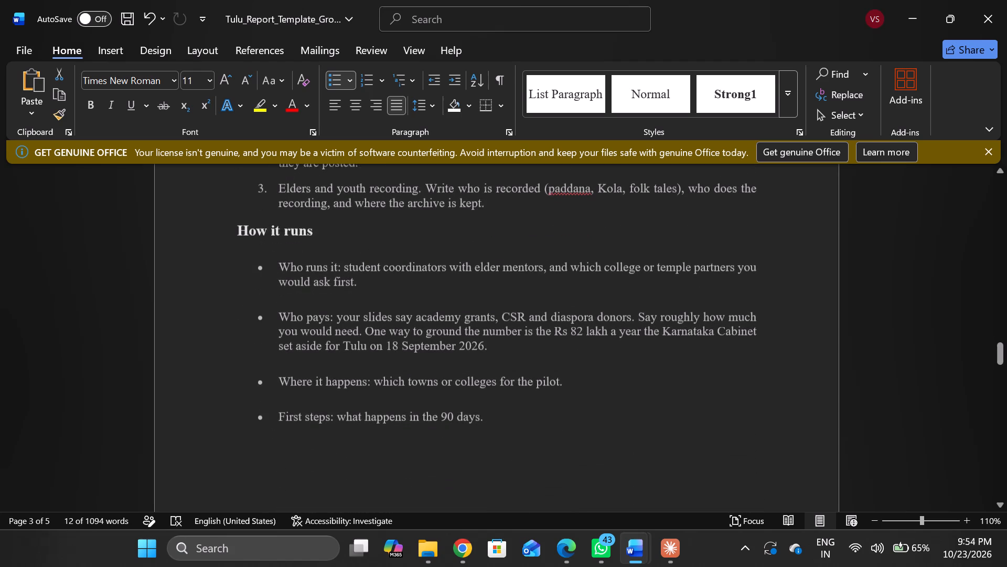
scroll(113, 289, down, 1)
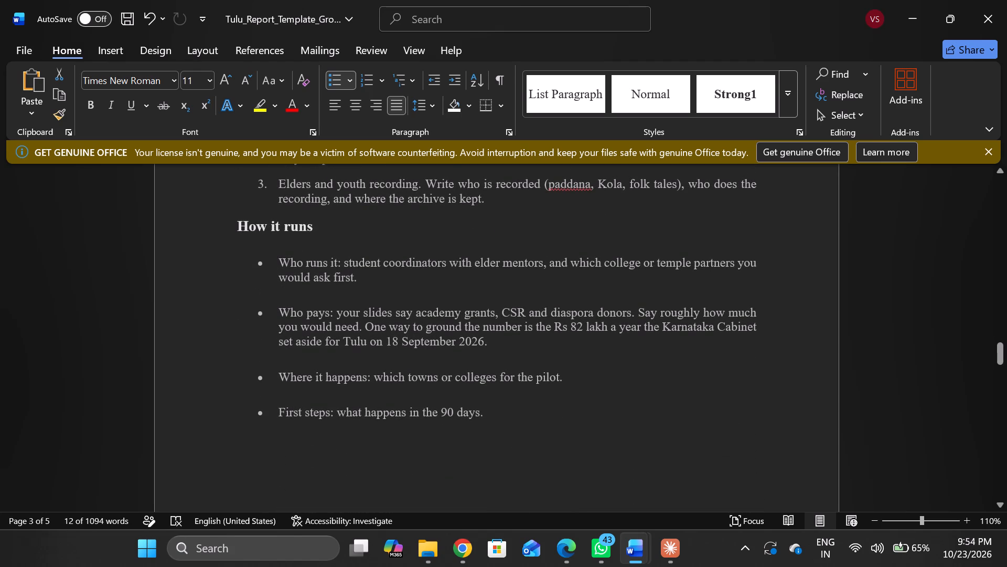
scroll(113, 289, down, 6)
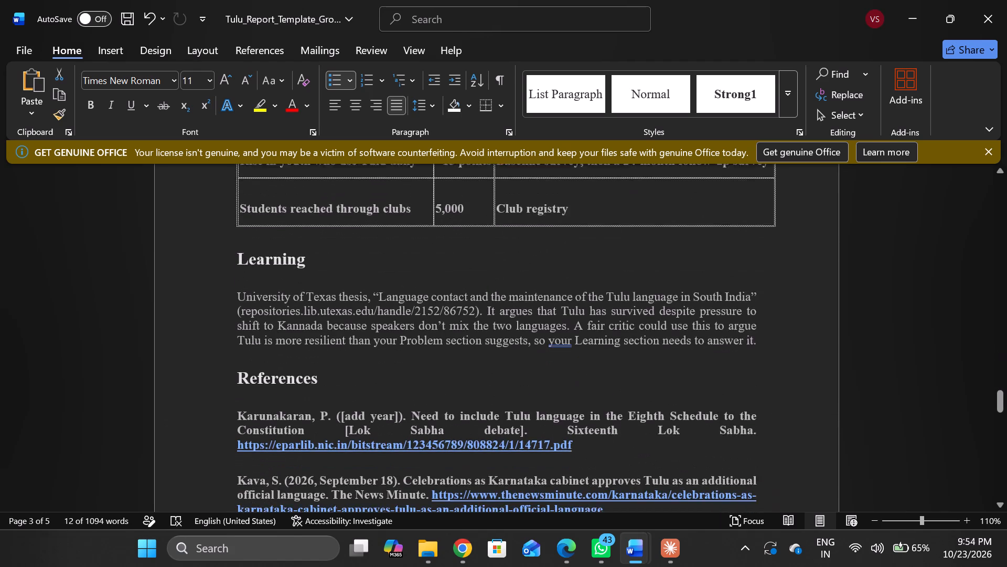
scroll(113, 289, down, 1)
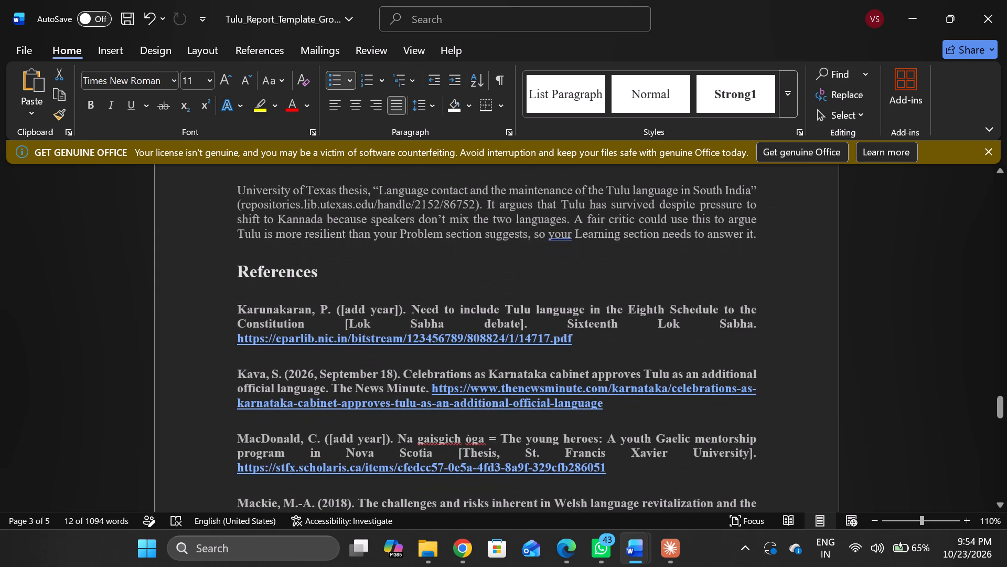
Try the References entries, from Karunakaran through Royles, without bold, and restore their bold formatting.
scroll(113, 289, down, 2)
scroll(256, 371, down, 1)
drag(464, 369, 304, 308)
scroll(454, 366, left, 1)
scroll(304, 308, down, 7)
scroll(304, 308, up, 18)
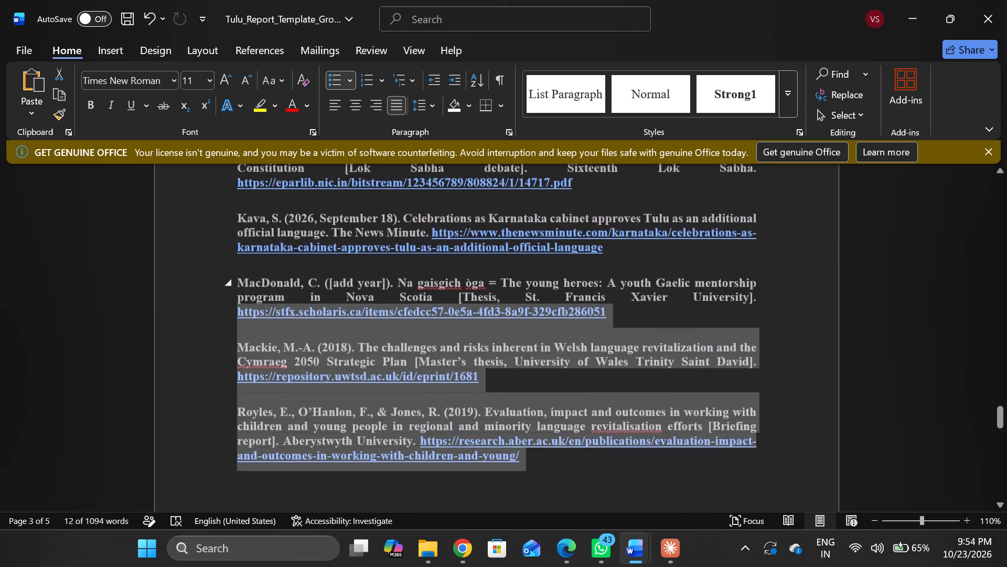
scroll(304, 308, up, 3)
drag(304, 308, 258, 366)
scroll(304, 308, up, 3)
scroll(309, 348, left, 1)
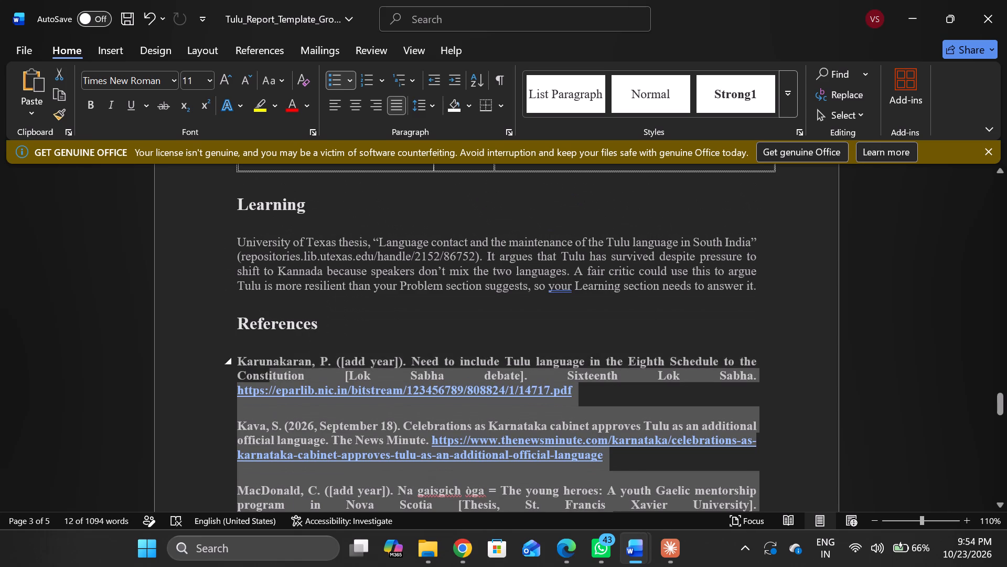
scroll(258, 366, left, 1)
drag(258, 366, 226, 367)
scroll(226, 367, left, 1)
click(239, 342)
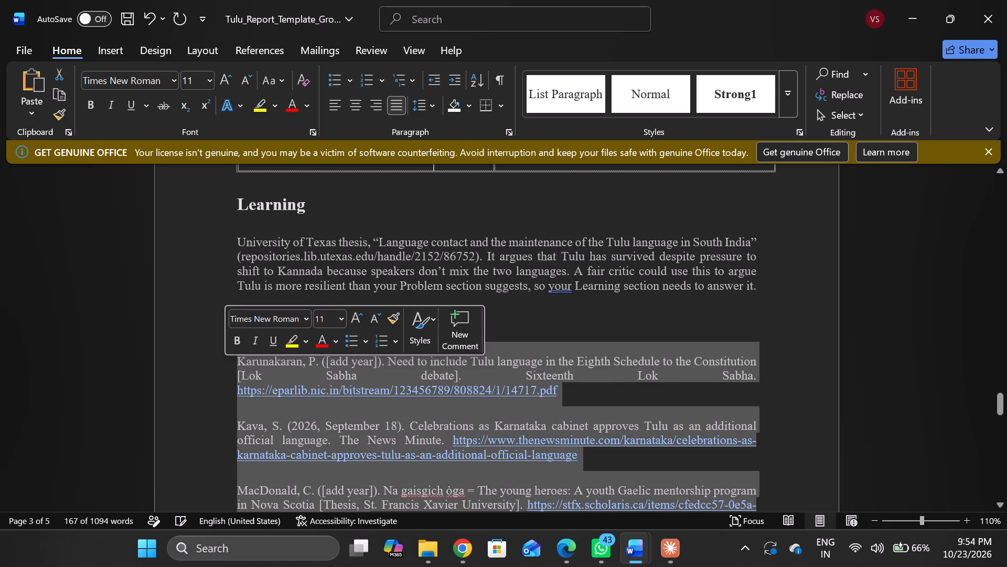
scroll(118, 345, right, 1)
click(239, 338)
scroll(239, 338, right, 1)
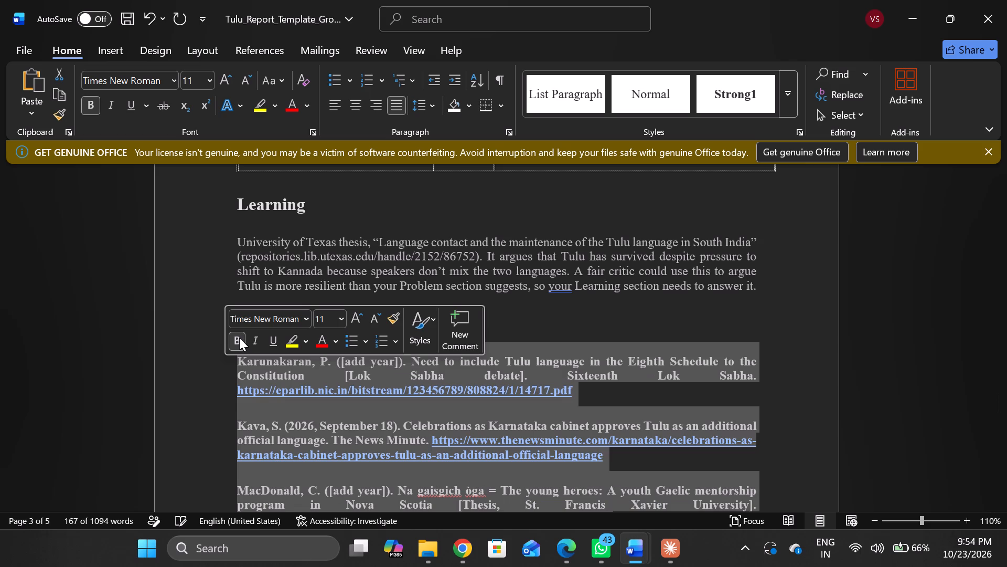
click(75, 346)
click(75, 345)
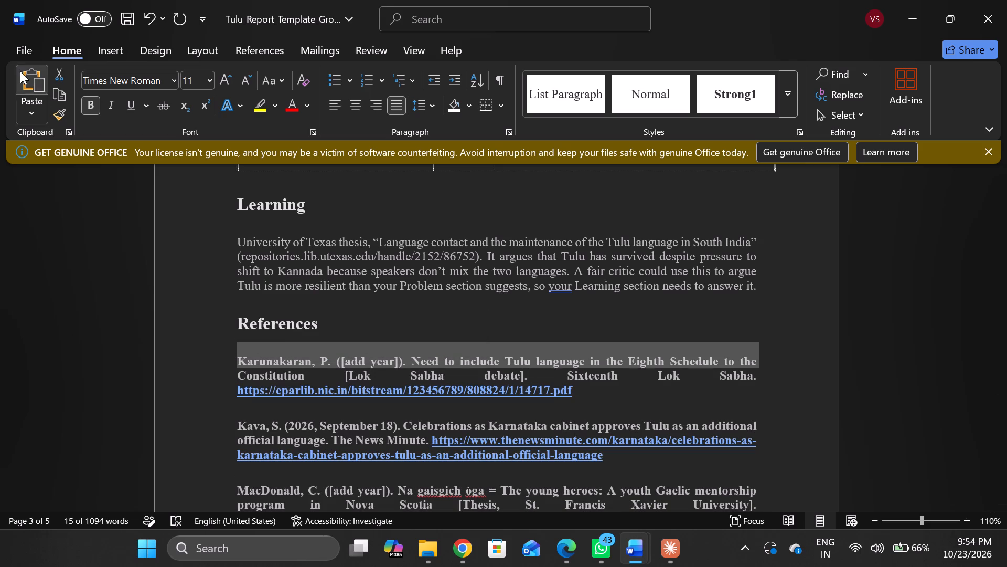
Export the report as a PDF named Tulu_Report_Template_Group6 4 in the Downloads folder.
click(19, 57)
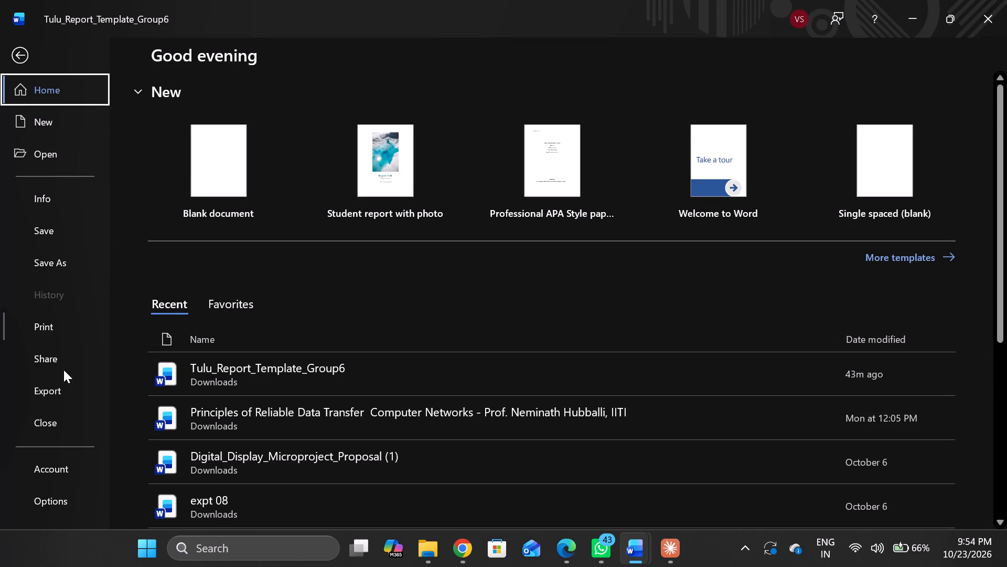
click(67, 383)
double_click(469, 209)
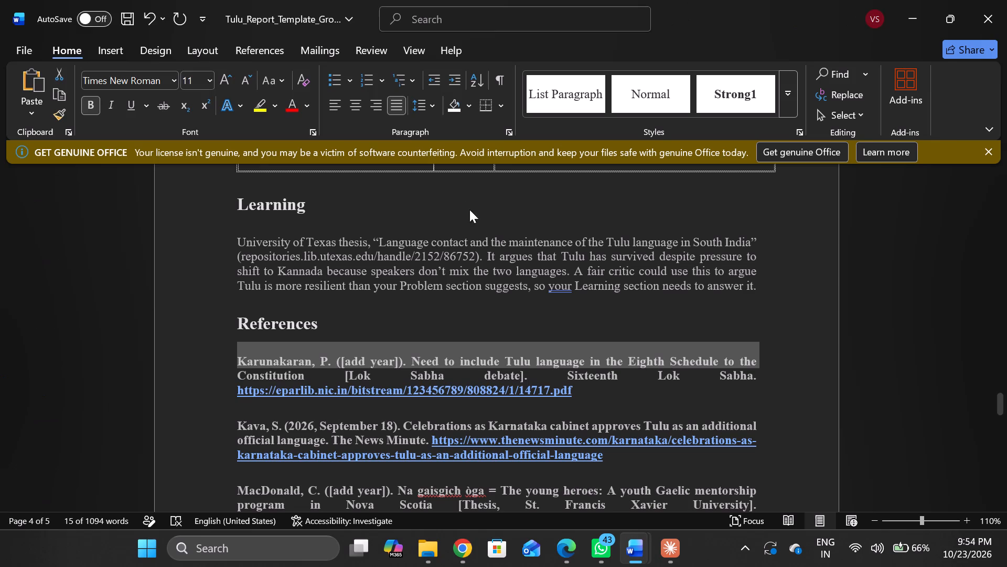
click(349, 259)
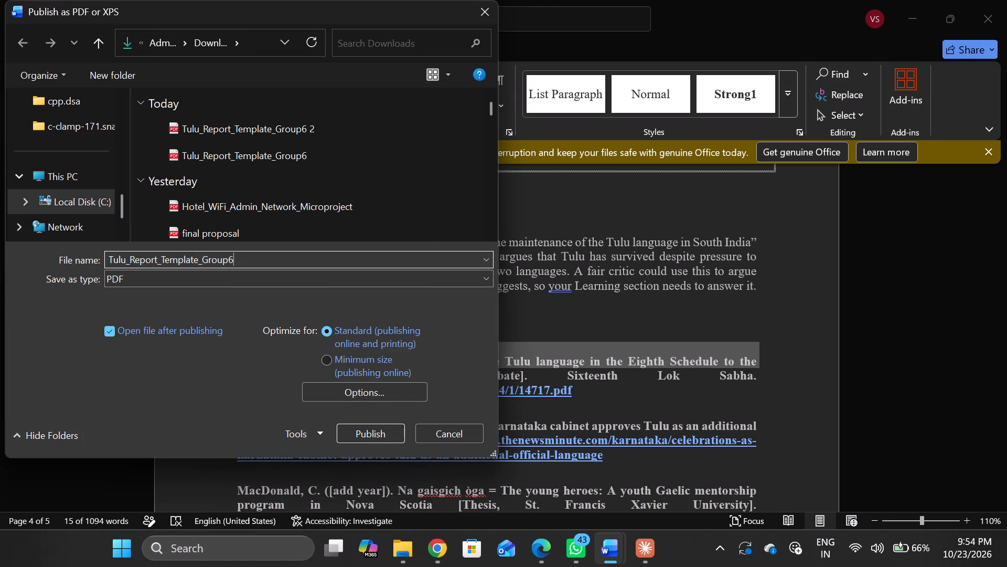
key(space)
key(4)
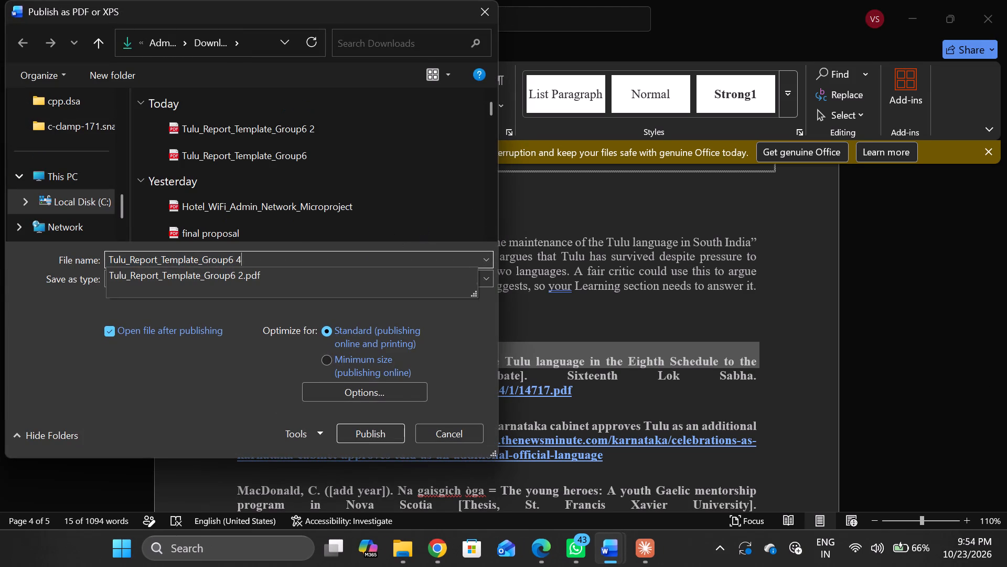
key(Return)
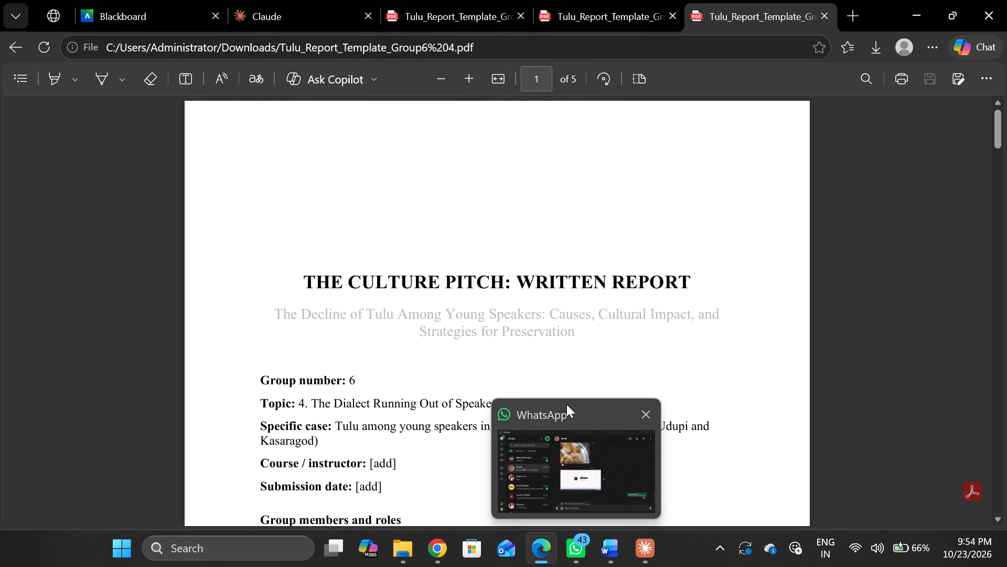
Back in the Word report, make the subtitle under the main title bold and apply the Book Title style to it.
click(610, 548)
click(679, 478)
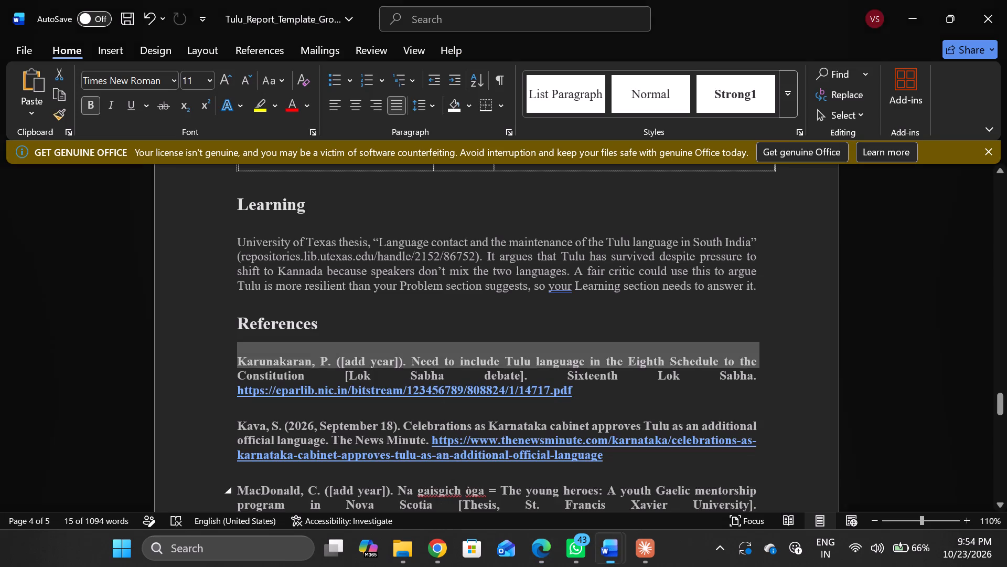
scroll(602, 304, up, 10)
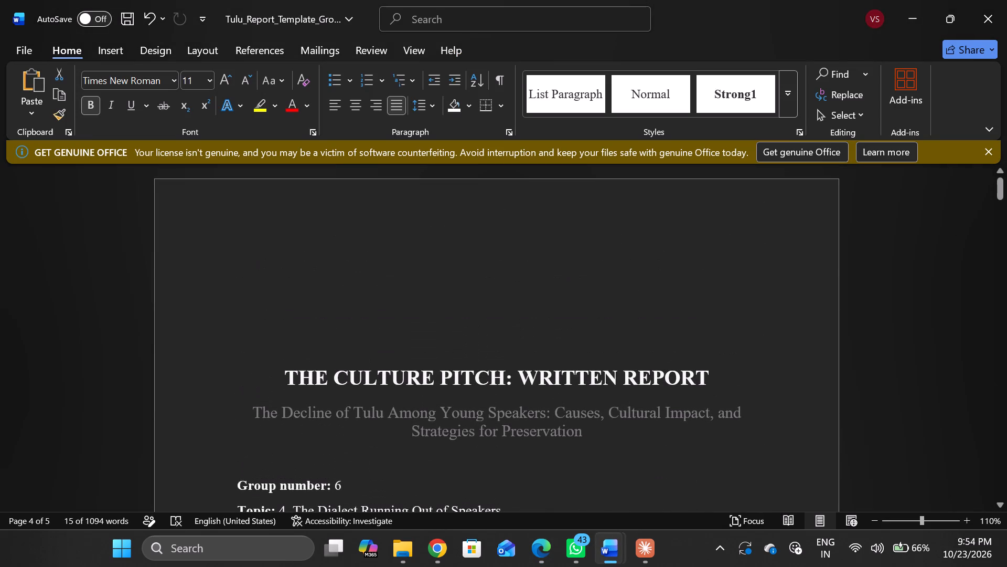
drag(603, 445, 253, 409)
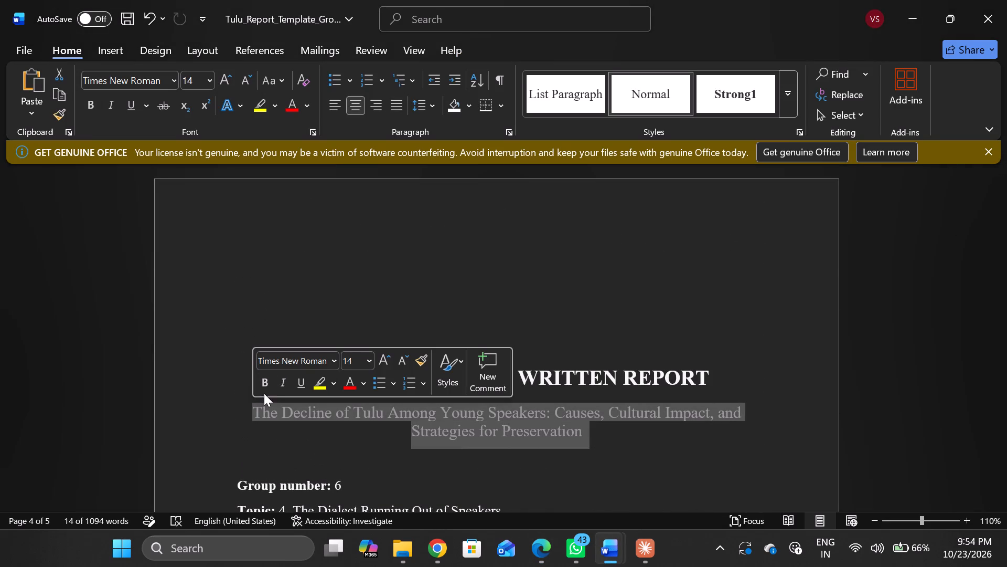
click(264, 383)
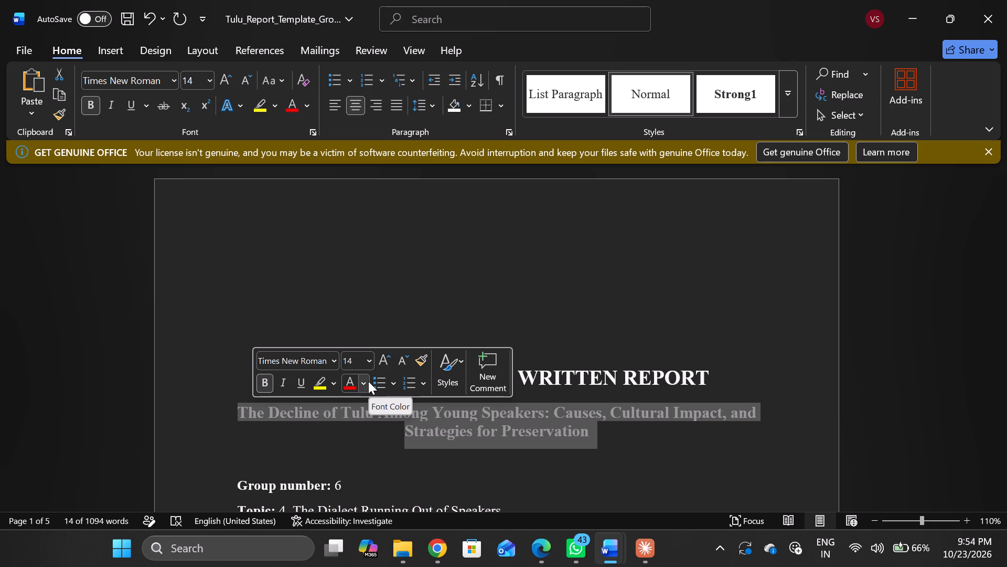
click(454, 379)
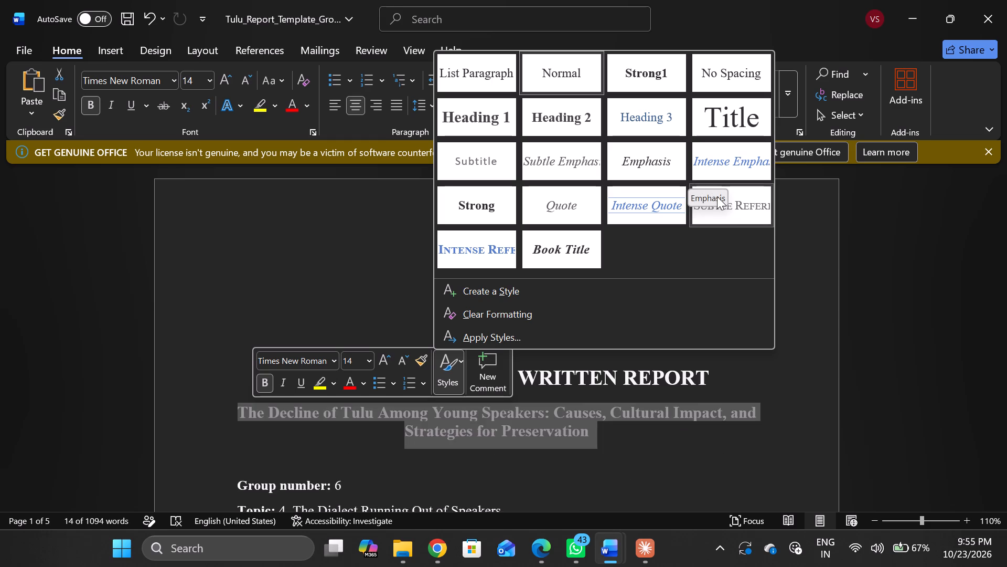
click(576, 244)
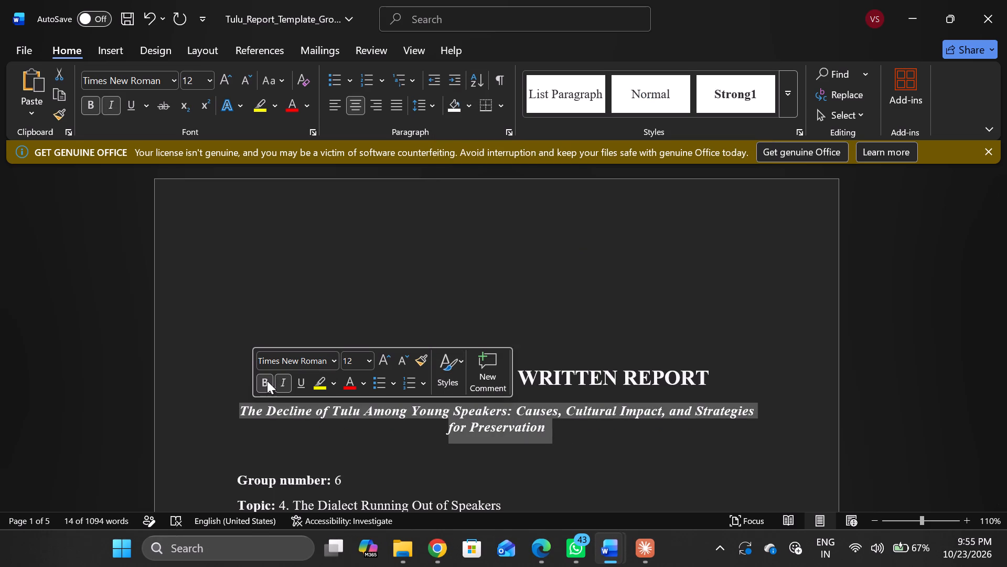
click(920, 278)
Apply the Normal style to all Context bullets, from the Lok Sabha record through the NALSAR Language Rights Blog entry.
scroll(866, 317, down, 1)
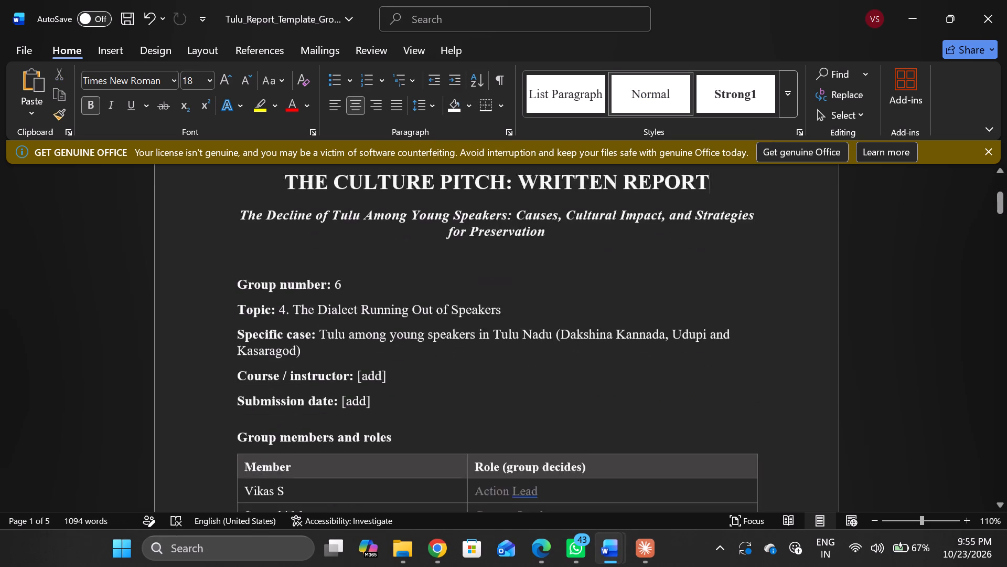
scroll(866, 317, down, 2)
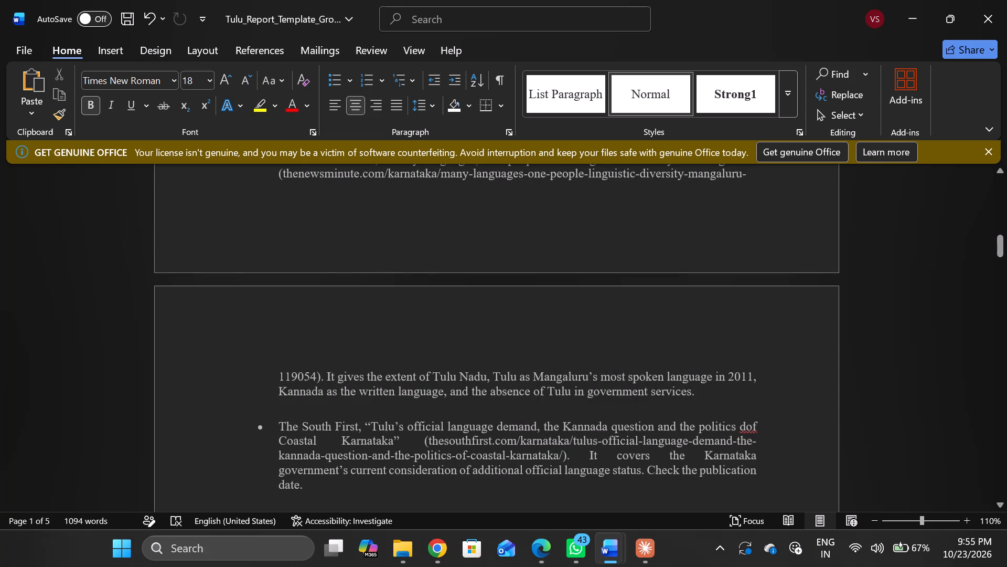
scroll(866, 317, up, 1)
scroll(804, 322, up, 1)
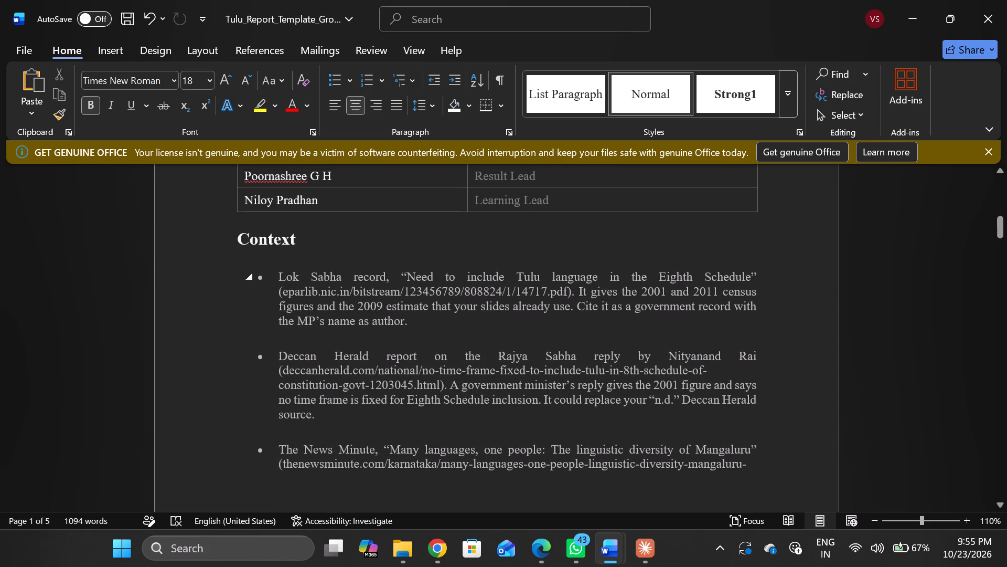
drag(277, 276, 587, 456)
scroll(587, 456, down, 3)
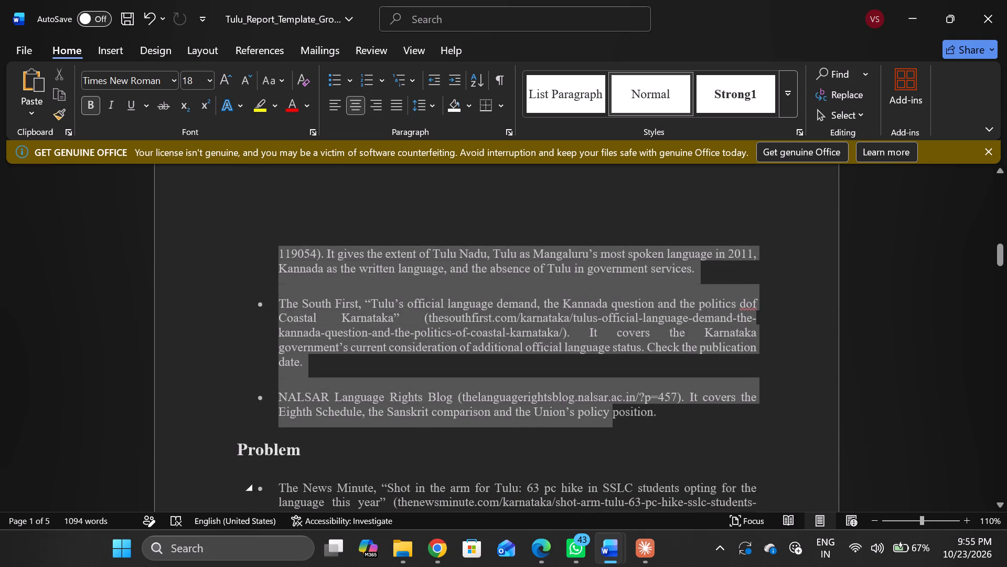
drag(587, 456, 669, 390)
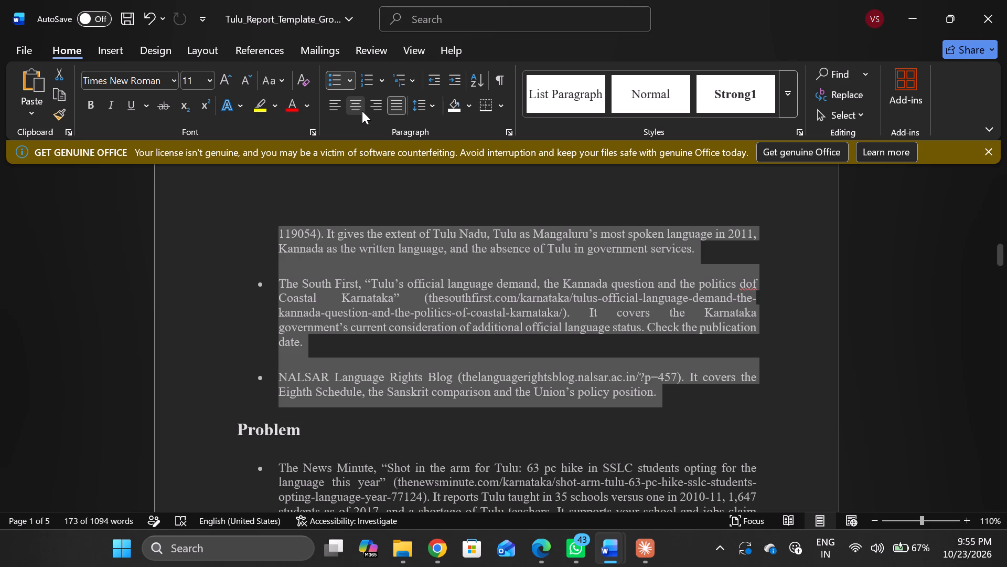
right_click(287, 131)
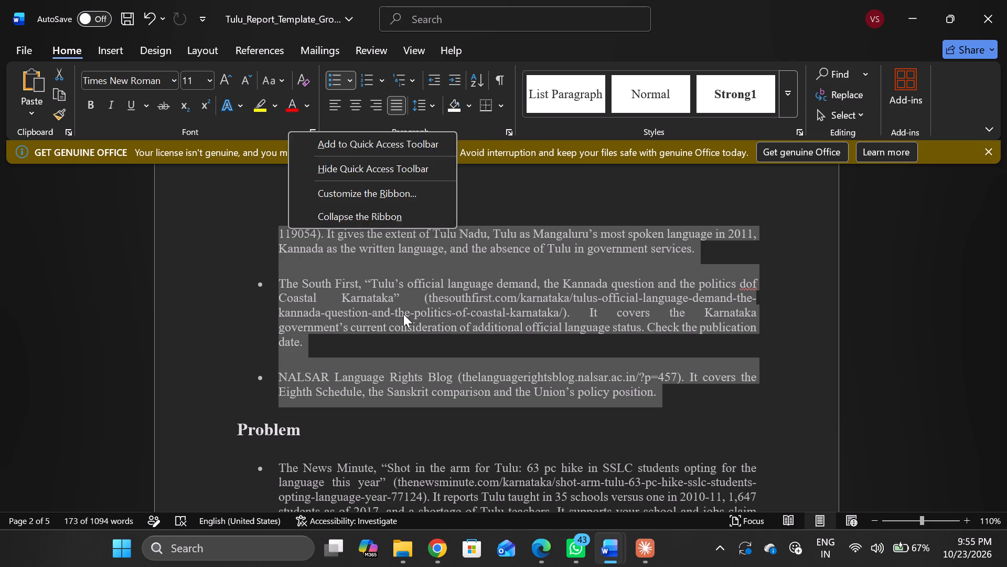
right_click(403, 314)
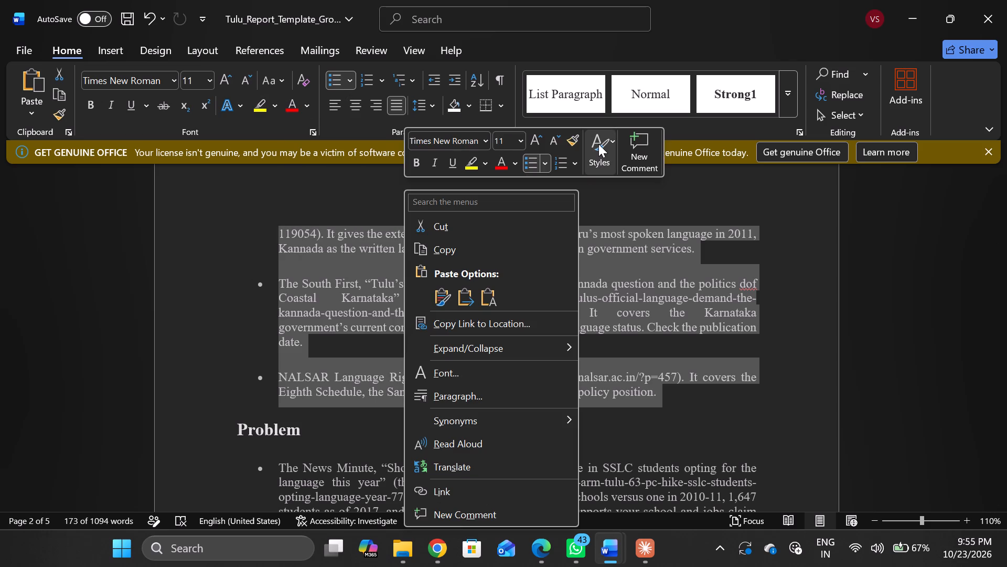
click(598, 144)
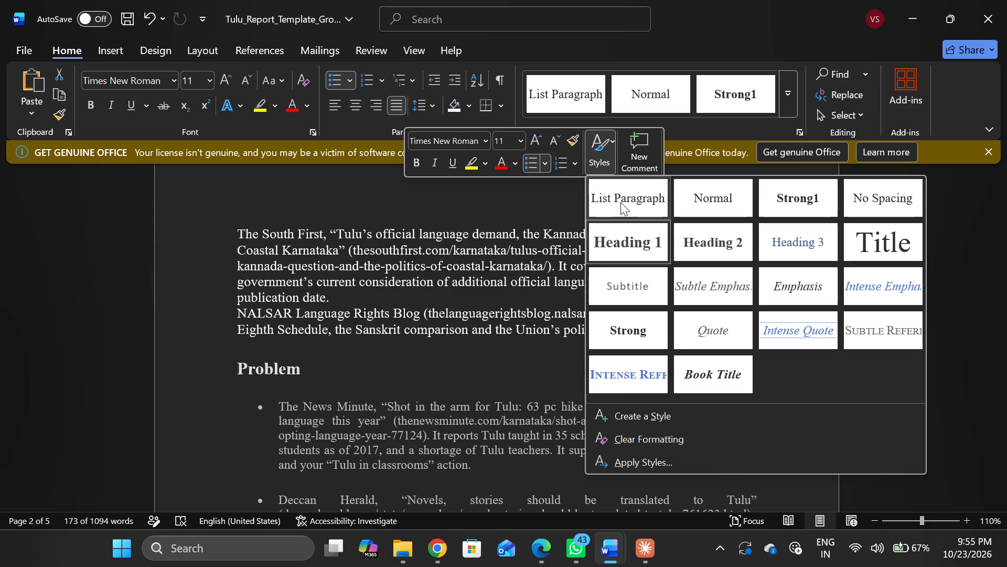
click(737, 197)
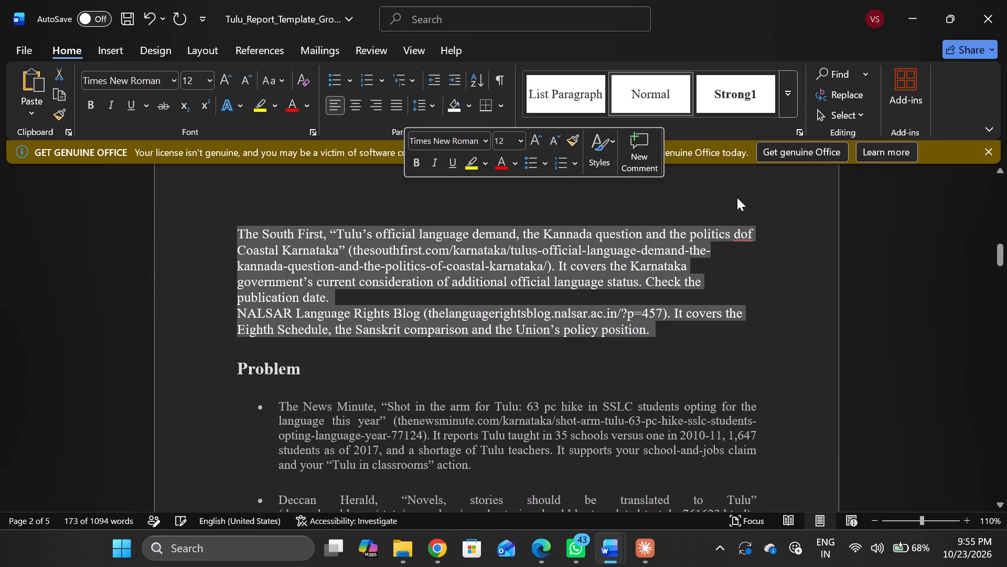
Justify all Context paragraphs, from the Lok Sabha record through the NALSAR Language Rights Blog entry.
click(782, 318)
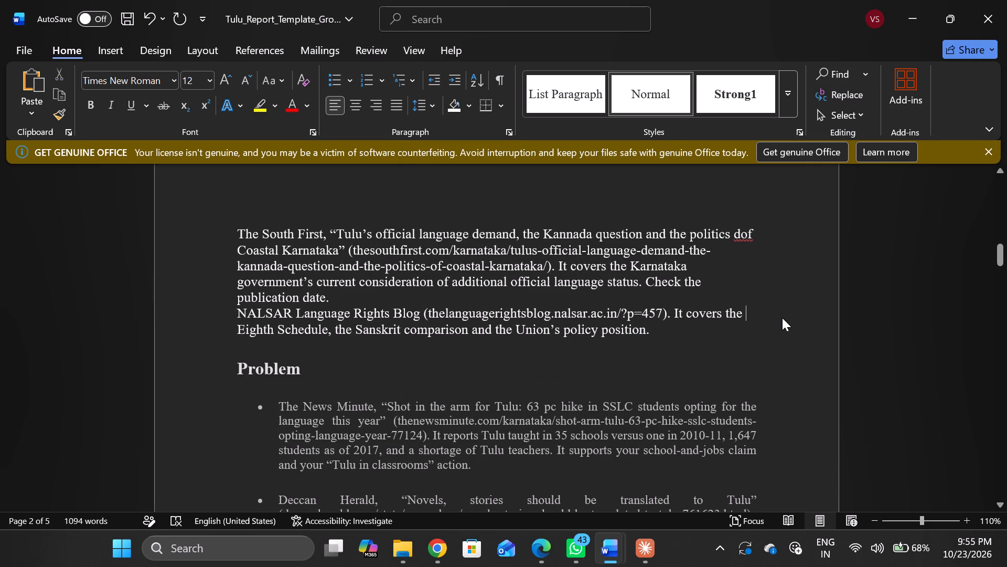
scroll(690, 346, up, 1)
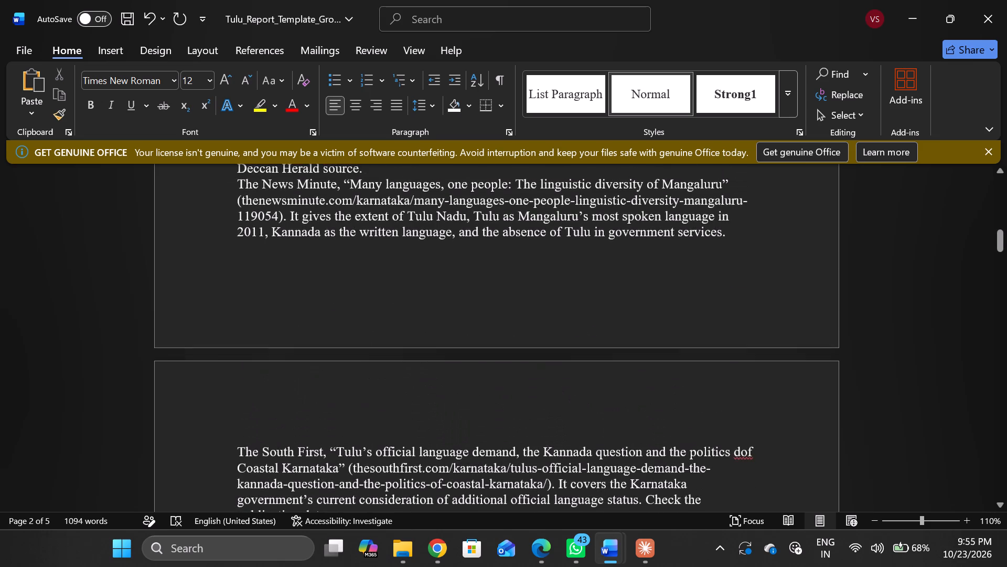
scroll(584, 329, up, 1)
scroll(390, 327, up, 1)
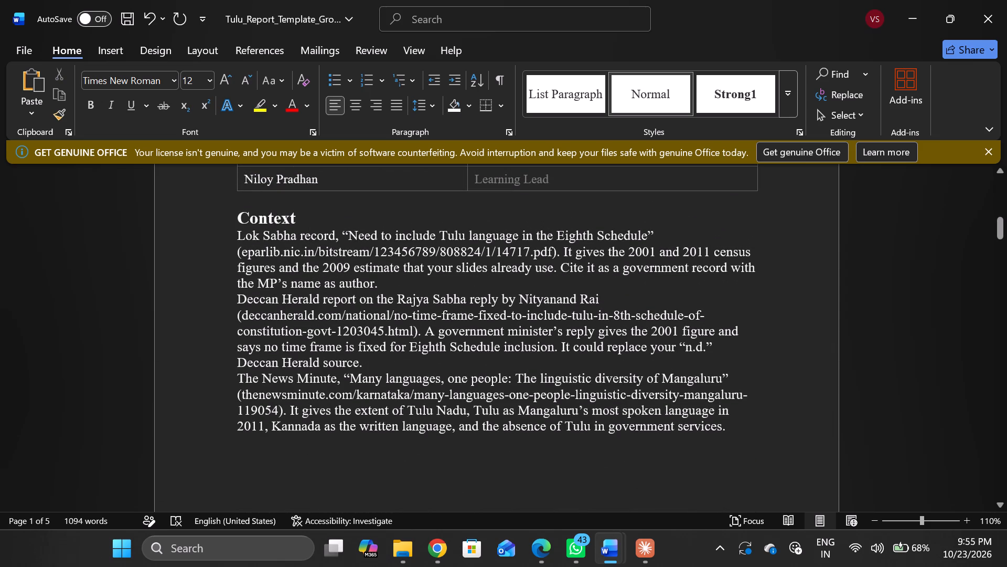
drag(236, 235, 380, 418)
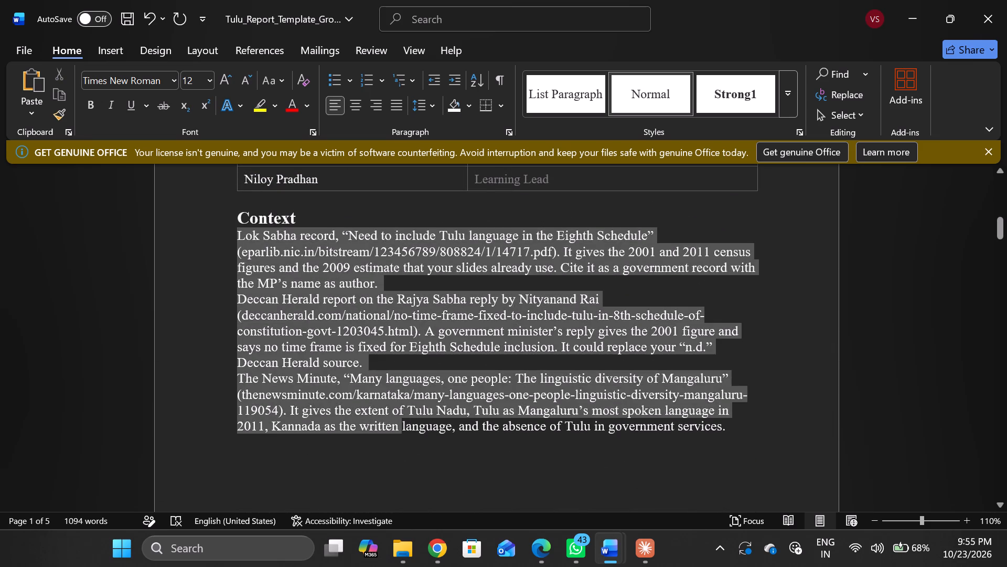
drag(380, 418, 674, 435)
scroll(380, 418, down, 2)
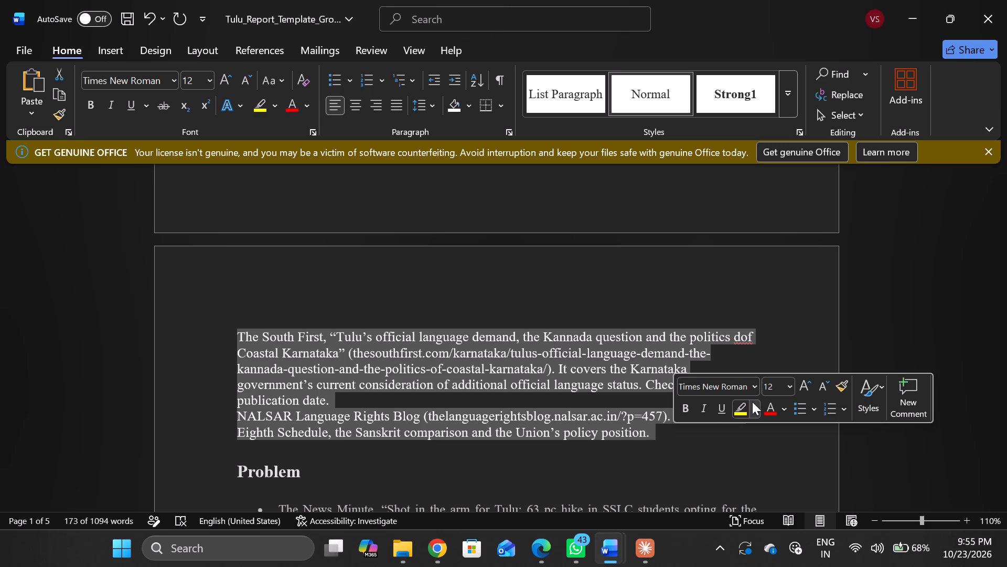
click(397, 100)
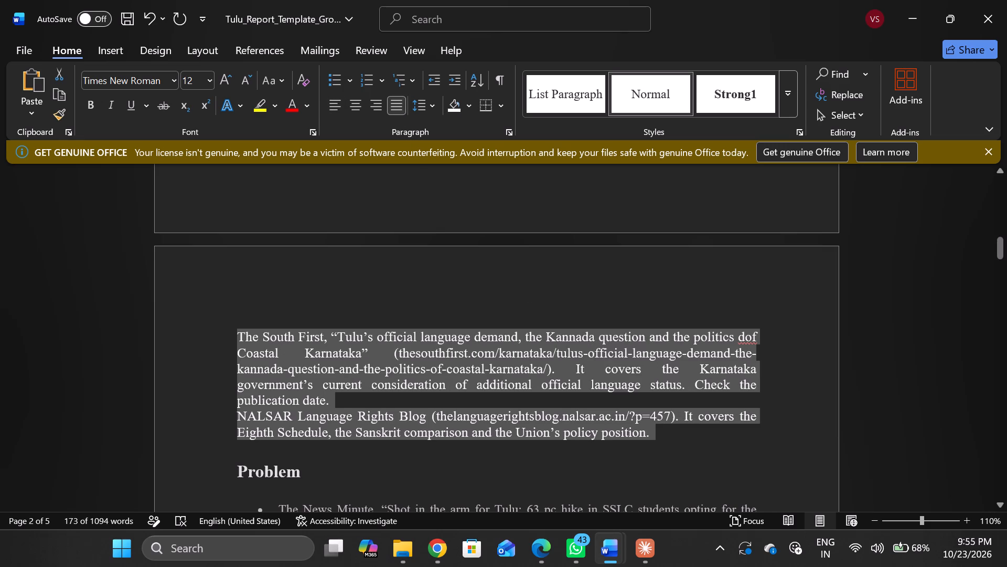
scroll(473, 241, up, 2)
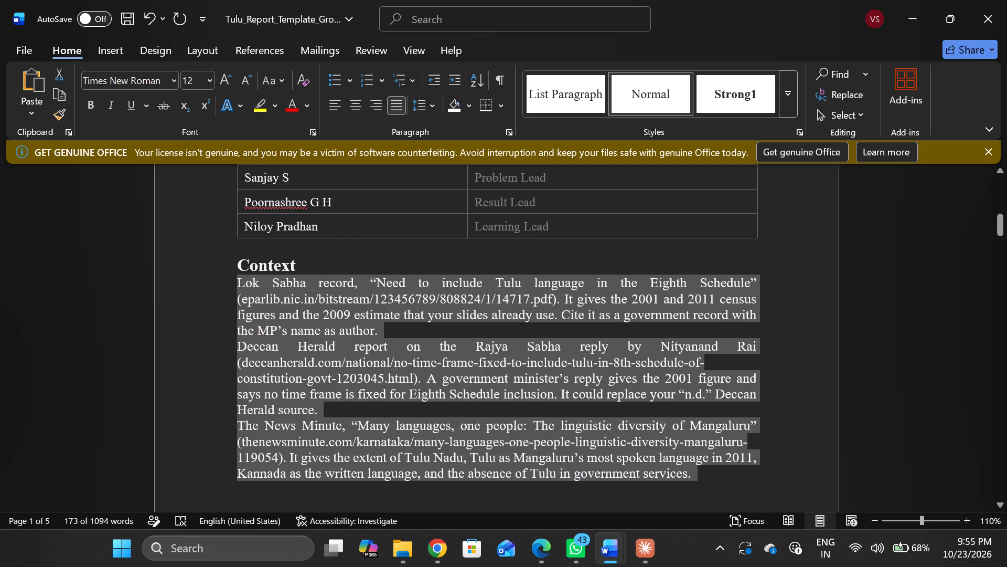
click(191, 330)
click(192, 374)
Insert a blank line before each of the five Context paragraphs, separating them from the heading and from one another.
click(237, 289)
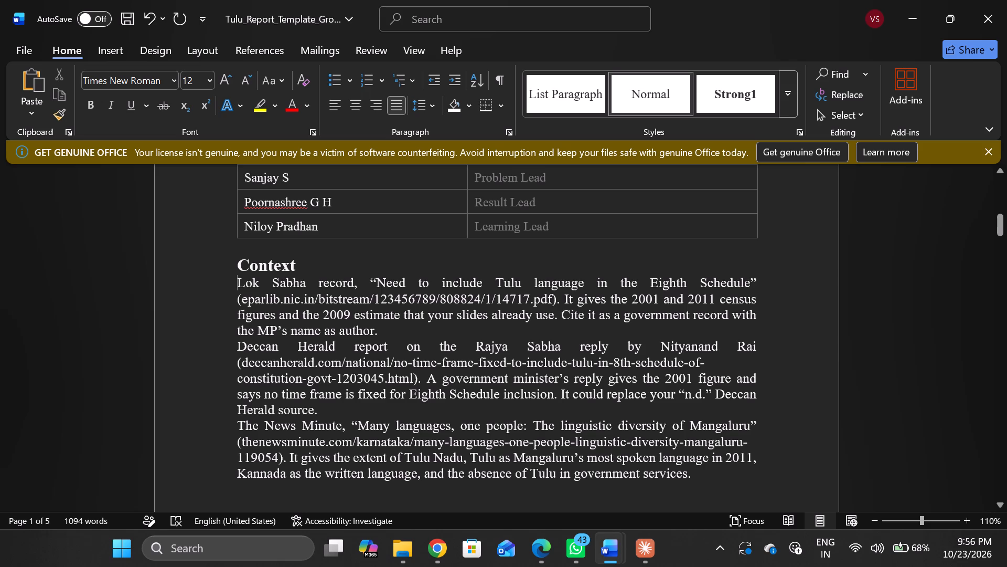
click(232, 342)
key(Return)
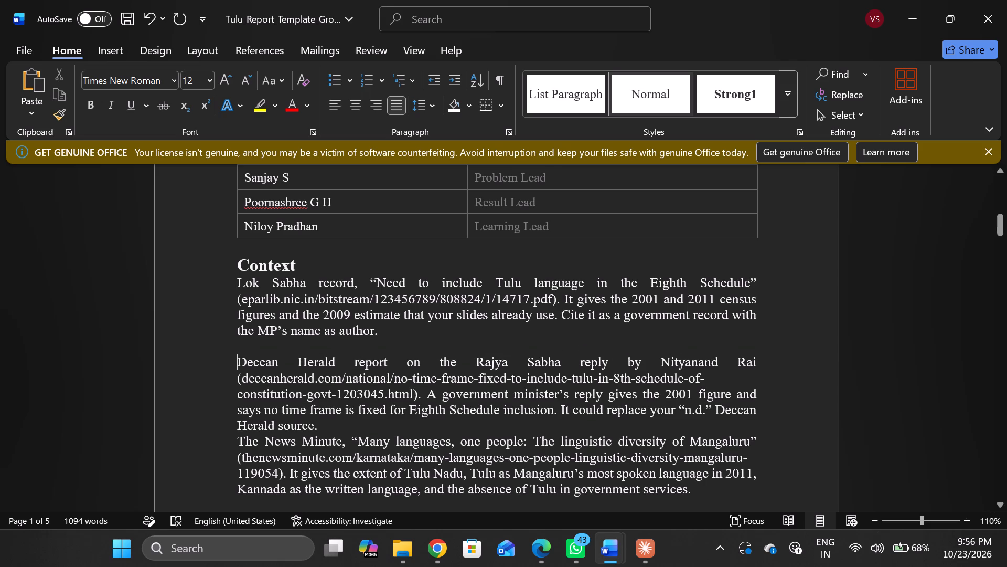
click(232, 282)
key(Return)
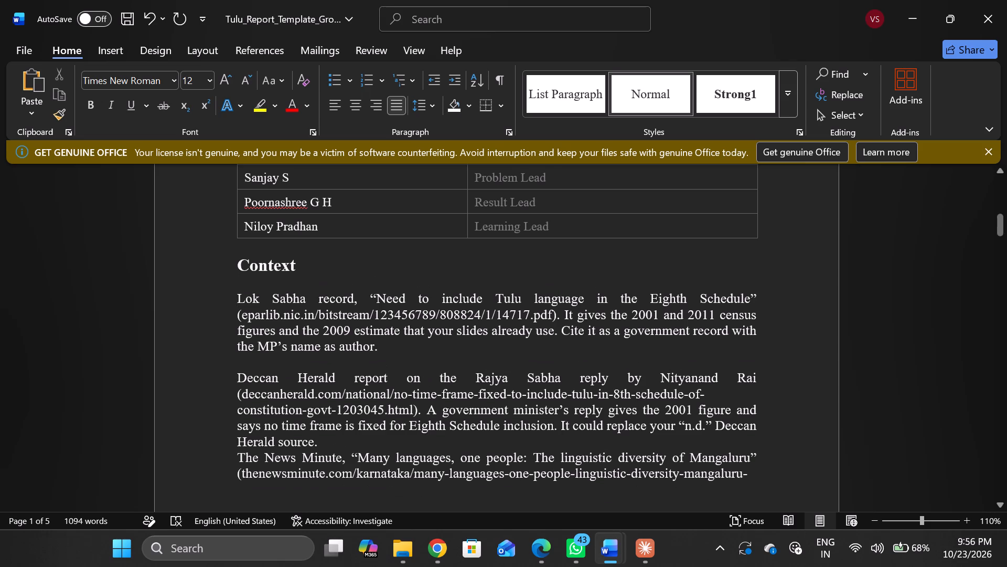
scroll(253, 319, down, 1)
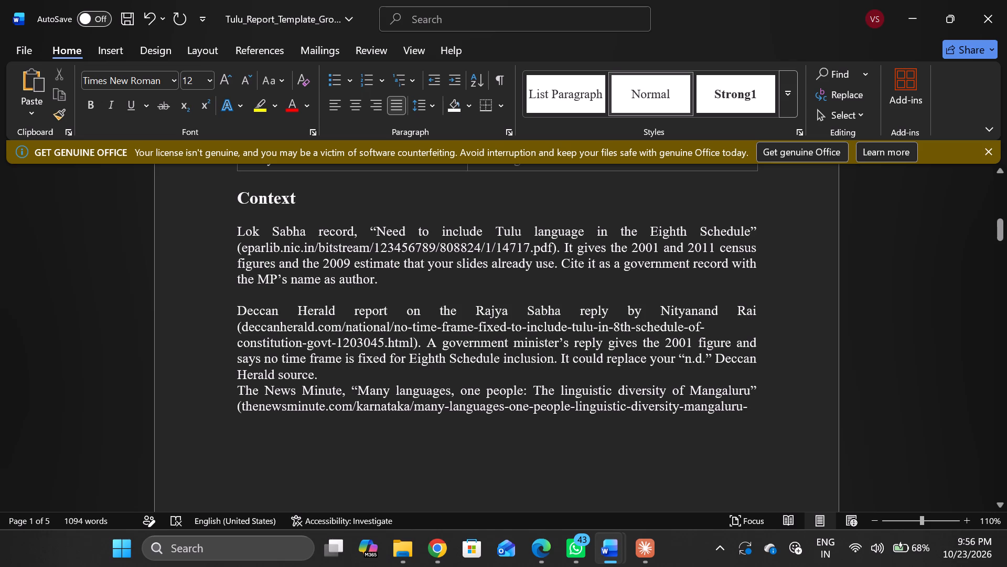
click(234, 388)
key(Return)
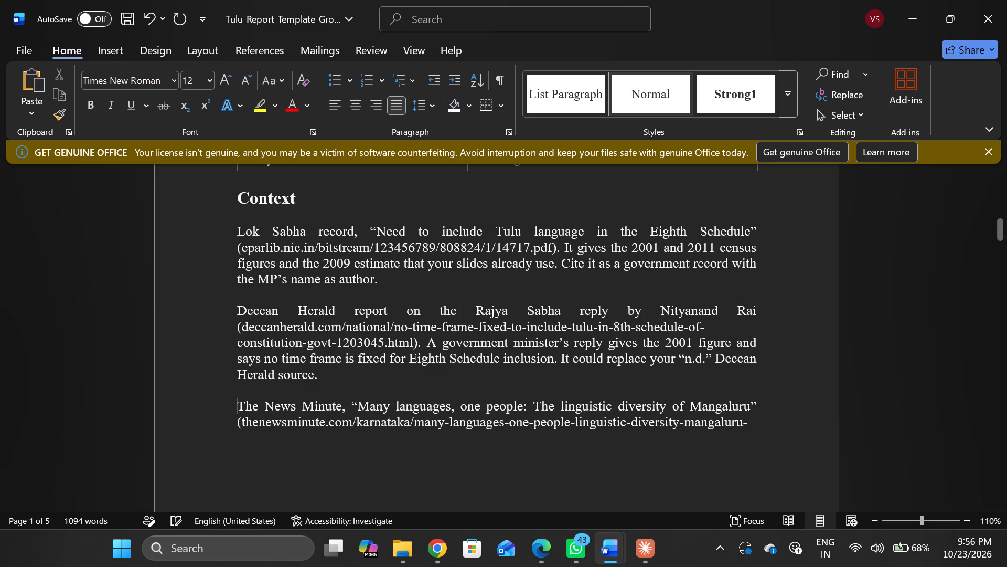
scroll(234, 388, down, 3)
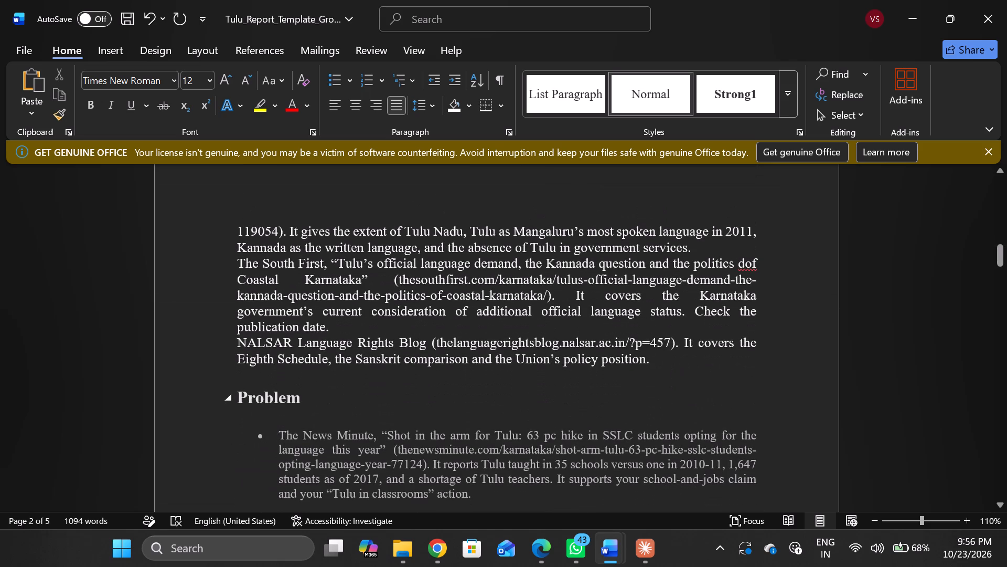
click(233, 264)
key(Return)
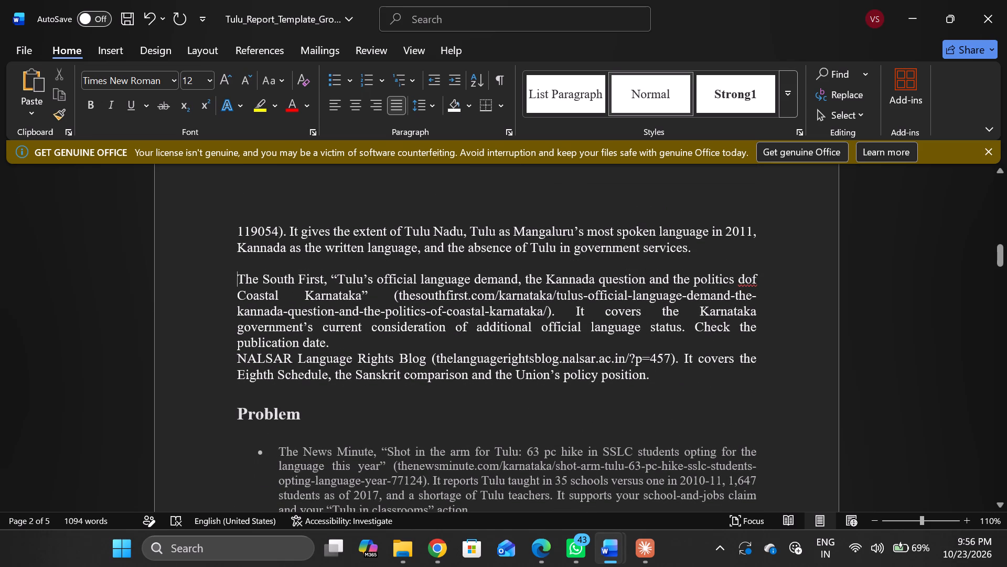
click(233, 354)
key(Return)
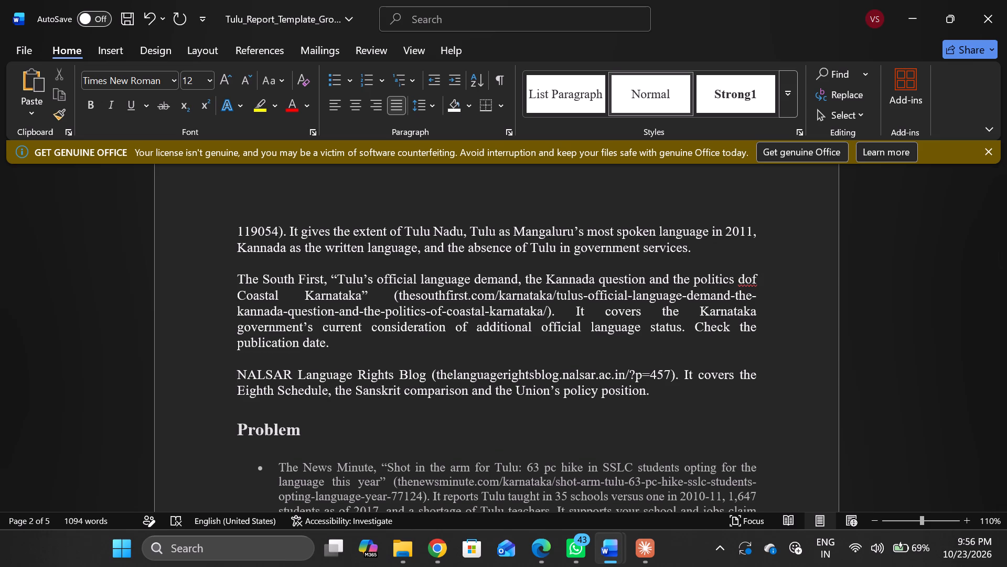
Turn the Context paragraphs, from the Lok Sabha record through the NALSAR Language Rights Blog entry, into a bulleted list.
scroll(270, 330, up, 4)
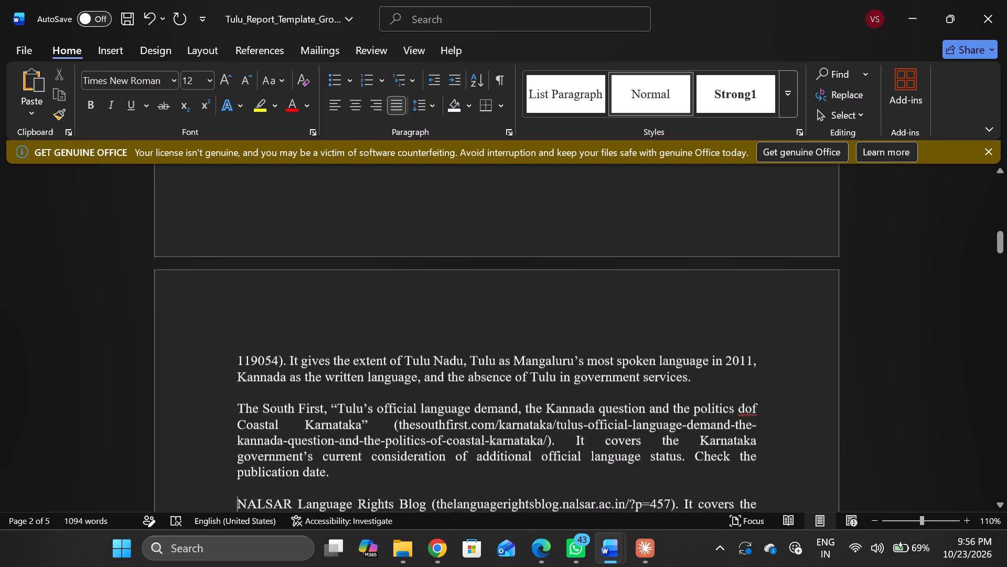
scroll(270, 330, up, 7)
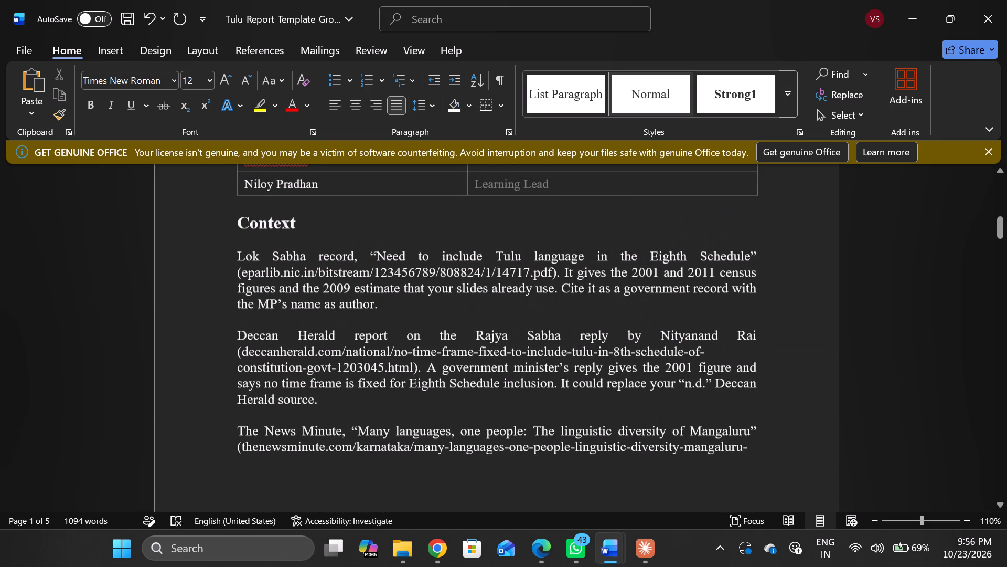
drag(235, 253, 348, 354)
scroll(352, 357, right, 1)
drag(348, 354, 671, 469)
scroll(558, 472, right, 1)
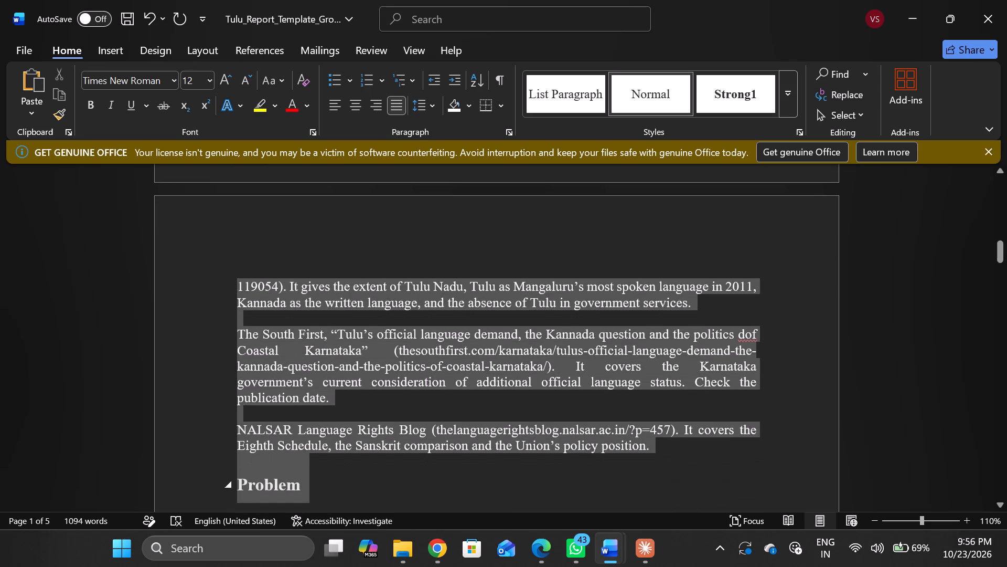
drag(671, 469, 687, 448)
scroll(671, 469, right, 1)
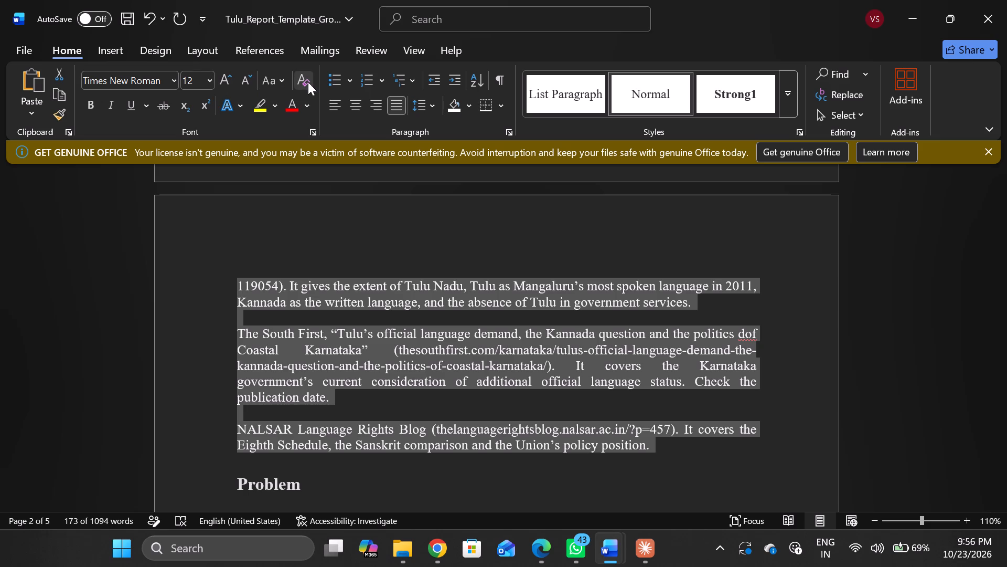
click(110, 55)
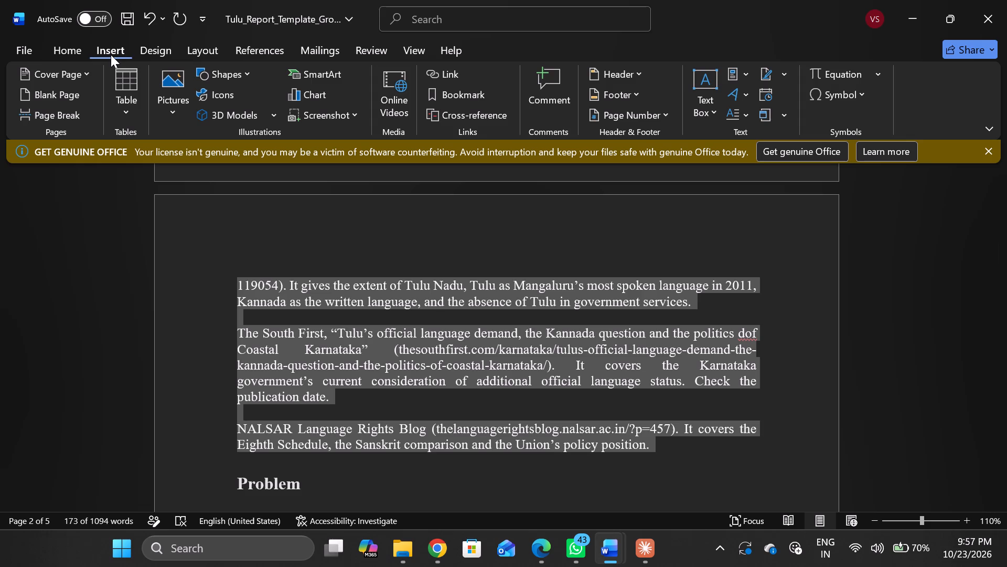
click(162, 55)
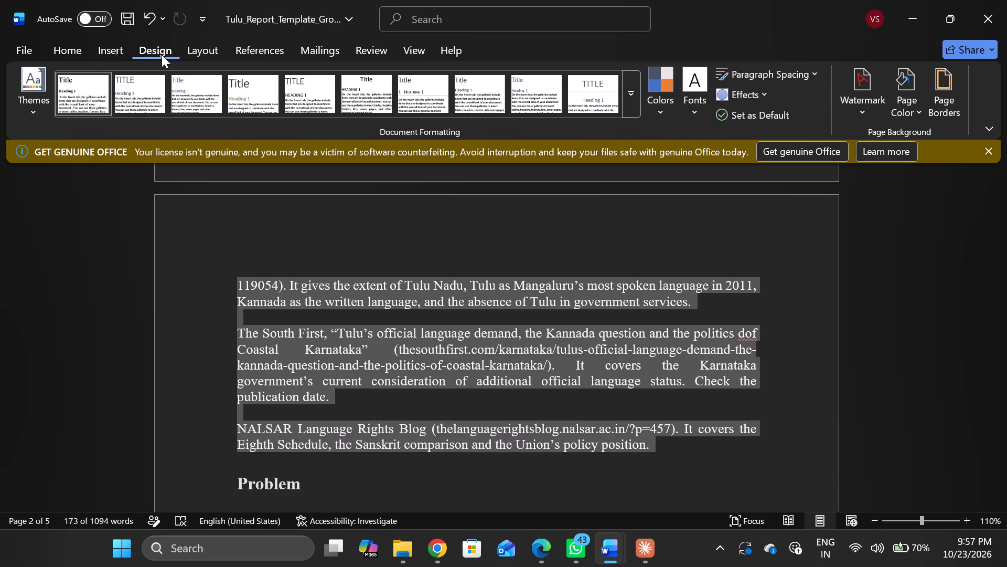
click(197, 54)
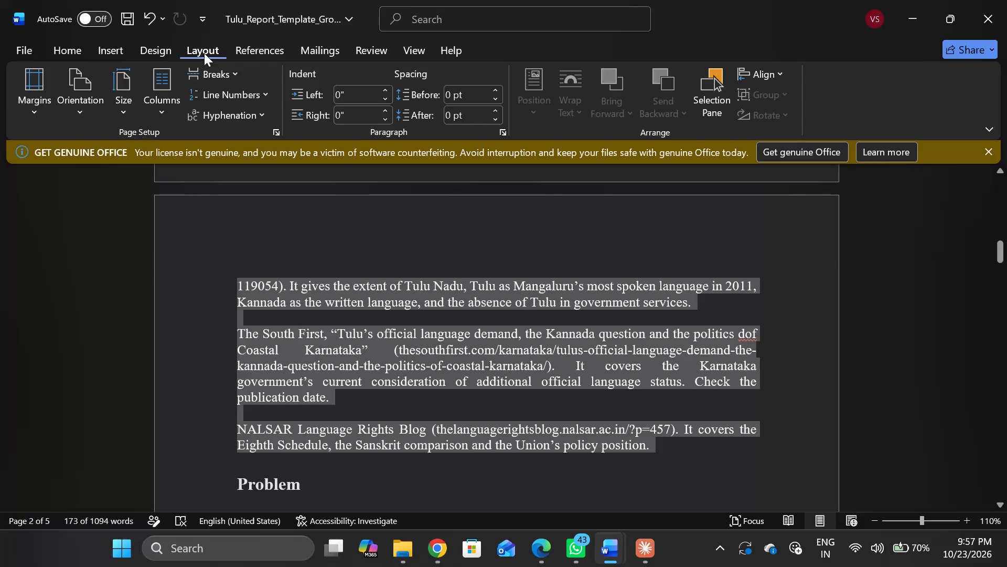
click(252, 49)
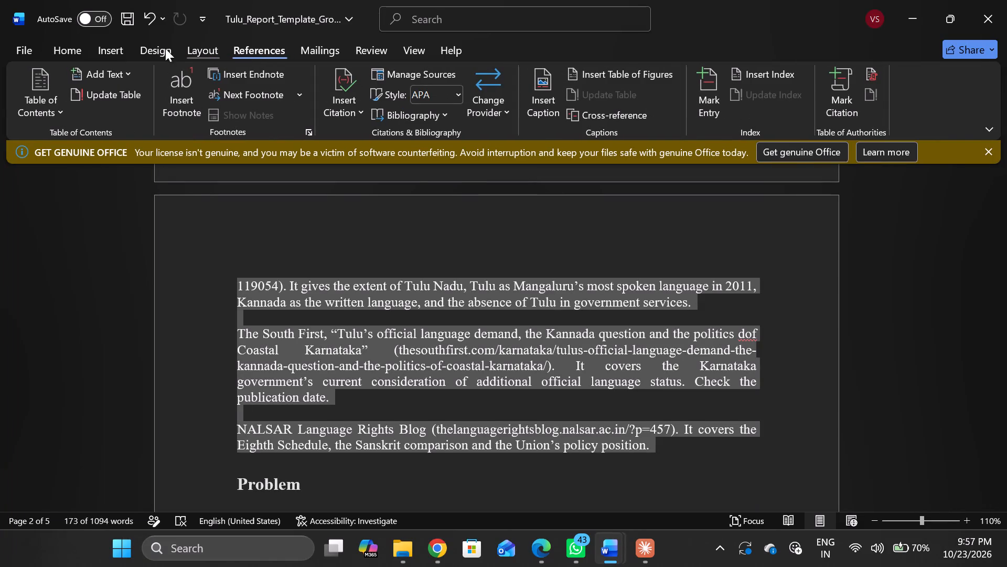
click(60, 51)
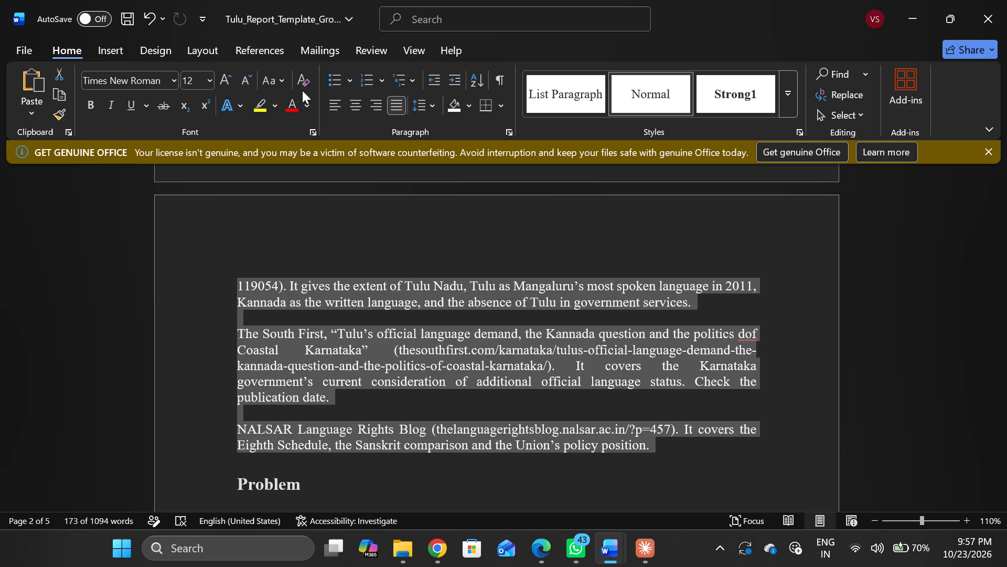
click(337, 82)
click(444, 206)
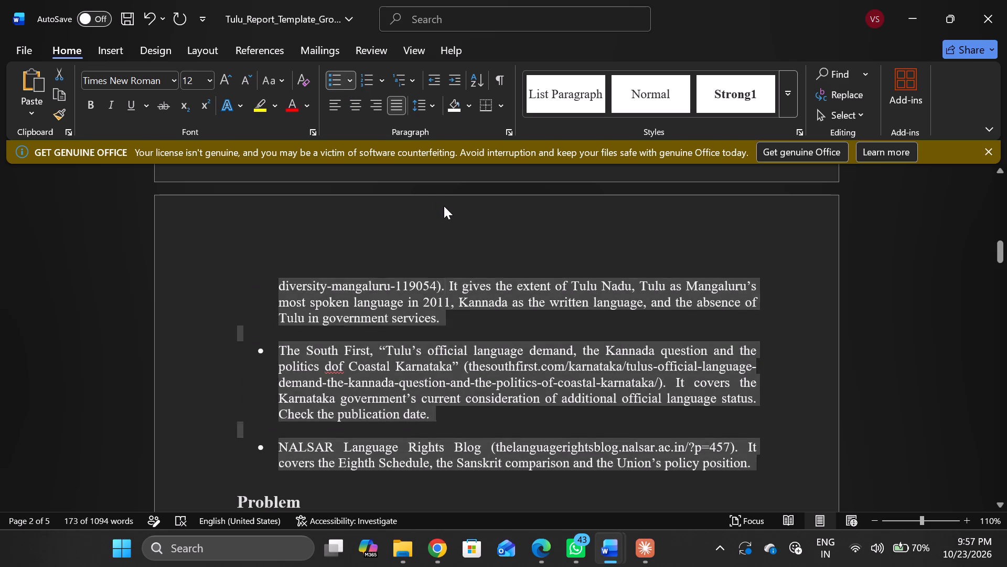
Apply a paragraph style to all three Problem bullets, from The News Minute entry through the migrant families entry.
scroll(444, 206, up, 1)
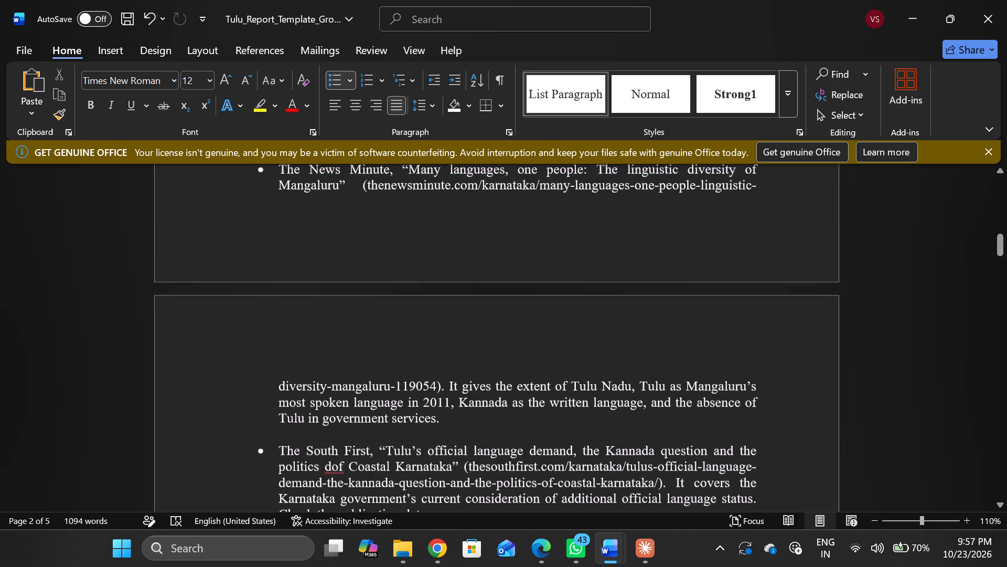
scroll(444, 206, up, 2)
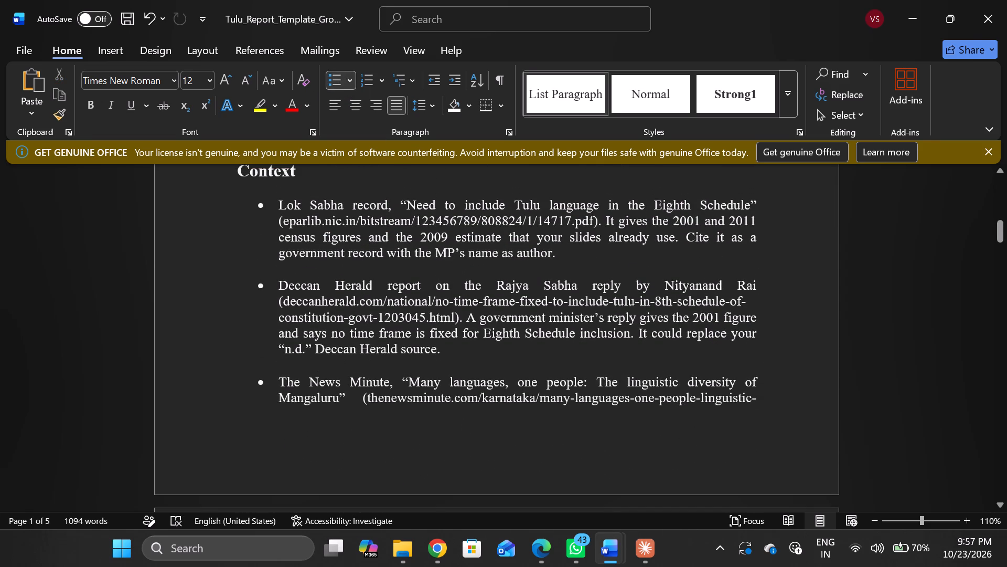
scroll(444, 204, down, 3)
scroll(444, 204, up, 1)
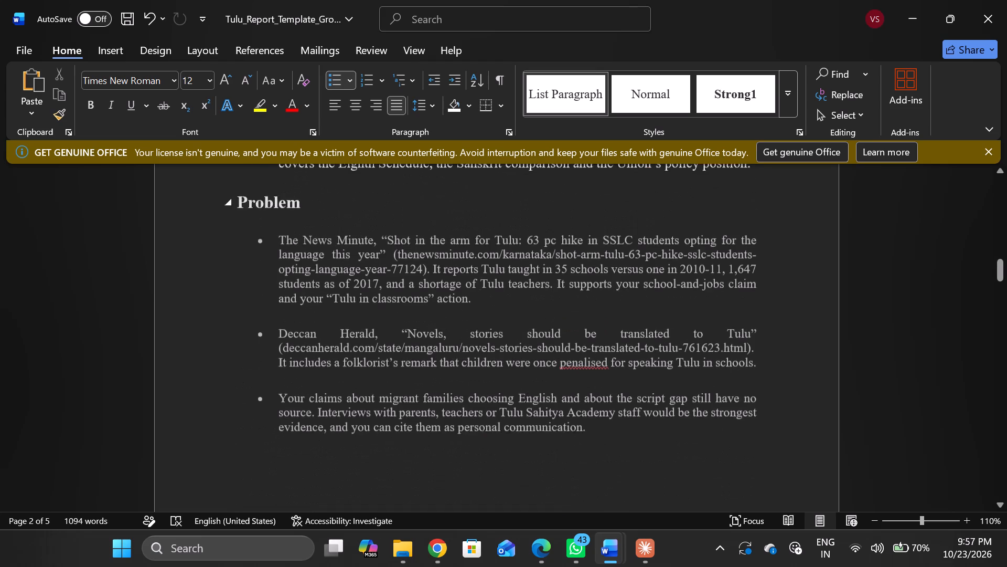
drag(604, 449, 368, 352)
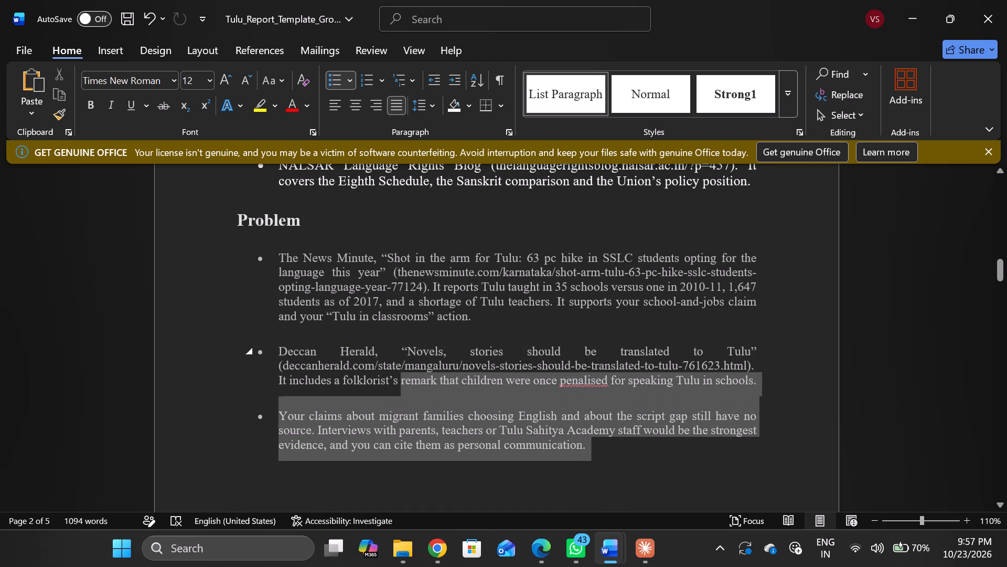
drag(368, 352, 271, 241)
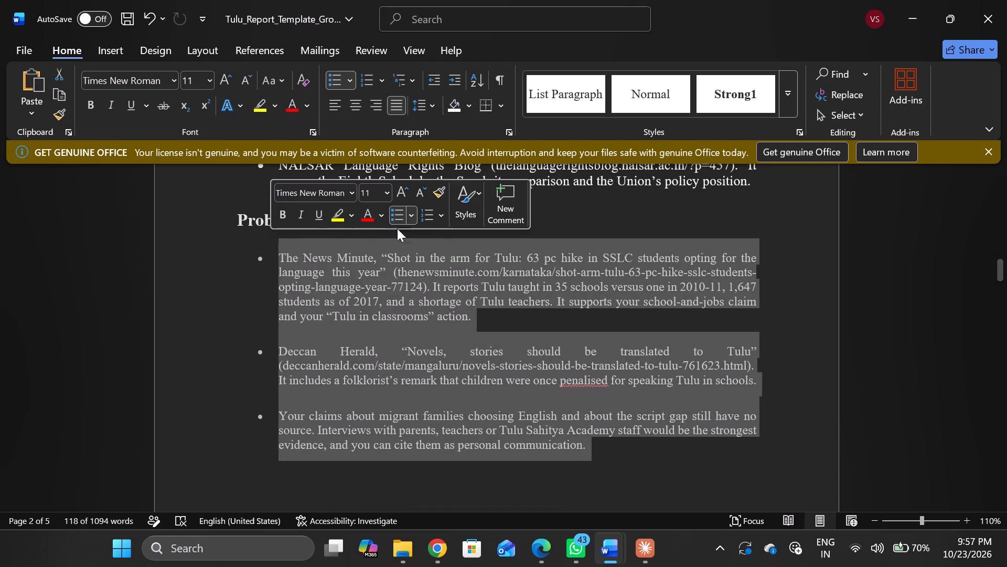
click(464, 213)
click(573, 260)
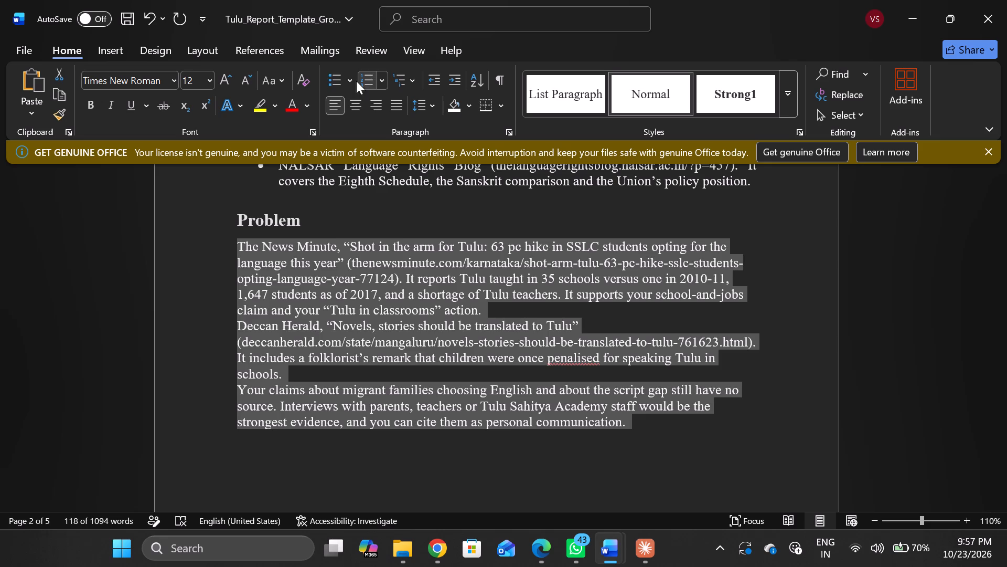
Turn the three Problem paragraphs into a bulleted list and justify them.
click(338, 81)
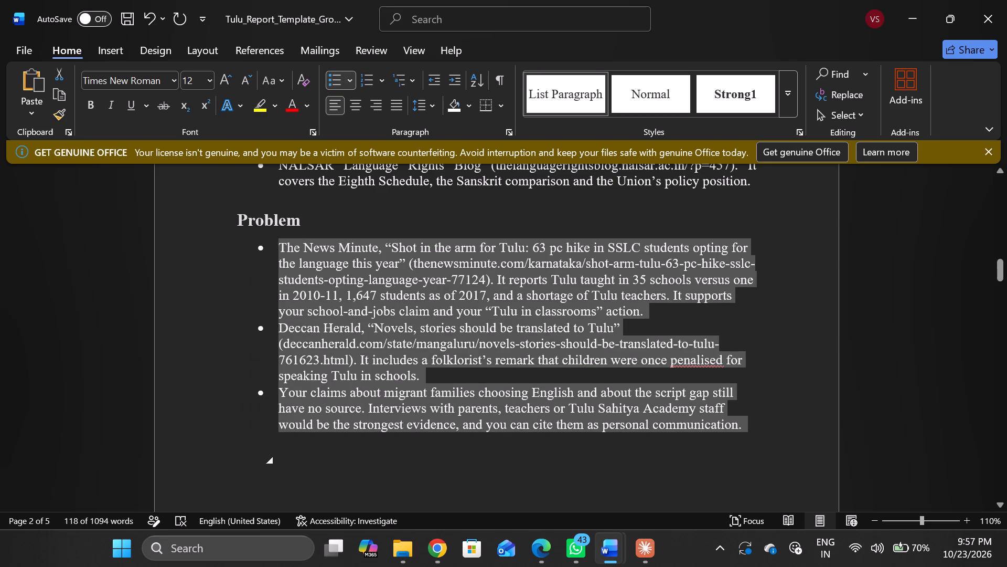
click(397, 107)
click(594, 469)
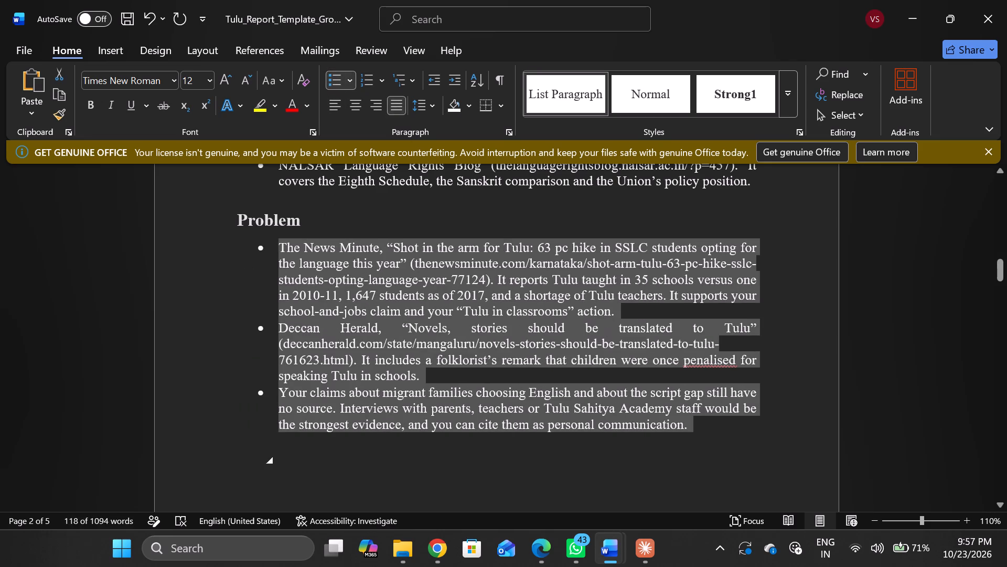
Apply the Normal style to the Action text, from the Tulu Katte title line through the main goal paragraph.
scroll(594, 469, down, 2)
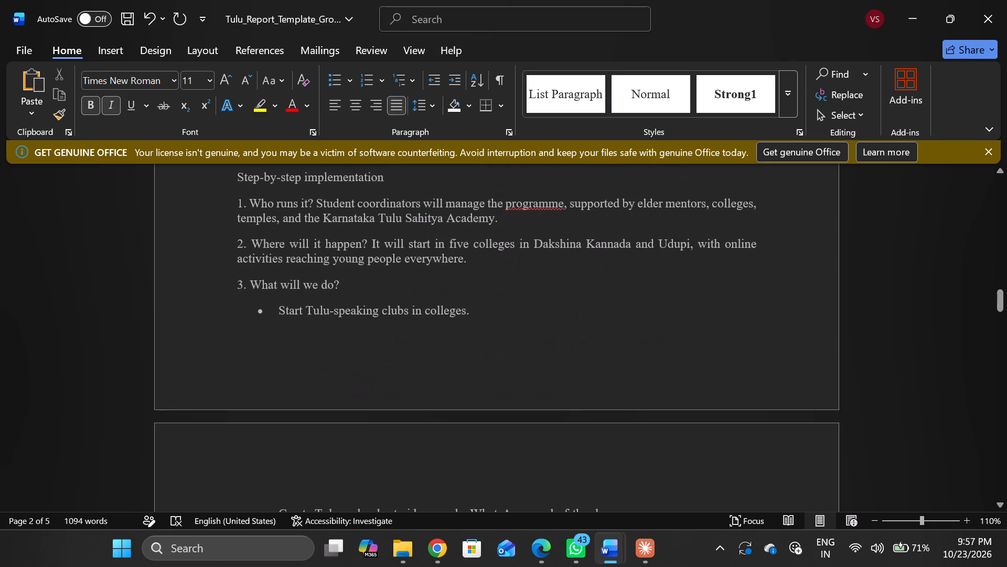
scroll(561, 429, up, 1)
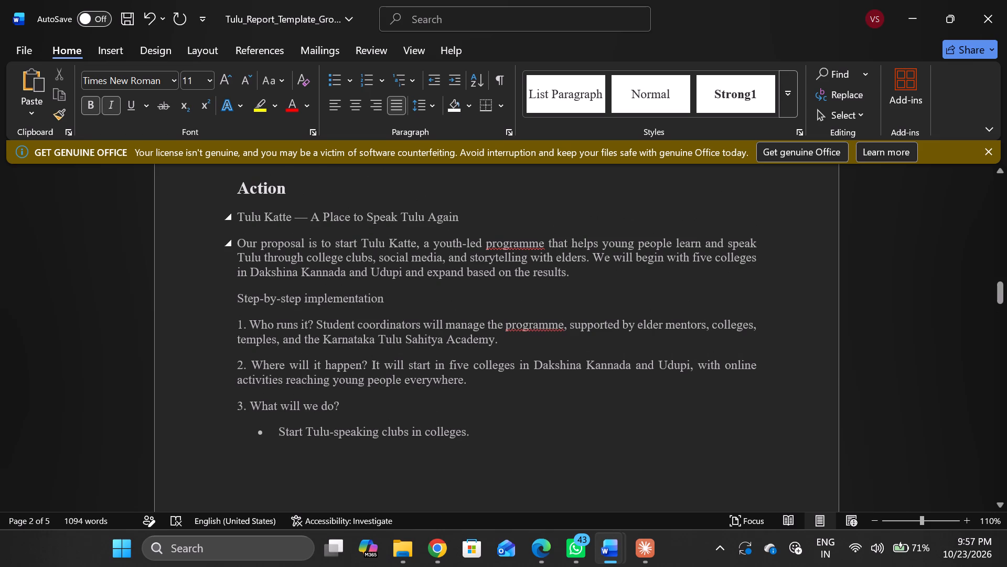
drag(237, 214, 566, 499)
scroll(482, 424, down, 1)
scroll(566, 499, down, 1)
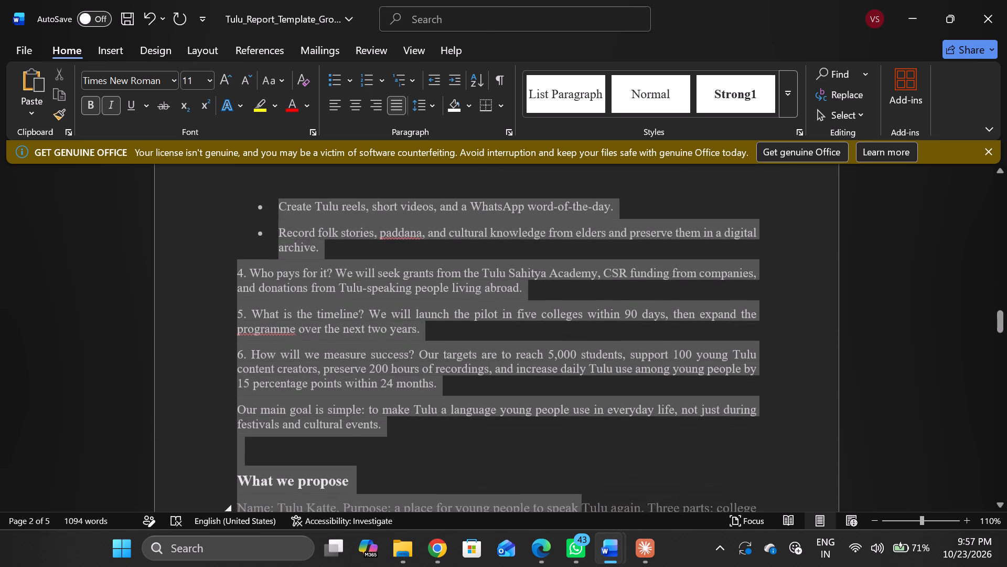
drag(566, 499, 506, 425)
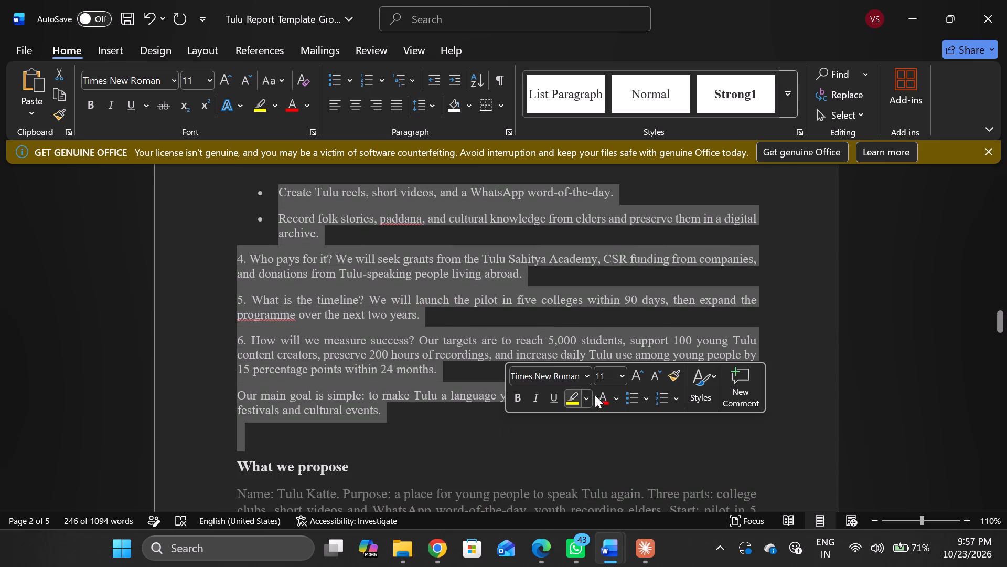
click(711, 386)
click(771, 88)
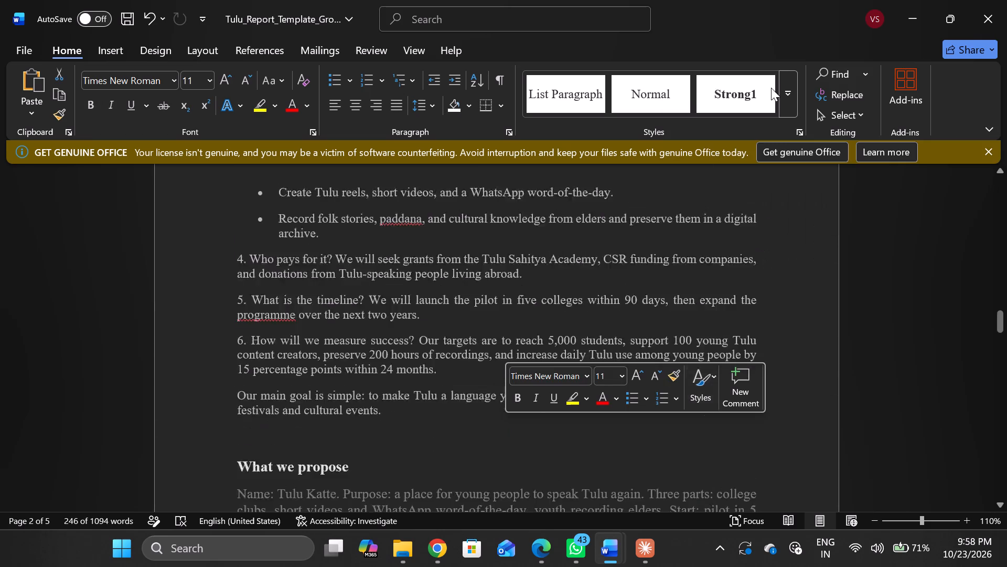
Turn the Action text, through the main goal paragraph, into a bulleted list and justify it.
click(339, 80)
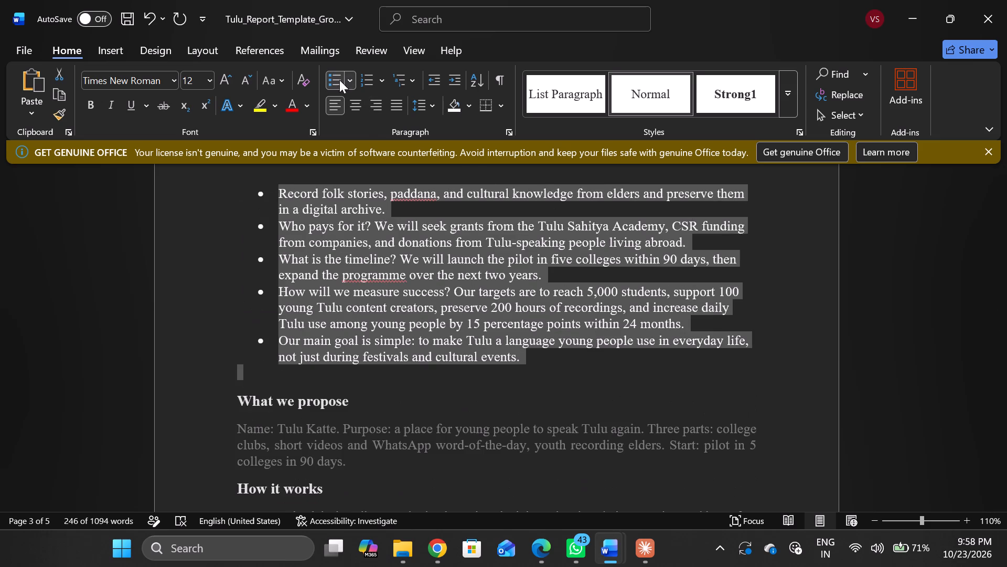
click(393, 106)
click(760, 356)
Apply the Normal style to the Tulu Katte paragraph under What we propose and justify it.
scroll(760, 356, up, 2)
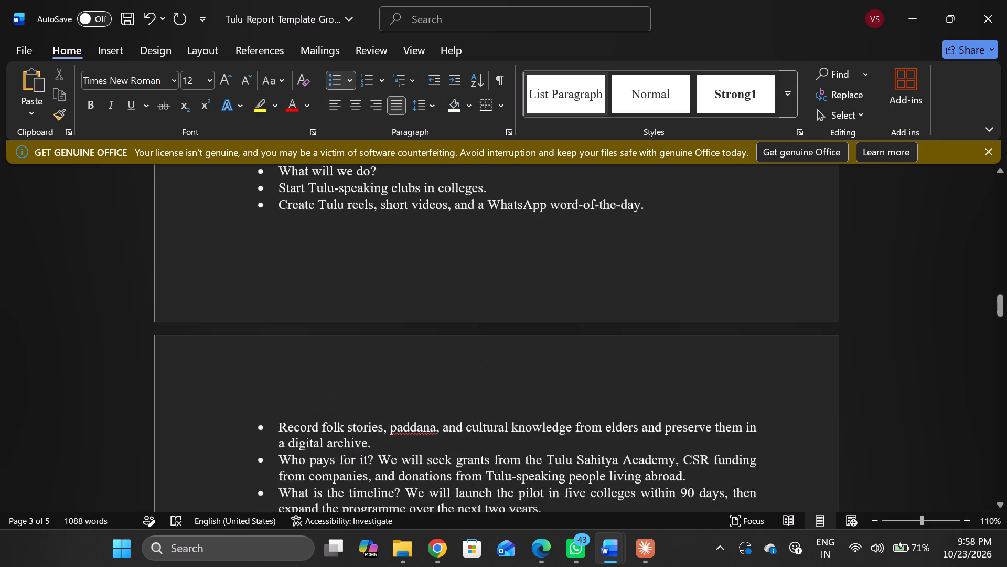
scroll(760, 356, down, 2)
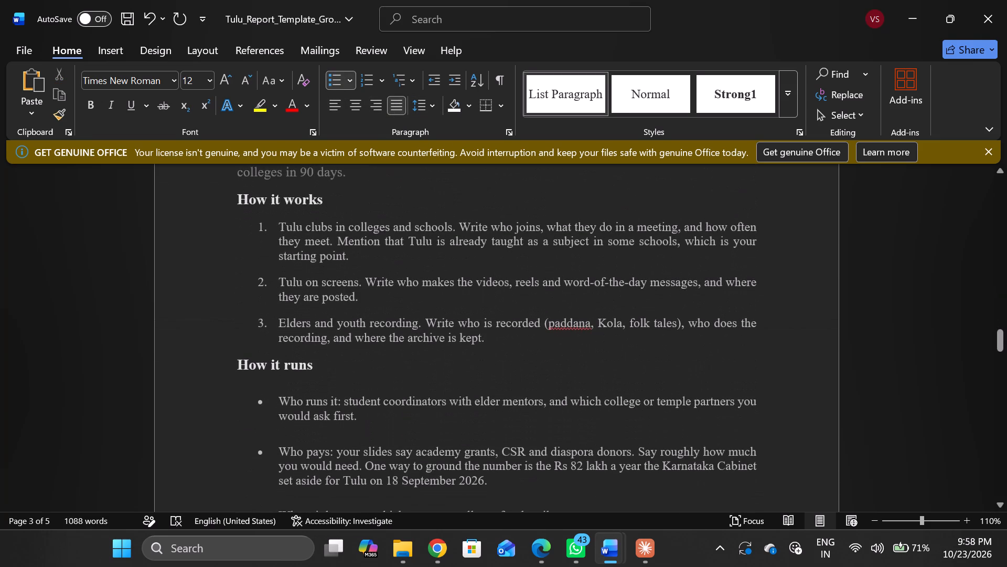
scroll(760, 356, up, 1)
click(760, 356)
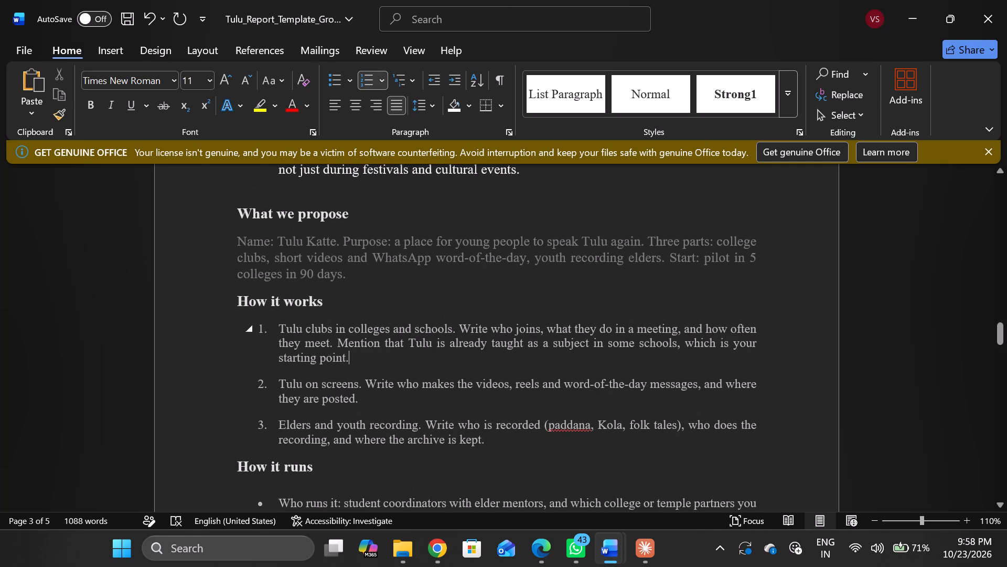
drag(351, 281, 241, 243)
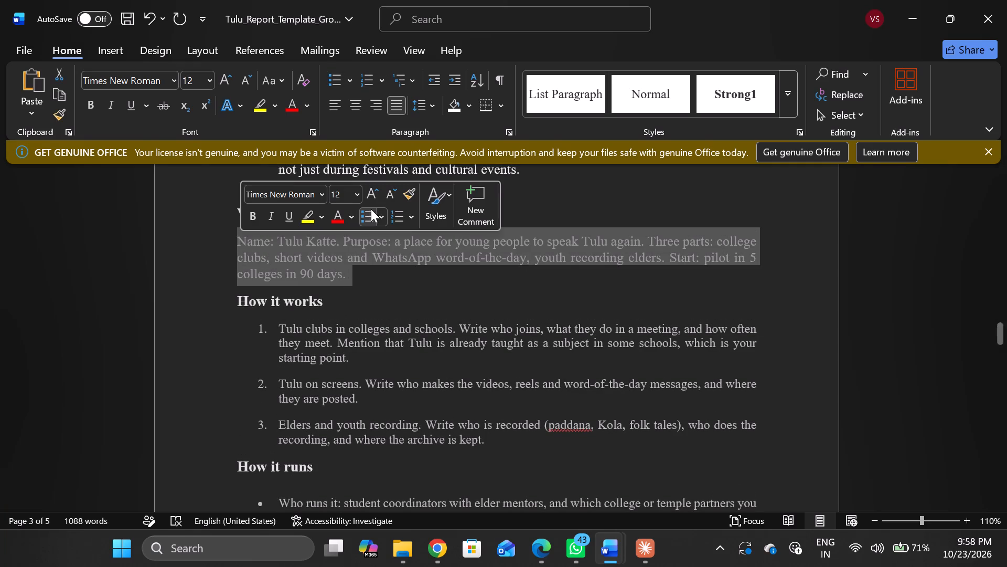
click(431, 219)
click(530, 243)
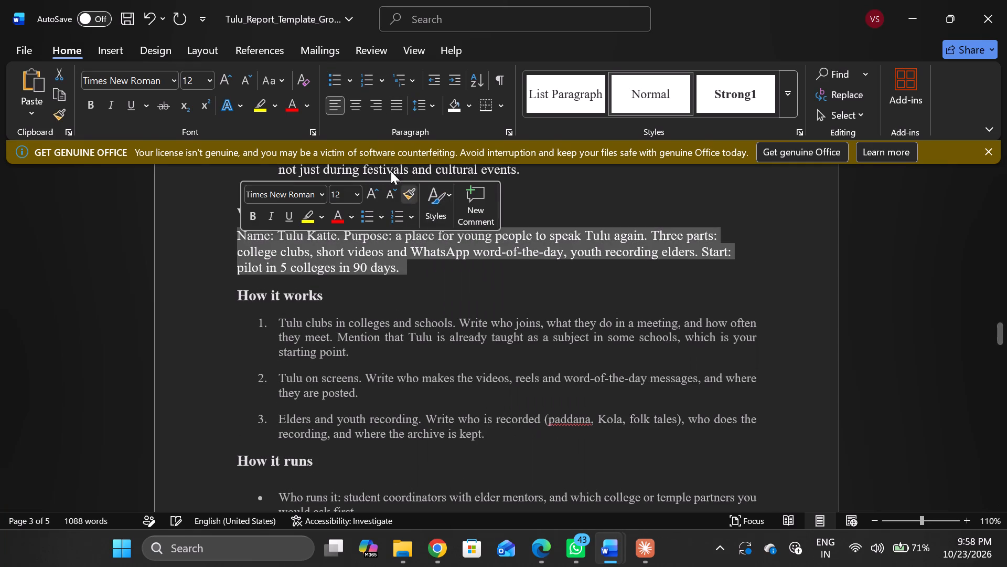
click(391, 104)
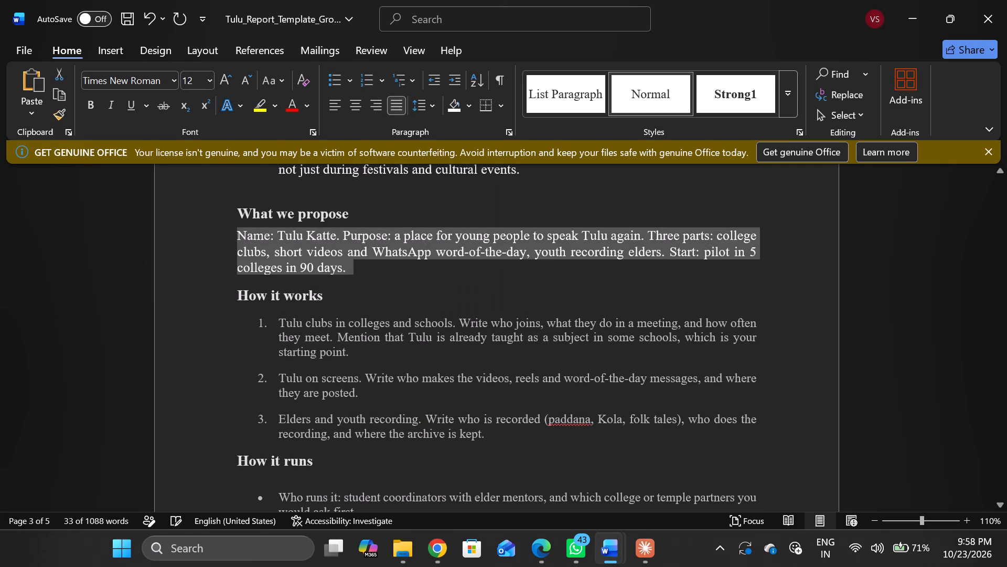
click(470, 192)
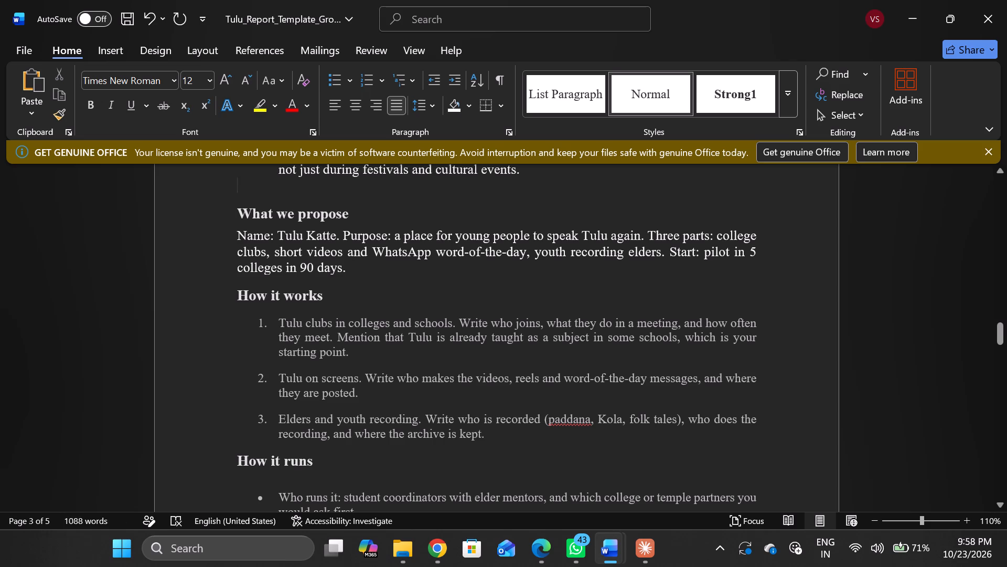
Select the whole Tulu Katte paragraph under What we propose, excluding the How it works heading.
drag(366, 277, 244, 236)
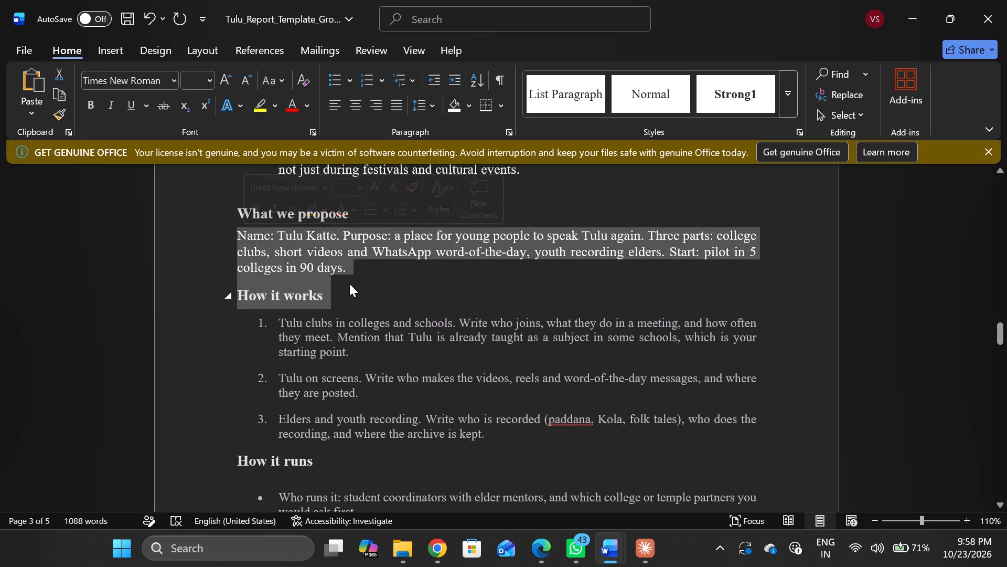
click(350, 283)
drag(351, 277, 275, 236)
drag(410, 281, 387, 282)
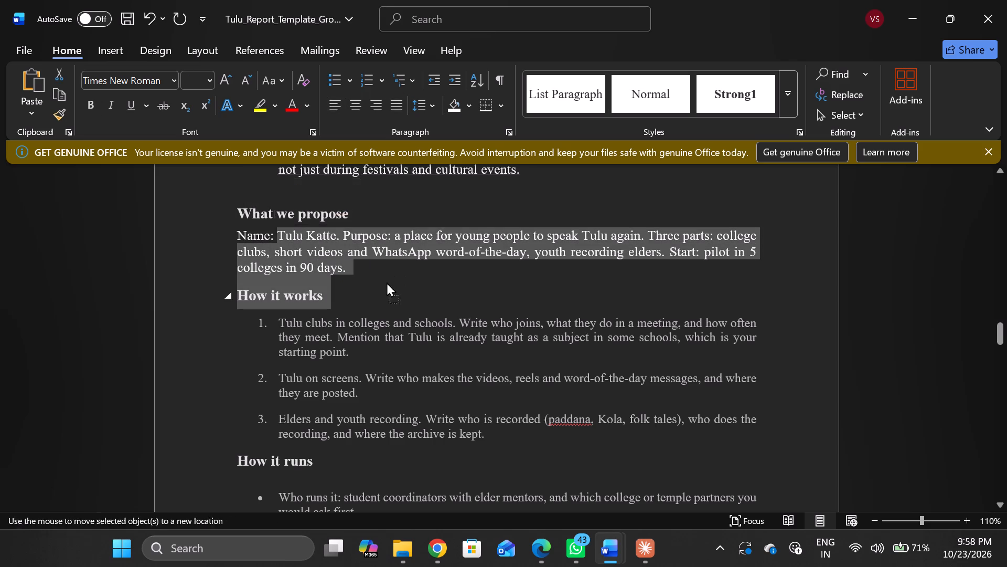
drag(387, 282, 394, 283)
drag(355, 269, 255, 241)
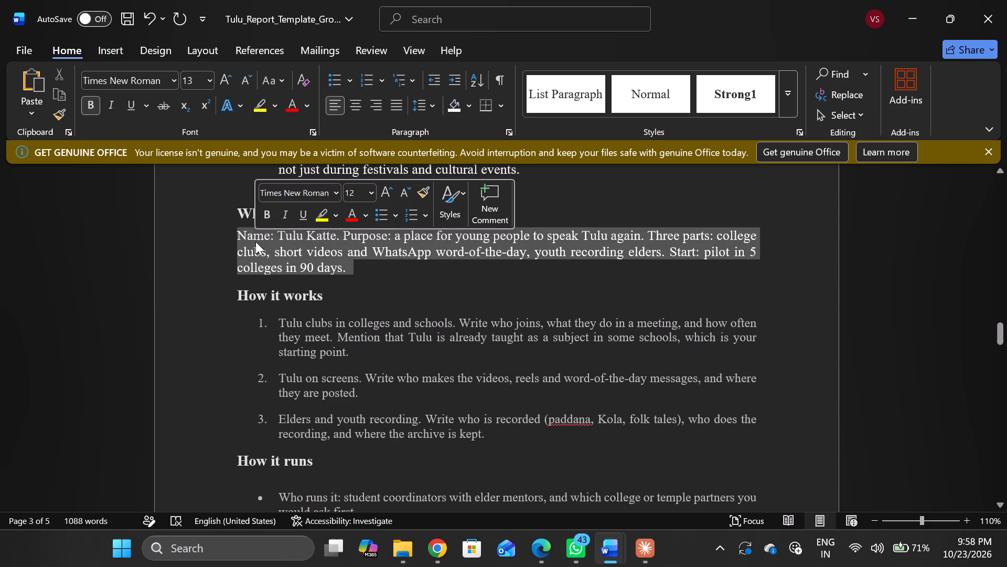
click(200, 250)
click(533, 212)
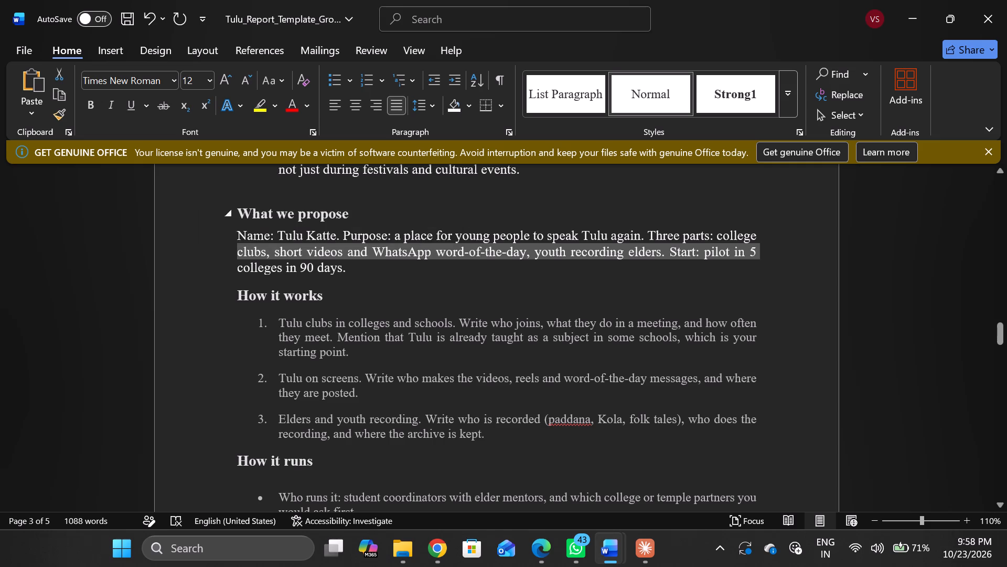
Apply the Normal style to the three How it works items and turn them into a bulleted list.
drag(380, 210, 245, 218)
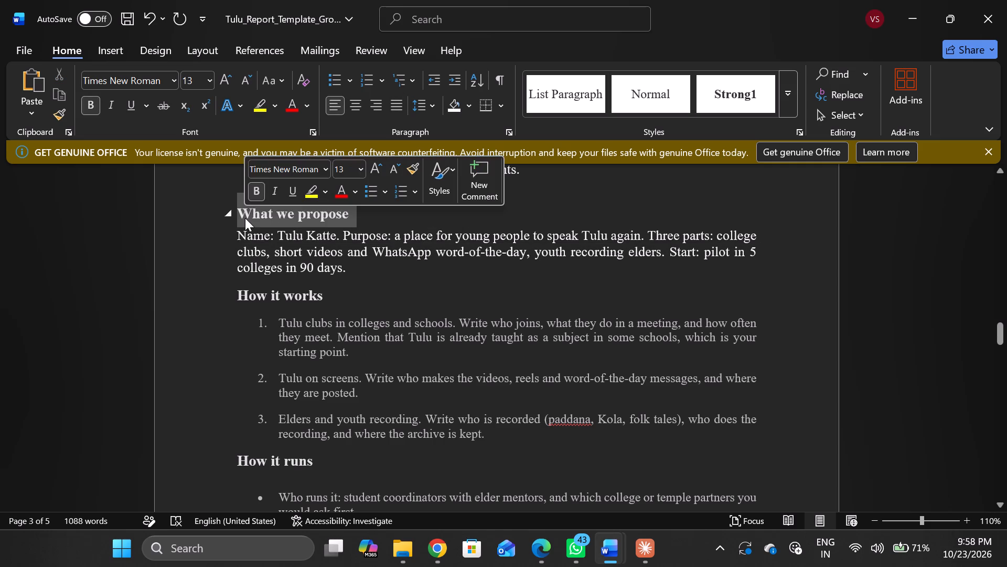
click(220, 239)
click(224, 272)
scroll(224, 272, down, 1)
drag(502, 302, 348, 252)
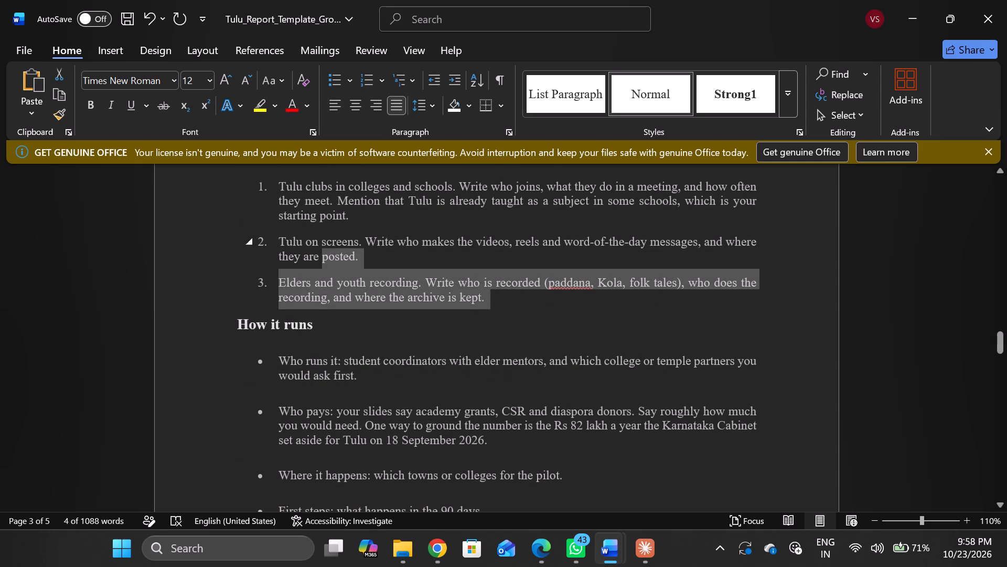
drag(348, 252, 273, 262)
scroll(348, 252, up, 1)
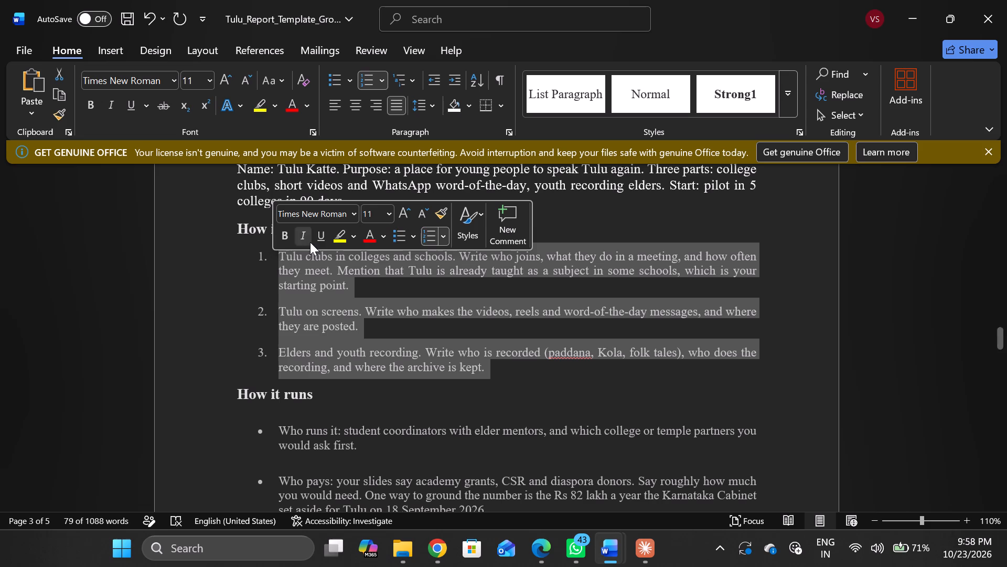
click(453, 225)
click(470, 228)
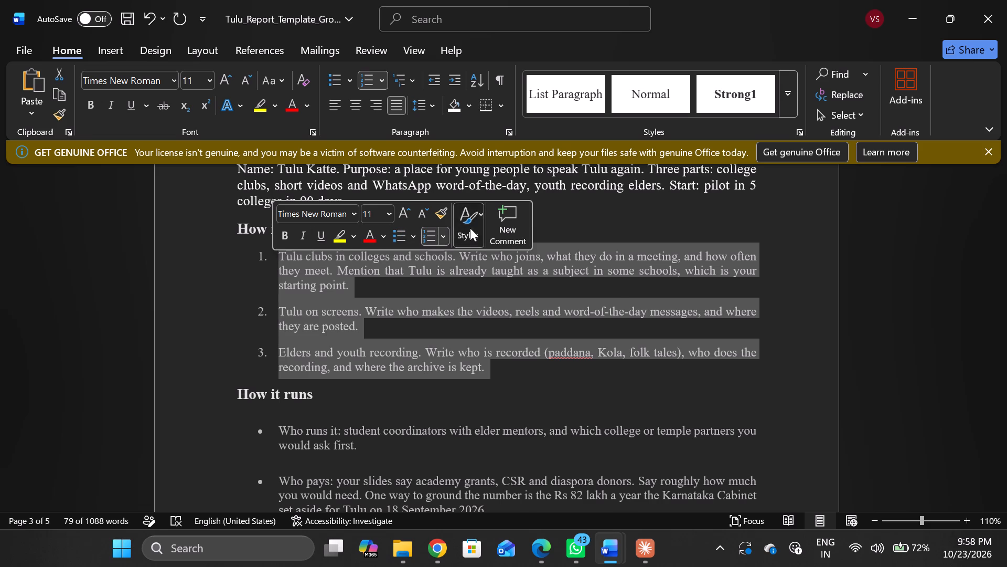
click(554, 259)
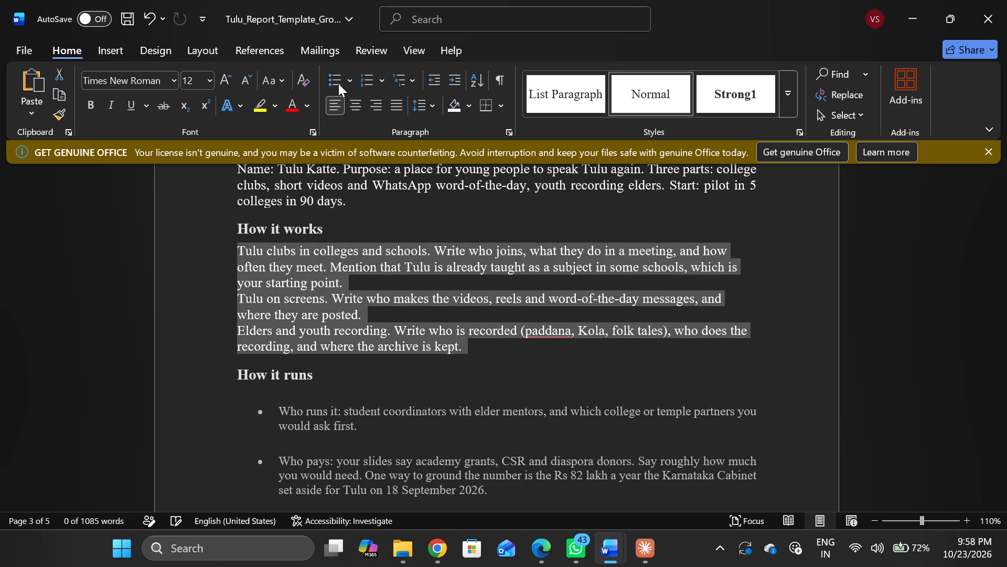
click(337, 81)
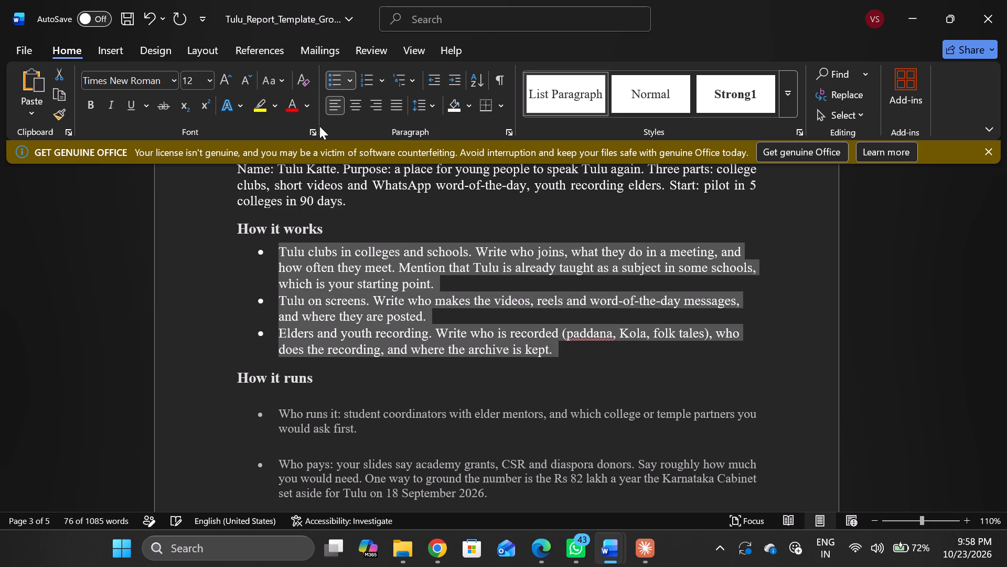
click(111, 384)
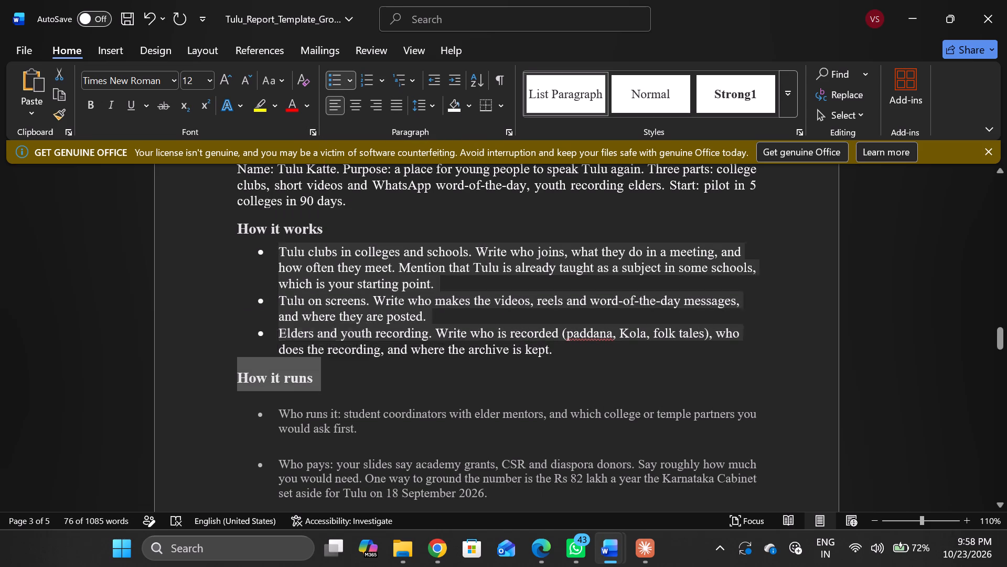
Apply the Normal style to the four How it runs items and make them a justified bulleted list.
click(452, 403)
scroll(452, 403, down, 1)
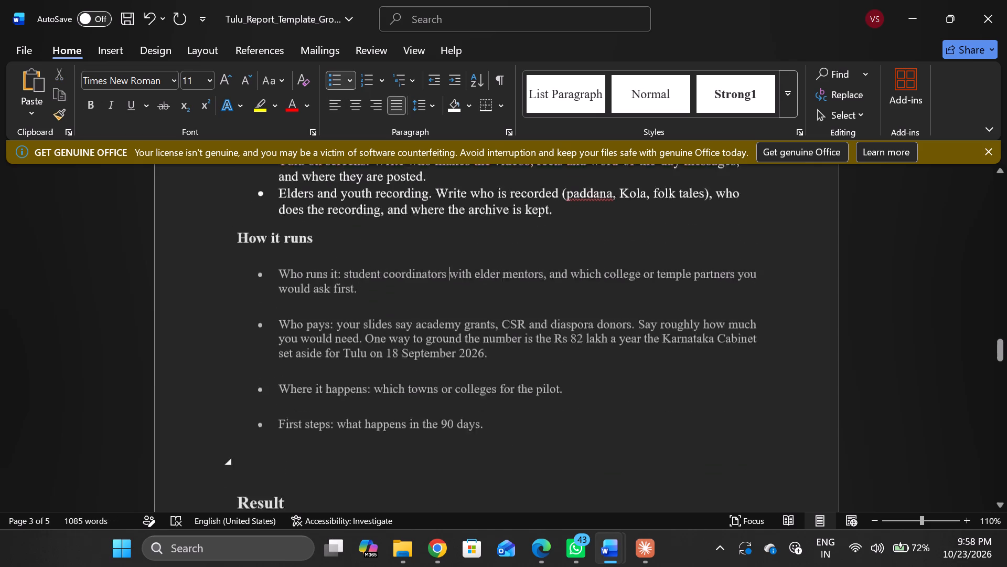
scroll(452, 403, down, 1)
drag(514, 382, 284, 233)
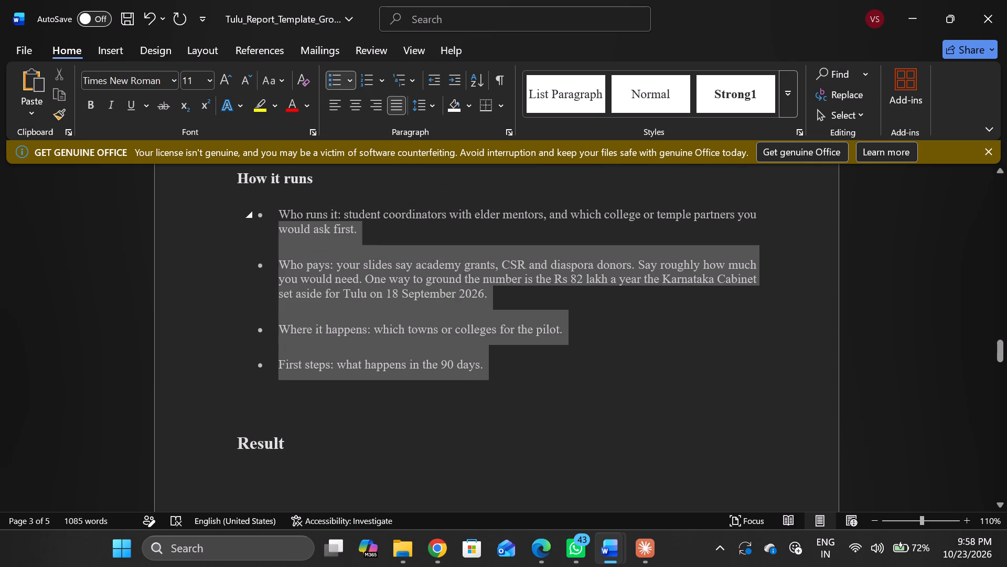
drag(284, 233, 281, 219)
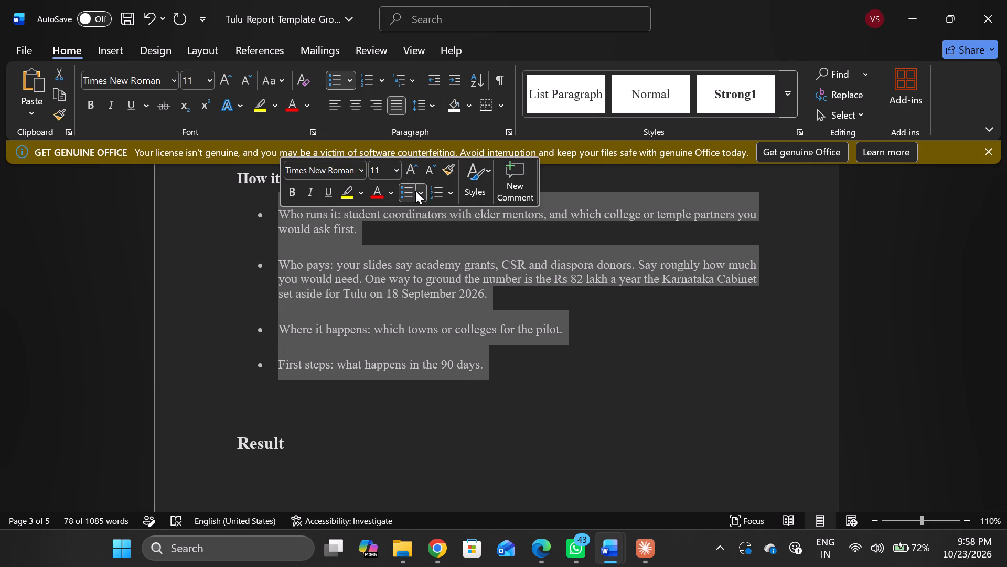
click(468, 175)
click(563, 232)
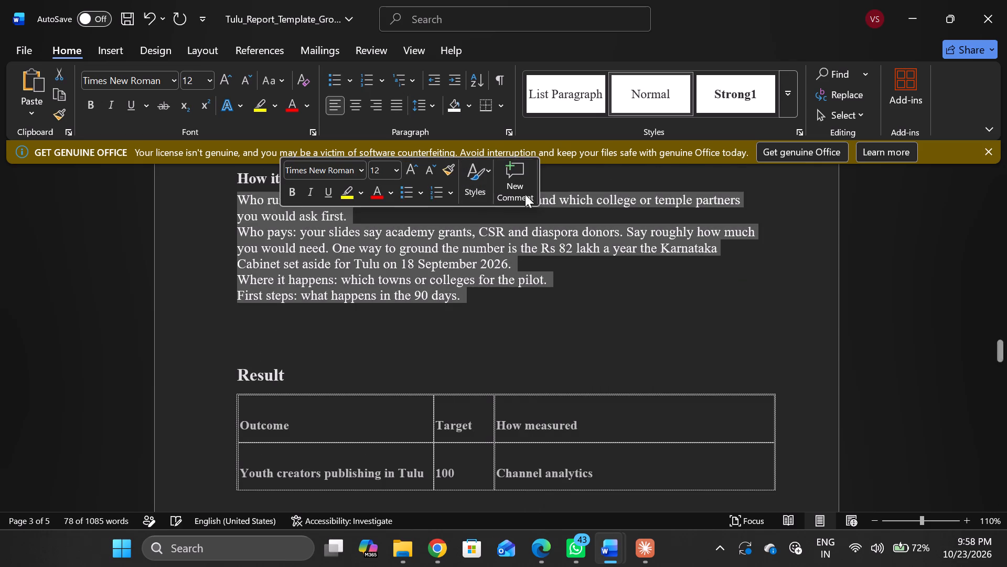
click(333, 81)
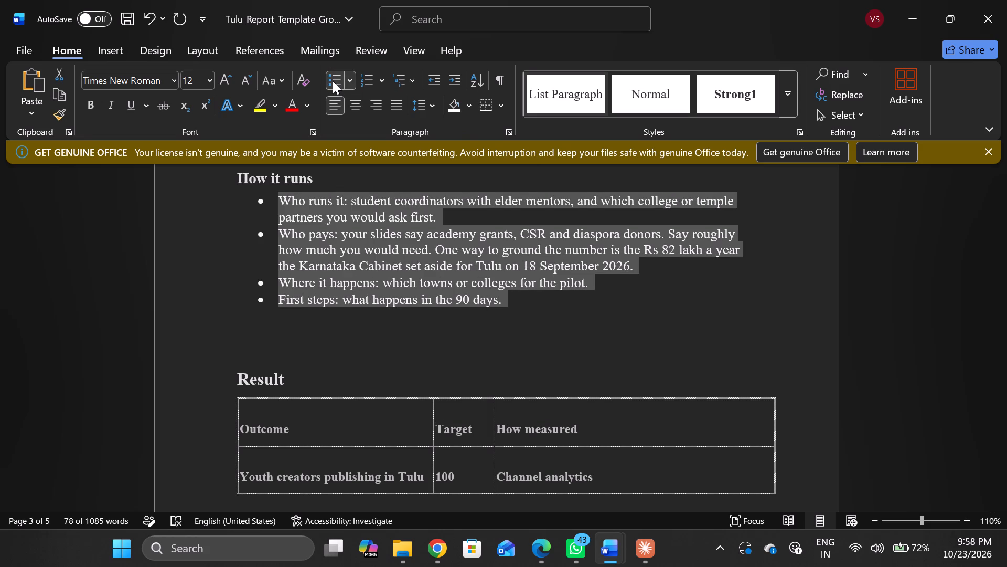
click(399, 112)
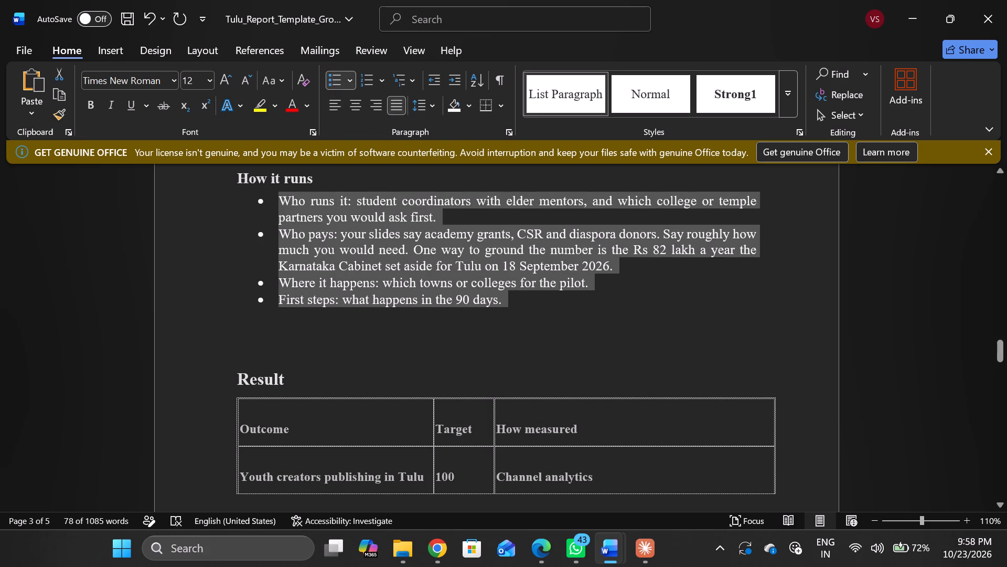
click(143, 207)
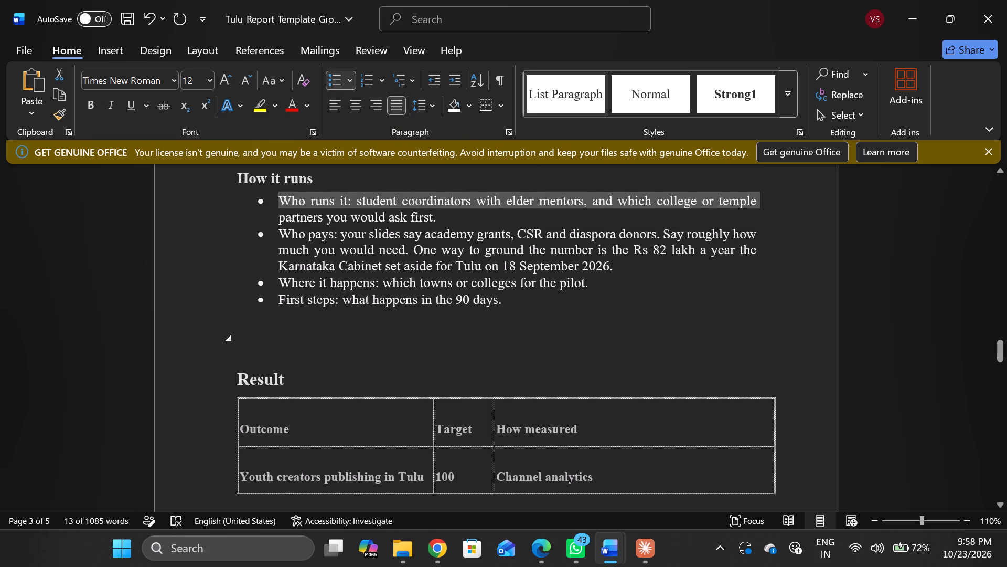
Look through the report from the Context section to the References for text that still needs formatting.
scroll(542, 339, down, 2)
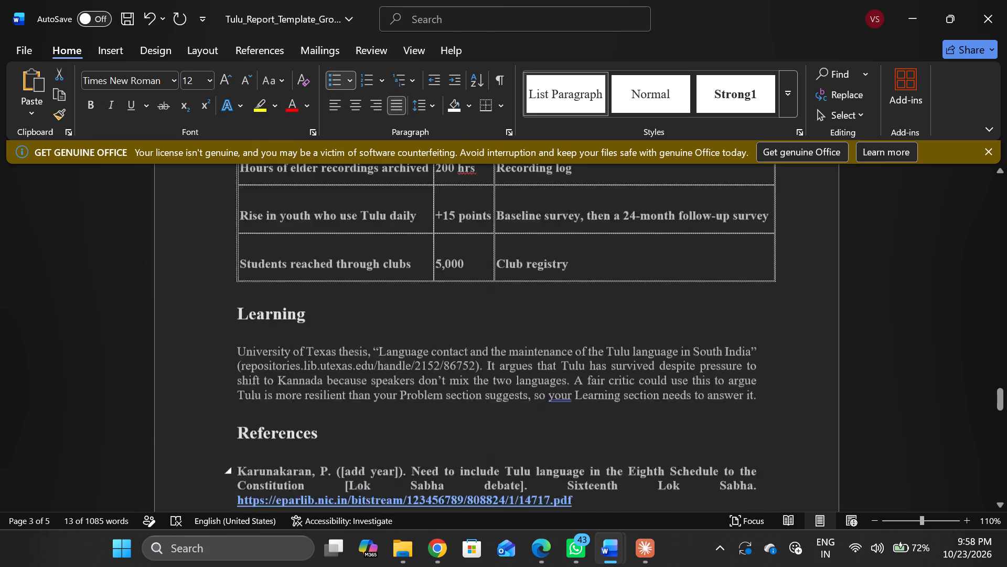
scroll(542, 339, down, 1)
scroll(542, 339, up, 2)
scroll(542, 339, down, 1)
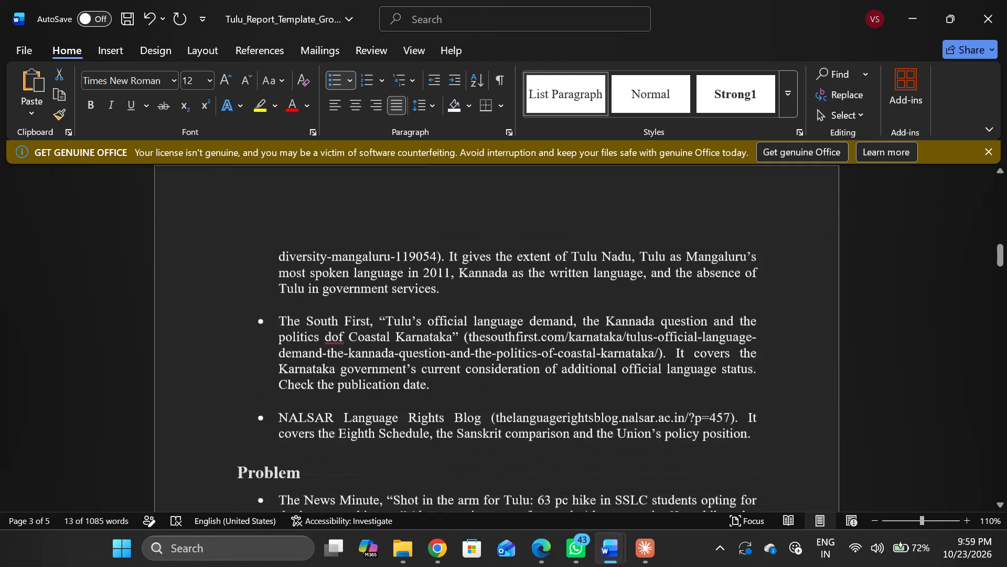
scroll(542, 339, down, 4)
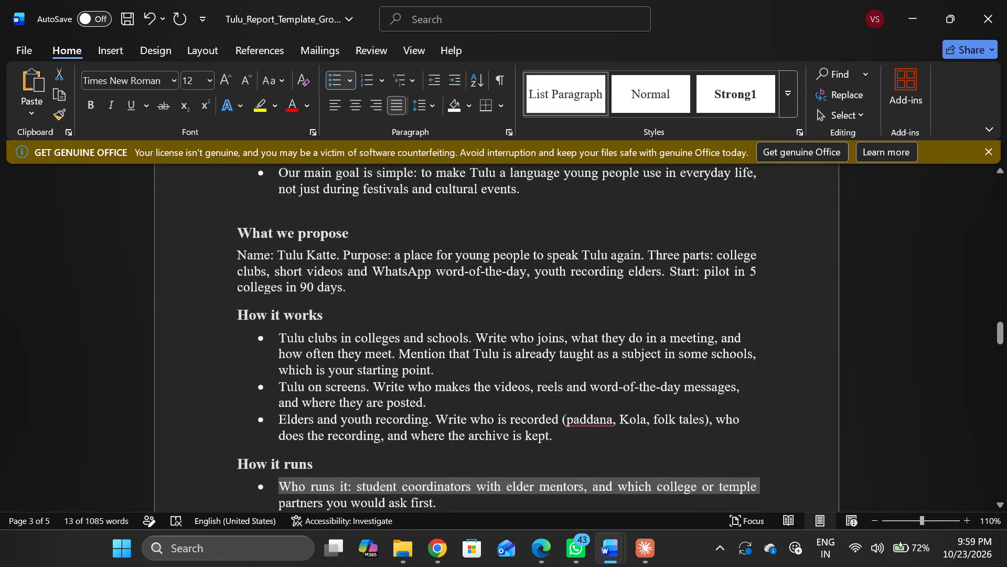
scroll(542, 339, down, 5)
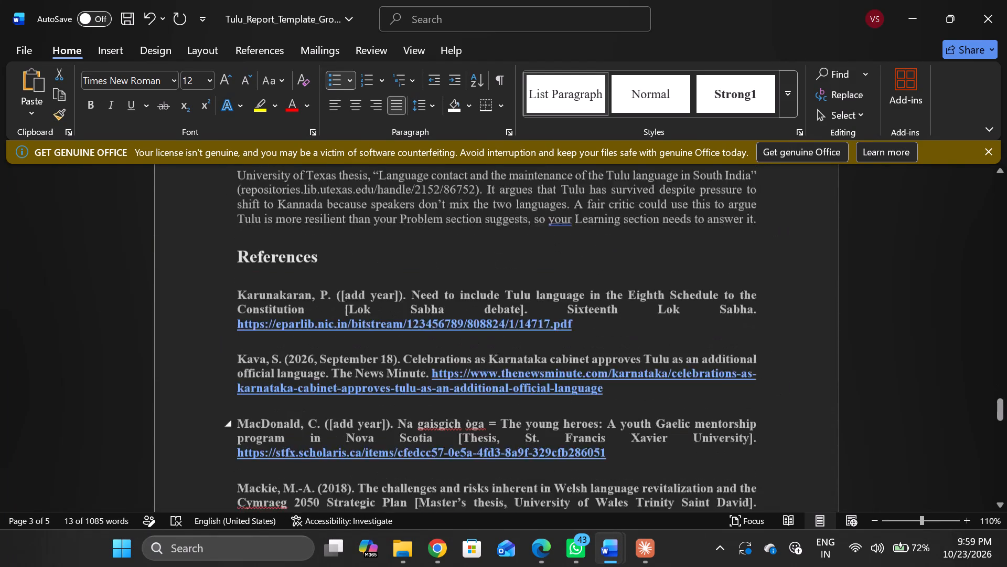
scroll(542, 339, down, 1)
Apply the Normal style to the Learning paragraph about the University of Texas thesis and justify it.
scroll(542, 339, up, 2)
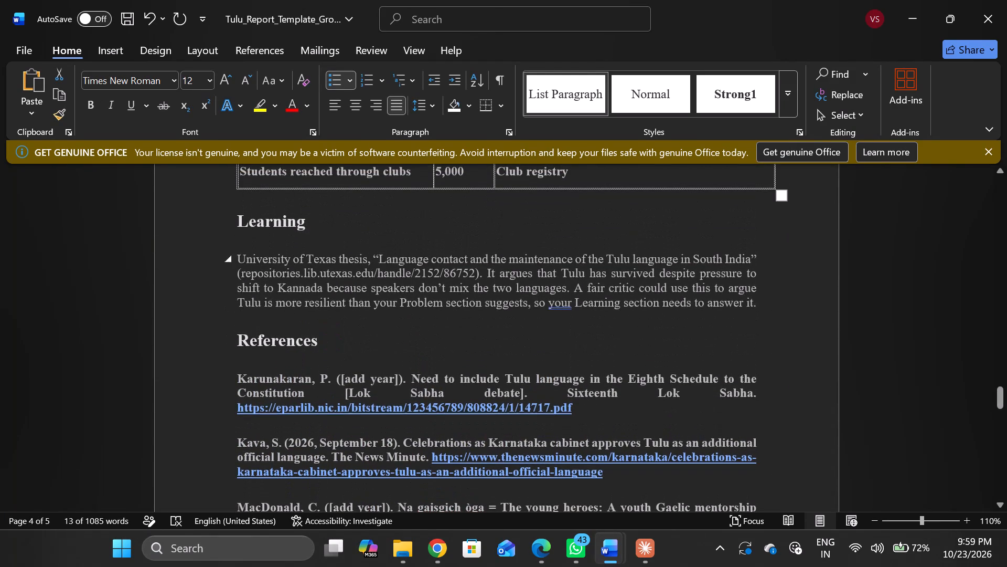
drag(770, 306, 254, 260)
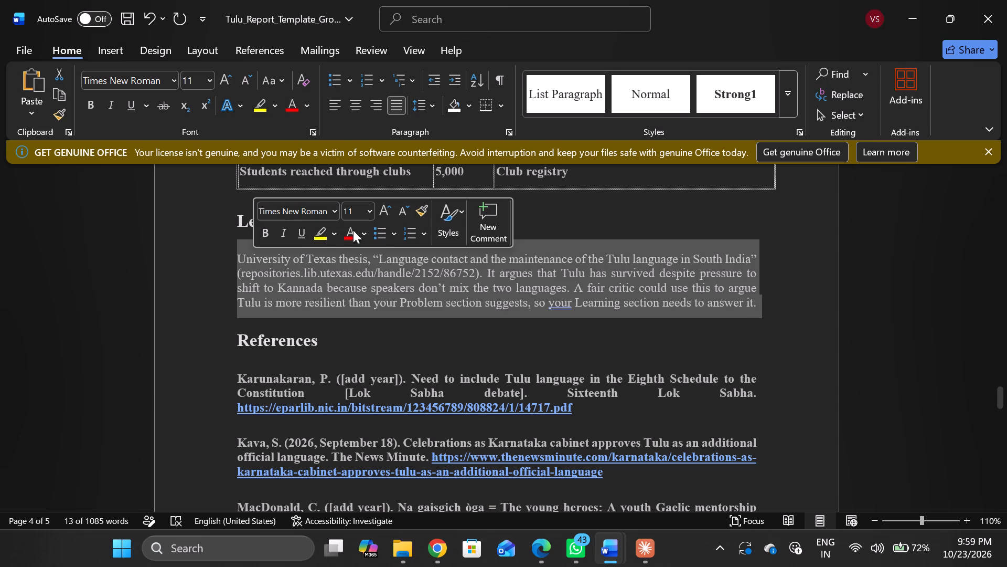
click(456, 223)
click(565, 256)
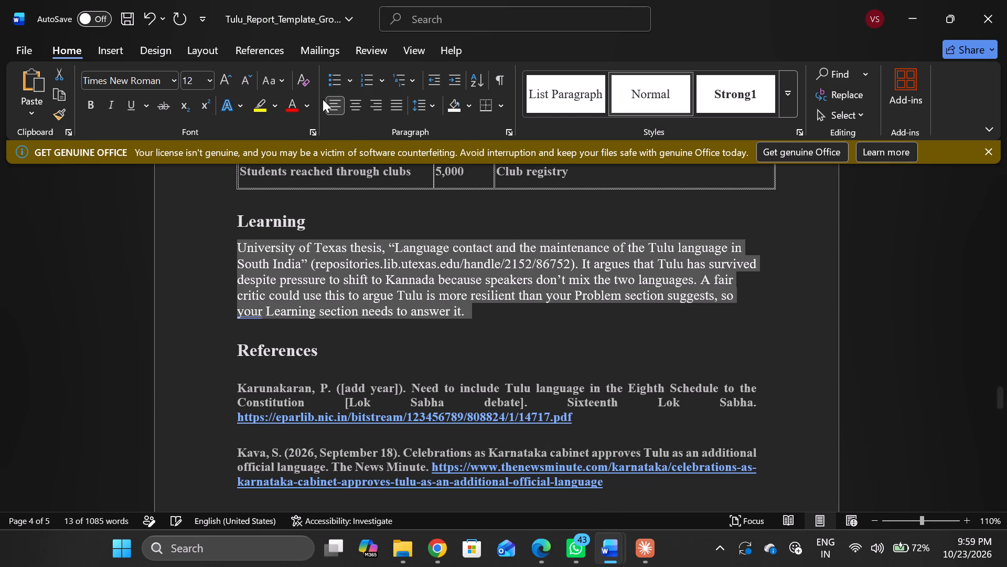
click(391, 107)
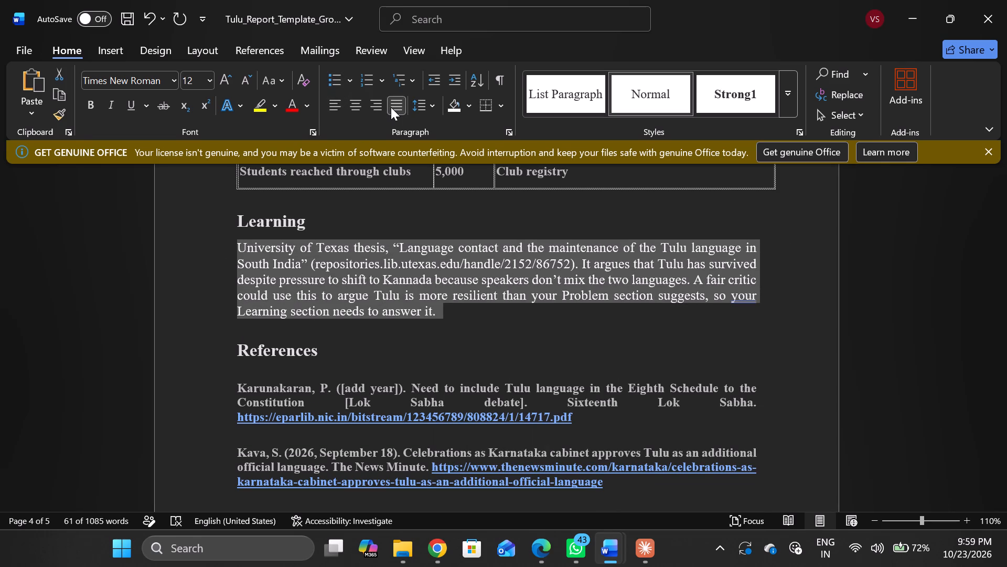
click(492, 234)
Apply the Normal style to all entries under the References heading and justify them.
scroll(492, 234, down, 2)
scroll(492, 234, up, 1)
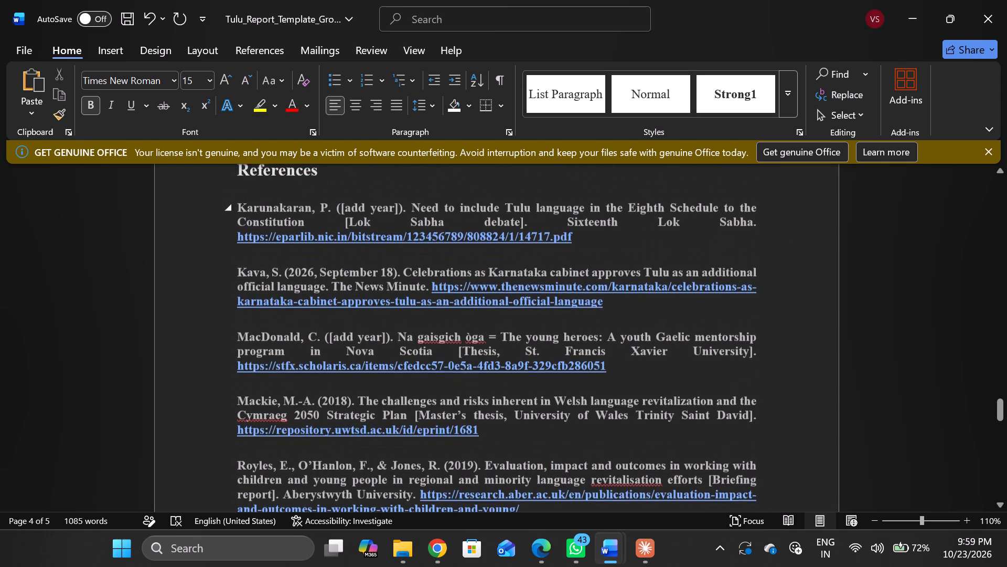
drag(238, 215, 431, 367)
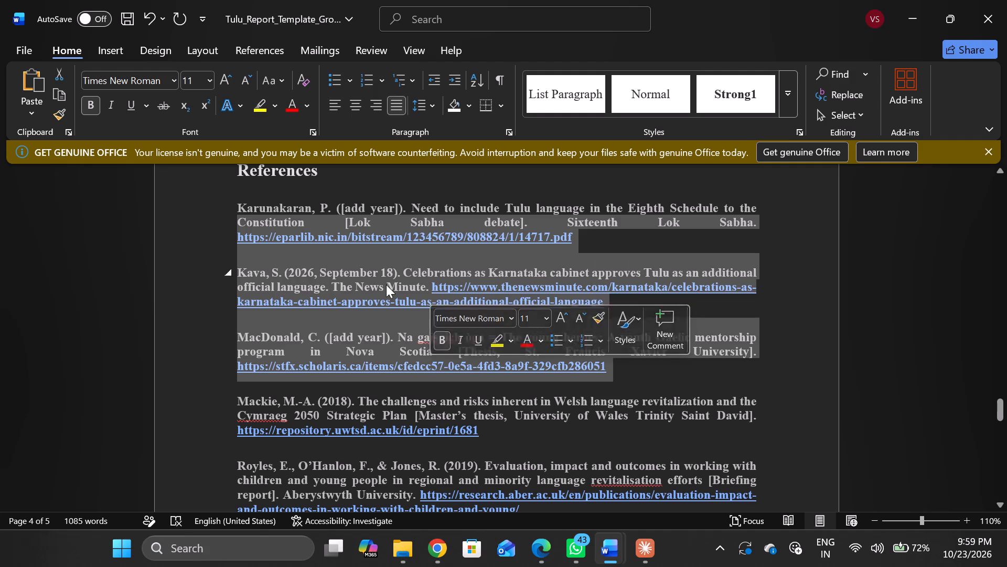
click(214, 264)
click(167, 251)
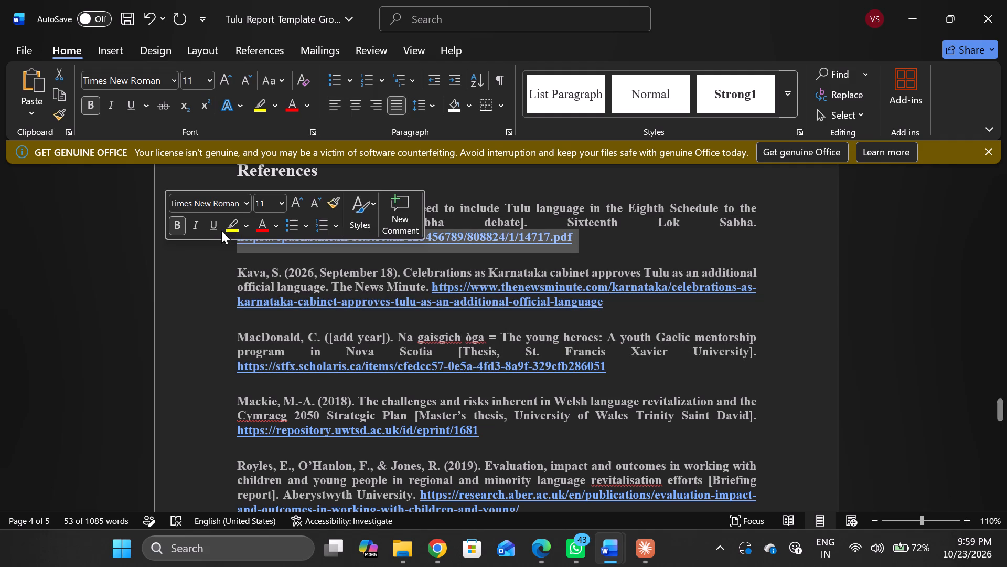
click(136, 308)
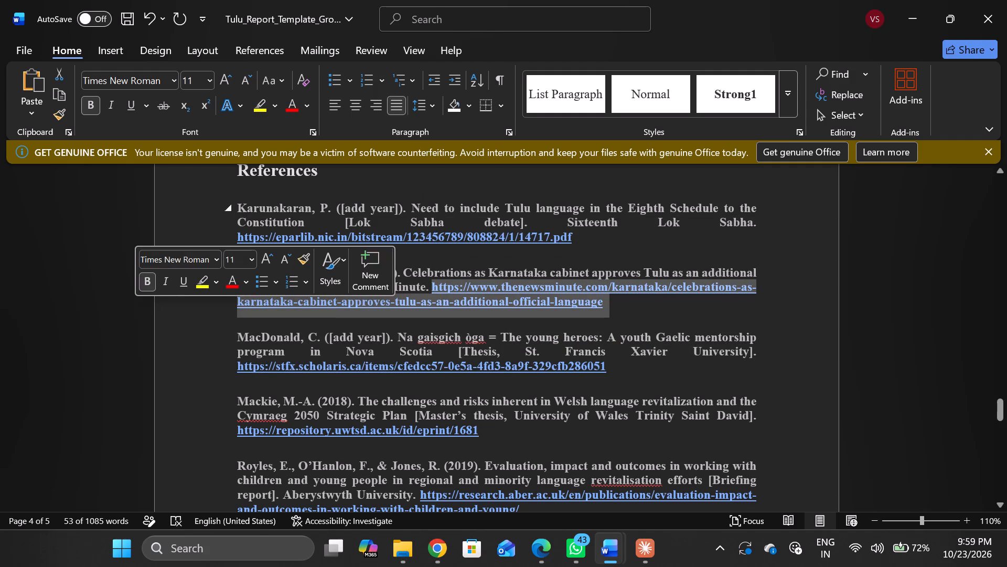
drag(237, 205, 462, 363)
scroll(270, 217, down, 9)
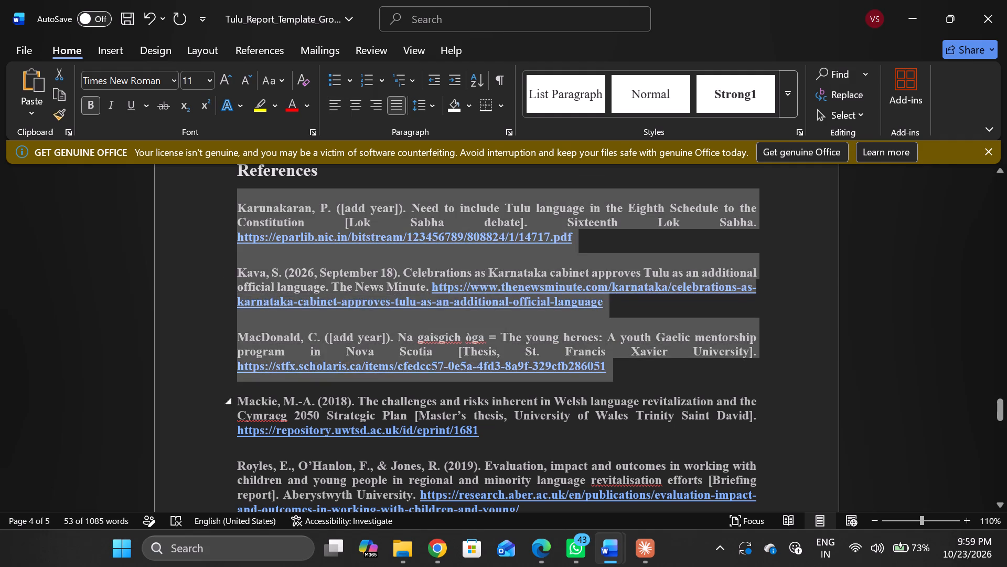
scroll(462, 363, down, 2)
drag(462, 363, 549, 427)
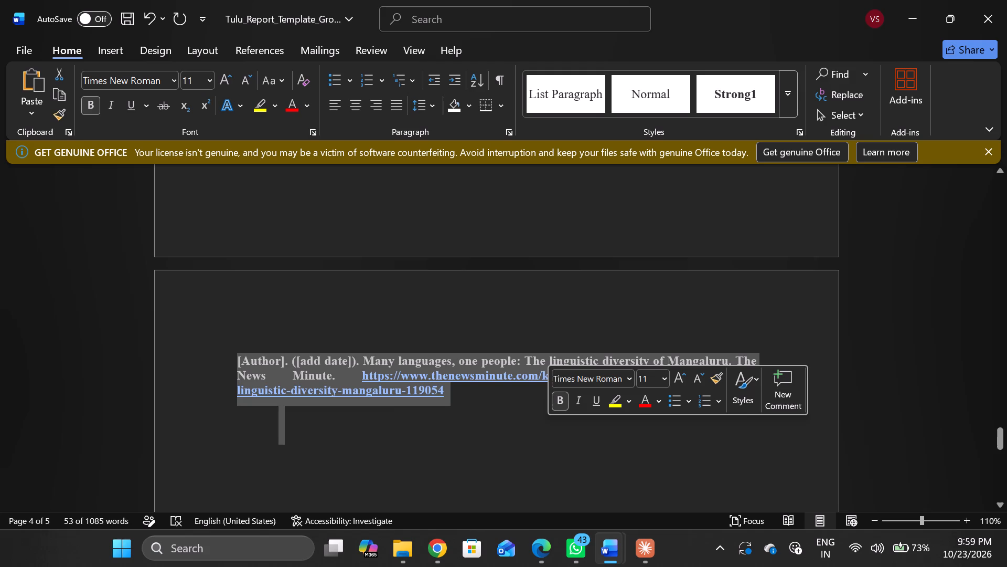
click(742, 402)
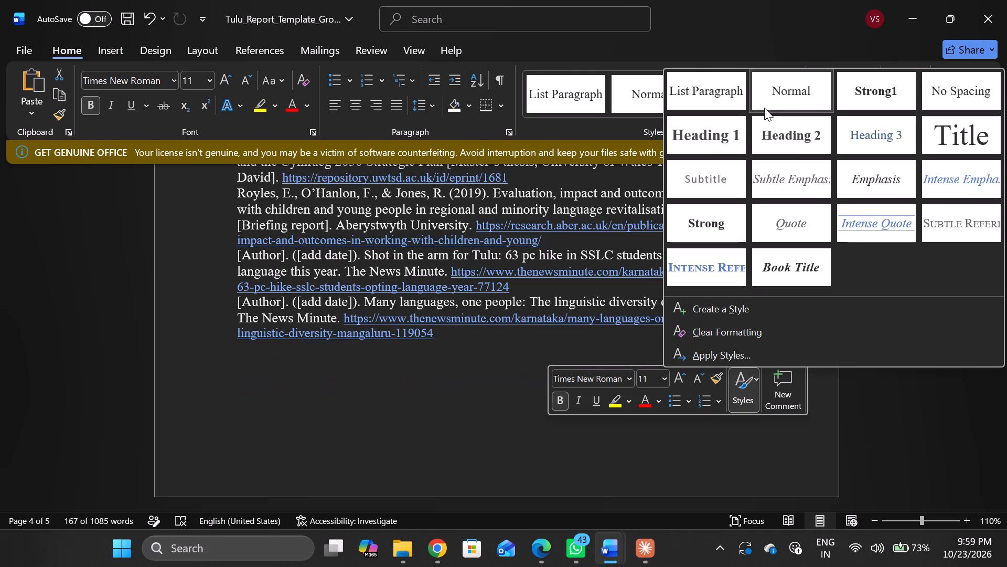
click(764, 107)
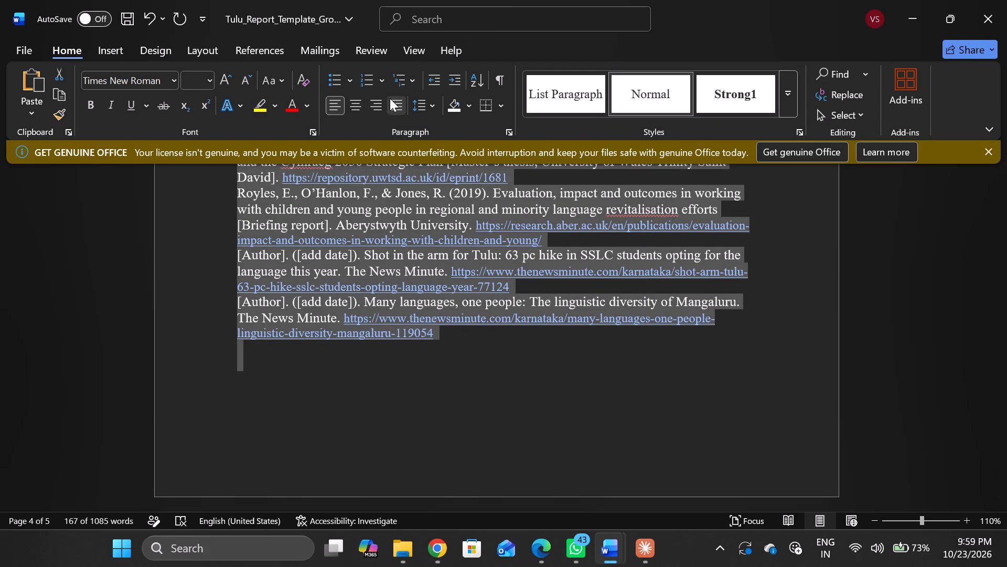
click(390, 98)
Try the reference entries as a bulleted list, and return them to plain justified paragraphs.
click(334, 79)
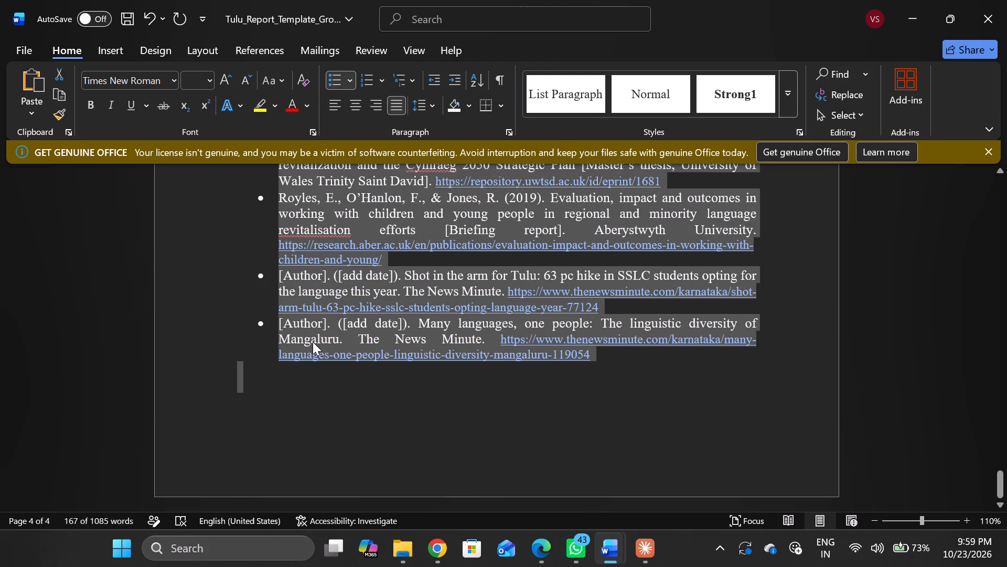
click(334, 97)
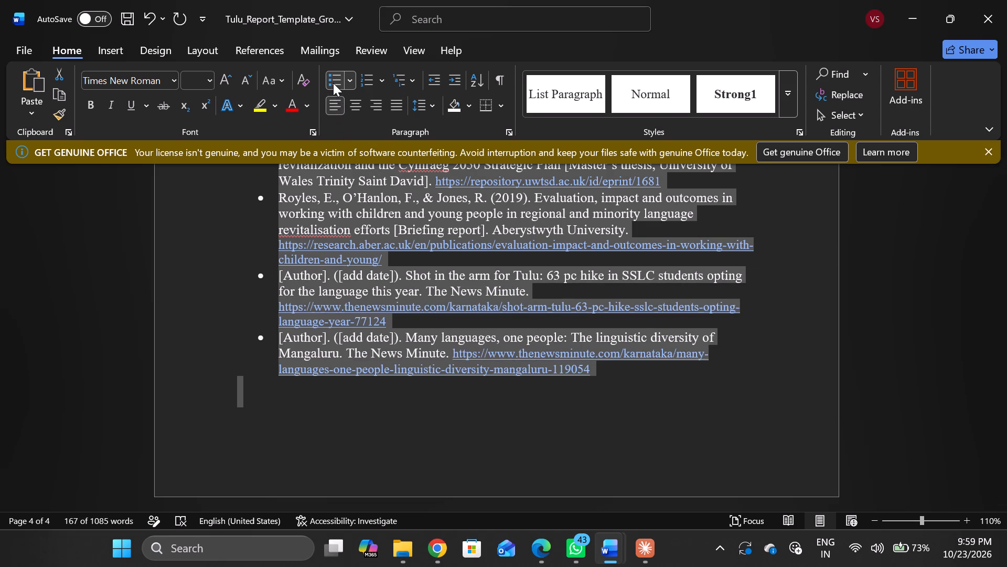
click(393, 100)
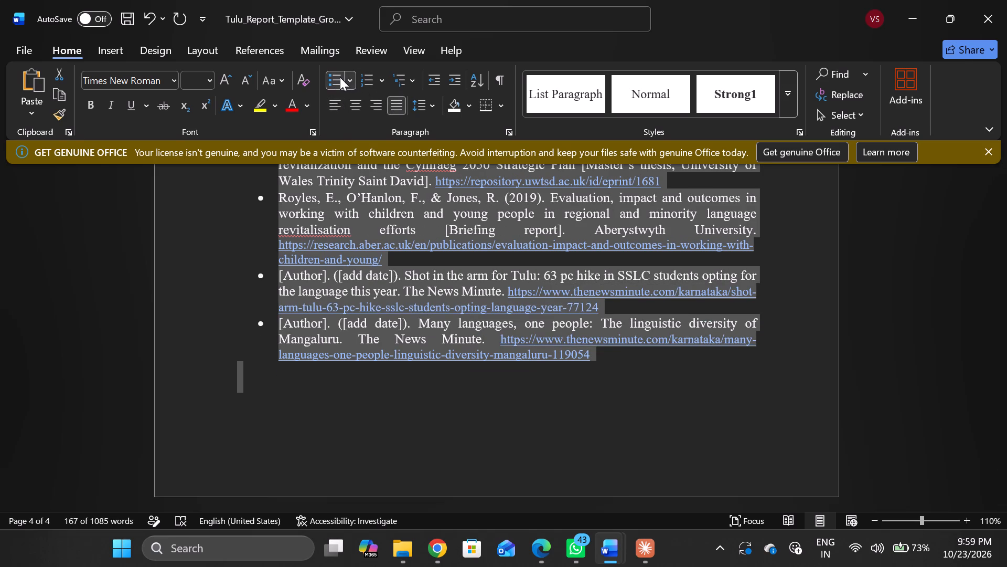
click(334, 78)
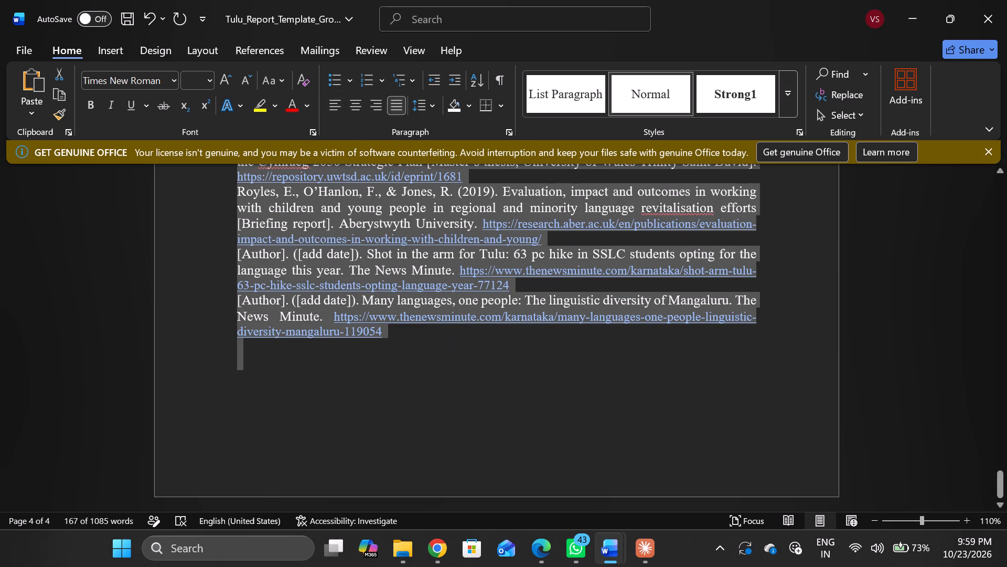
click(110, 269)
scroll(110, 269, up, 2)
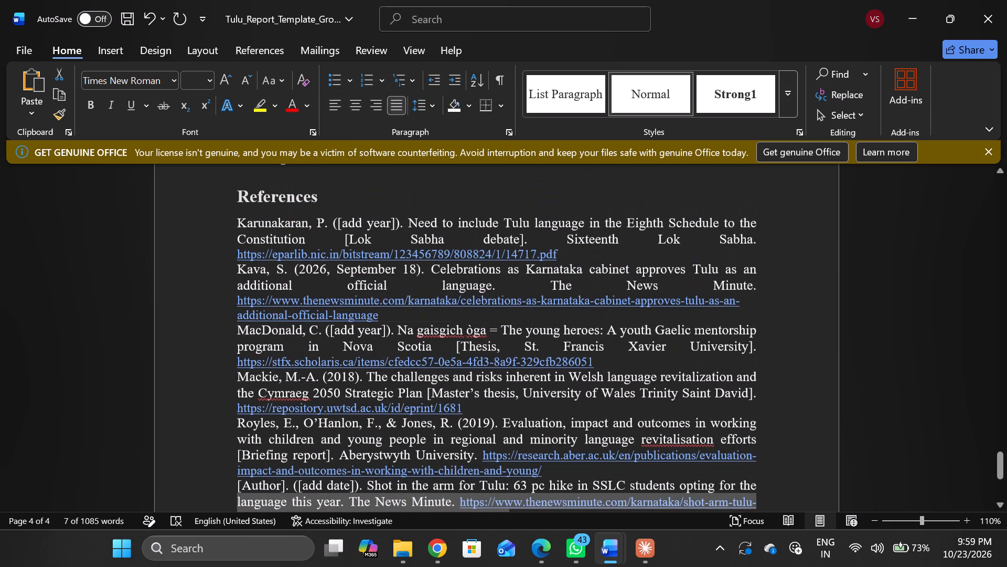
Turn all the entries under the References heading into a bulleted list and switch them to left alignment.
click(342, 79)
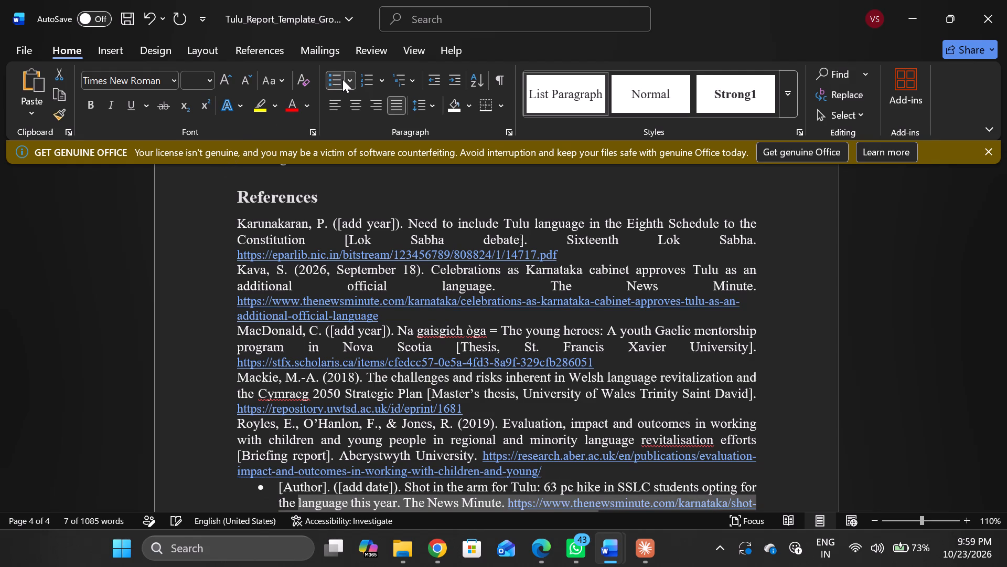
click(342, 79)
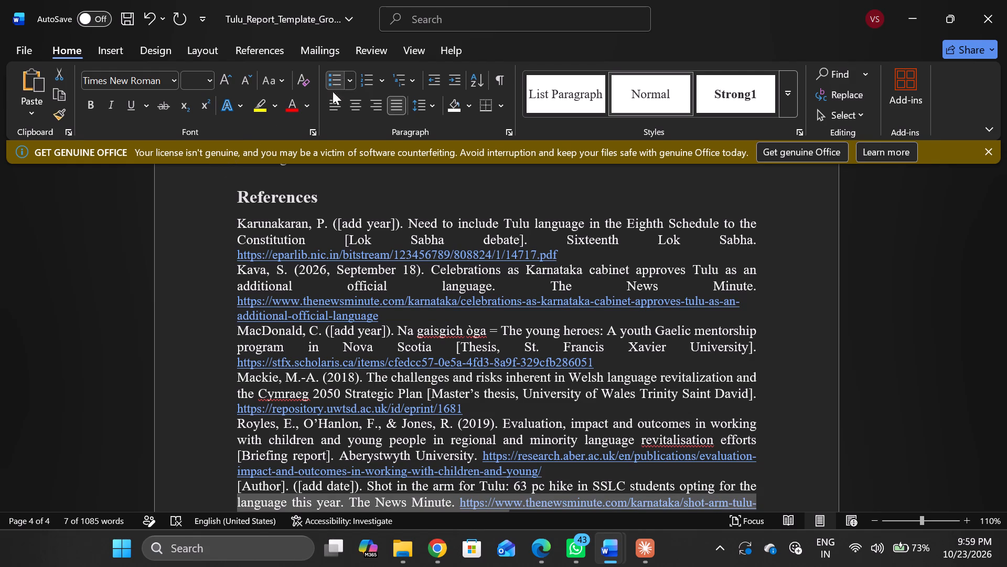
click(123, 364)
drag(233, 226, 299, 302)
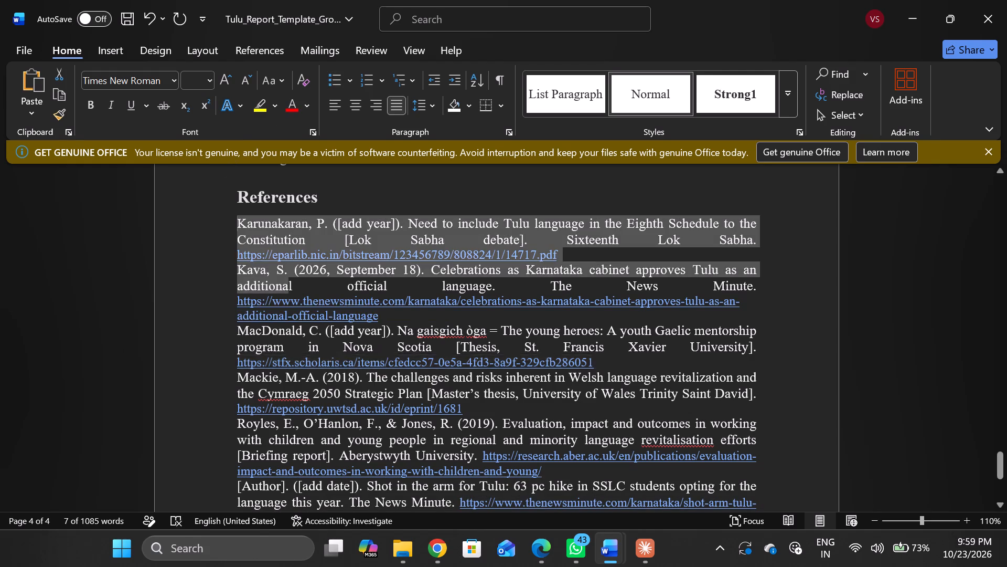
drag(299, 302, 490, 469)
scroll(357, 384, down, 2)
scroll(482, 530, down, 2)
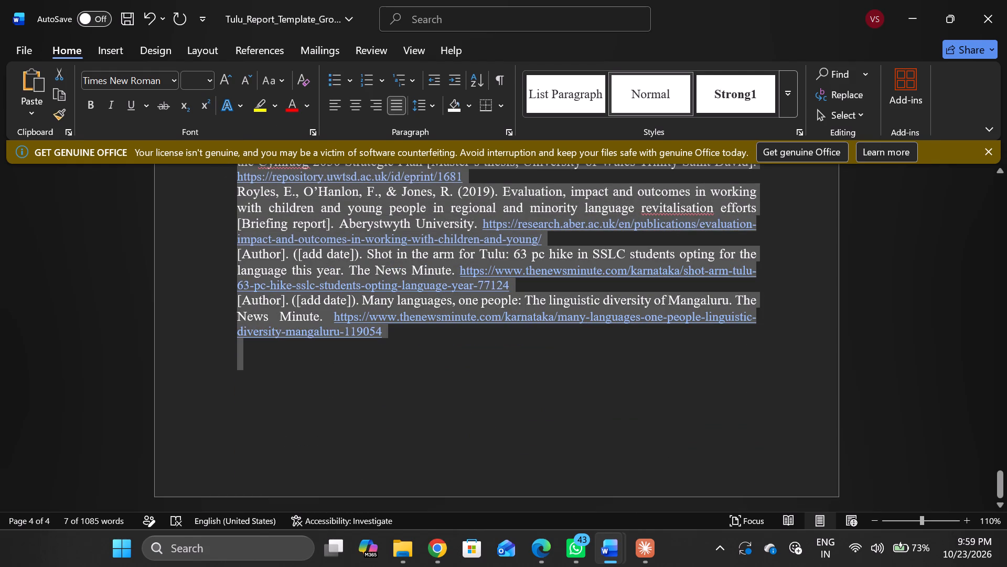
drag(490, 469, 626, 518)
scroll(626, 518, down, 1)
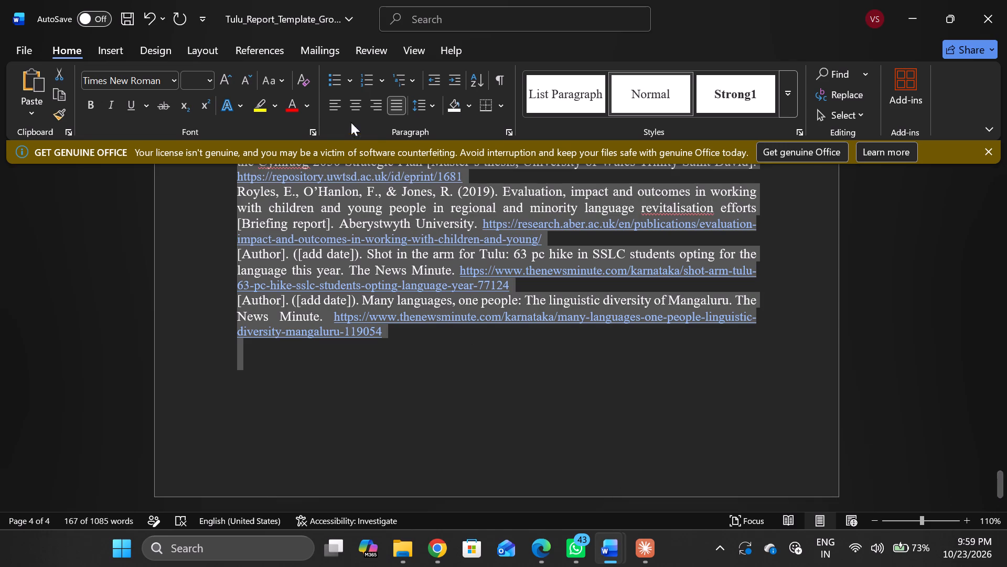
click(330, 76)
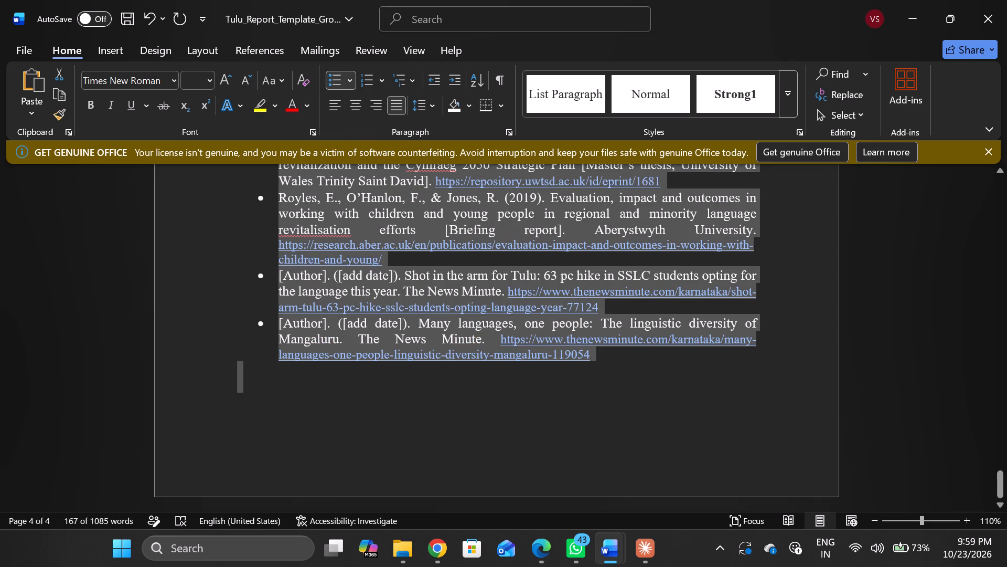
click(399, 108)
click(130, 314)
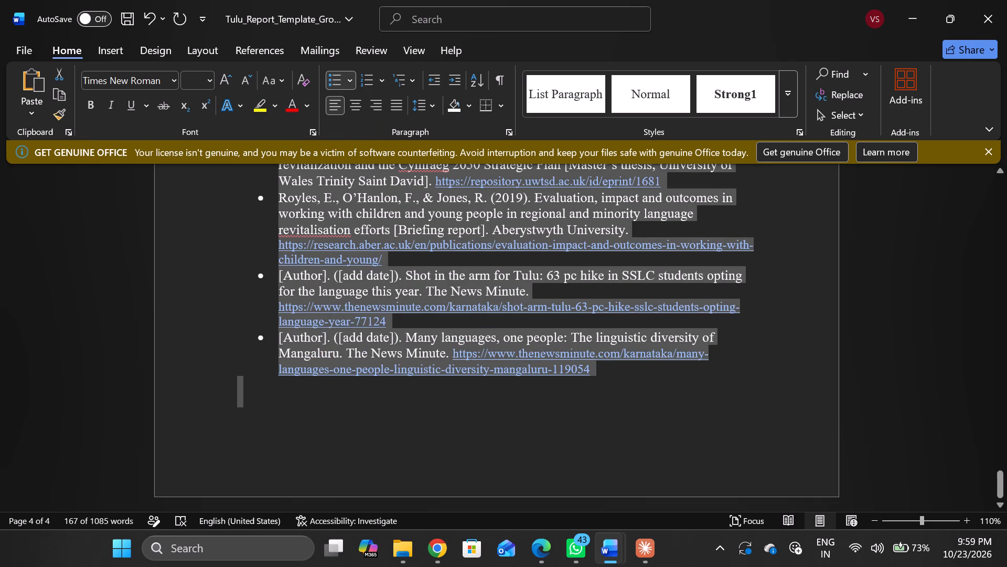
Look through the report from the References up to the title page for text that still needs formatting.
scroll(130, 314, up, 3)
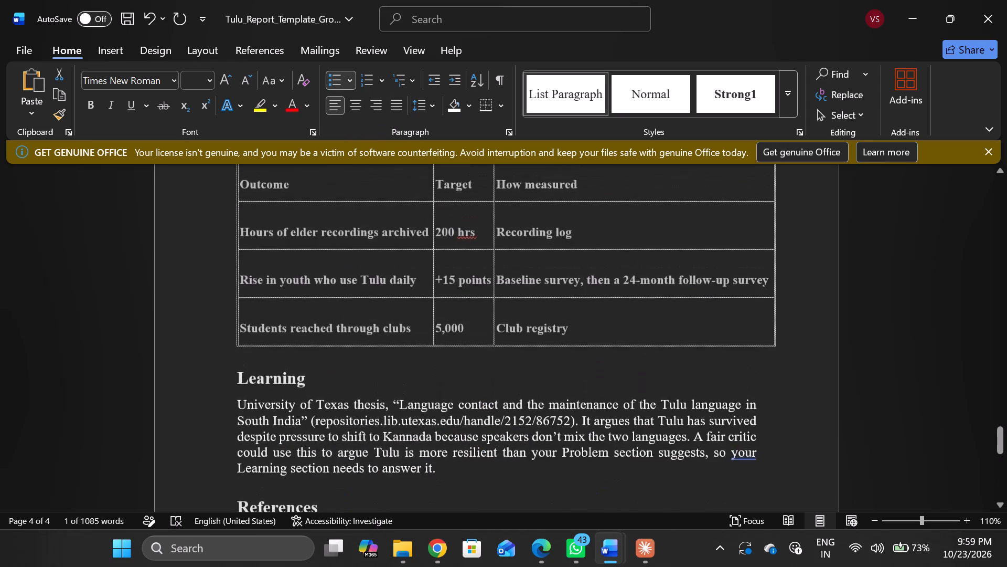
scroll(130, 314, up, 5)
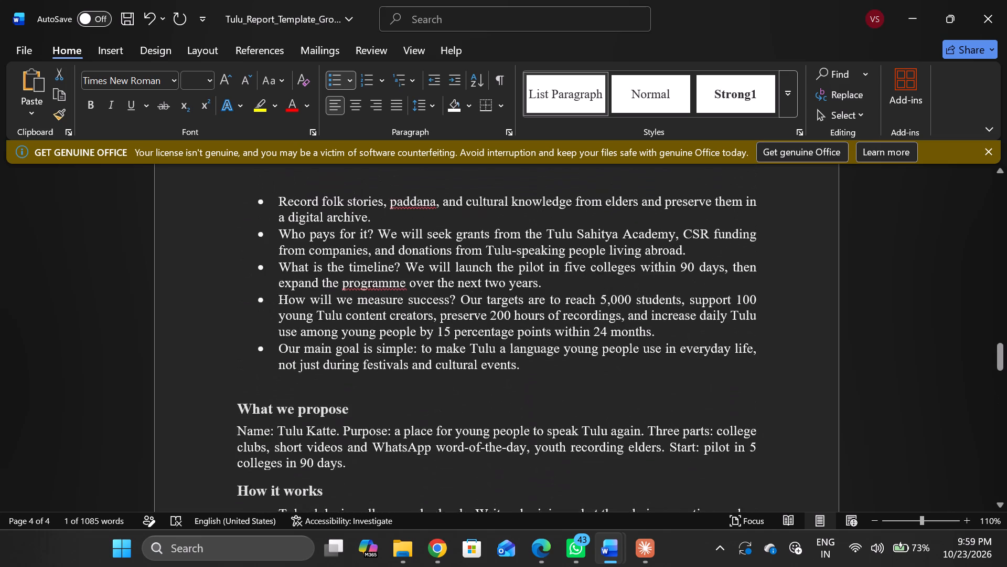
scroll(130, 314, up, 6)
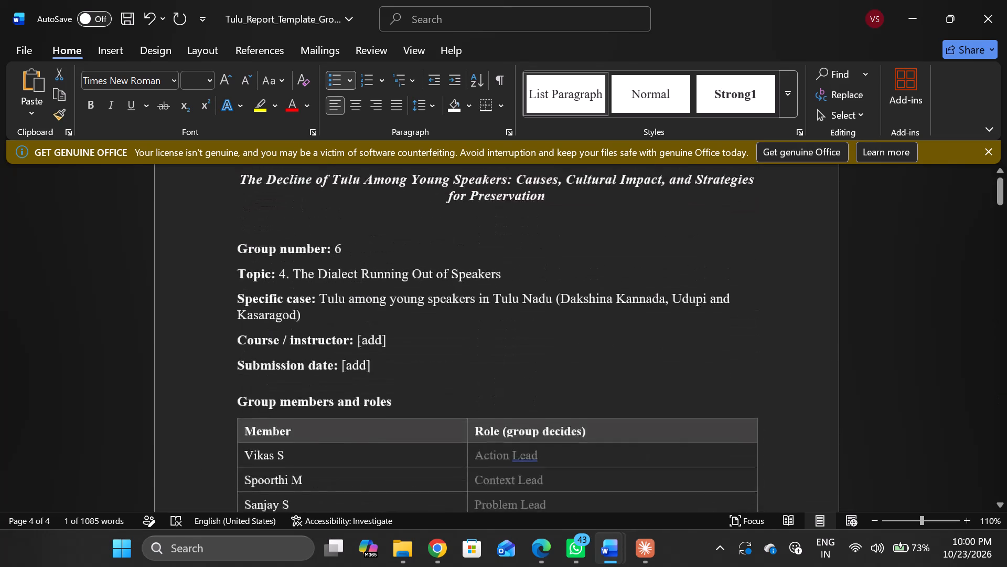
scroll(130, 314, down, 4)
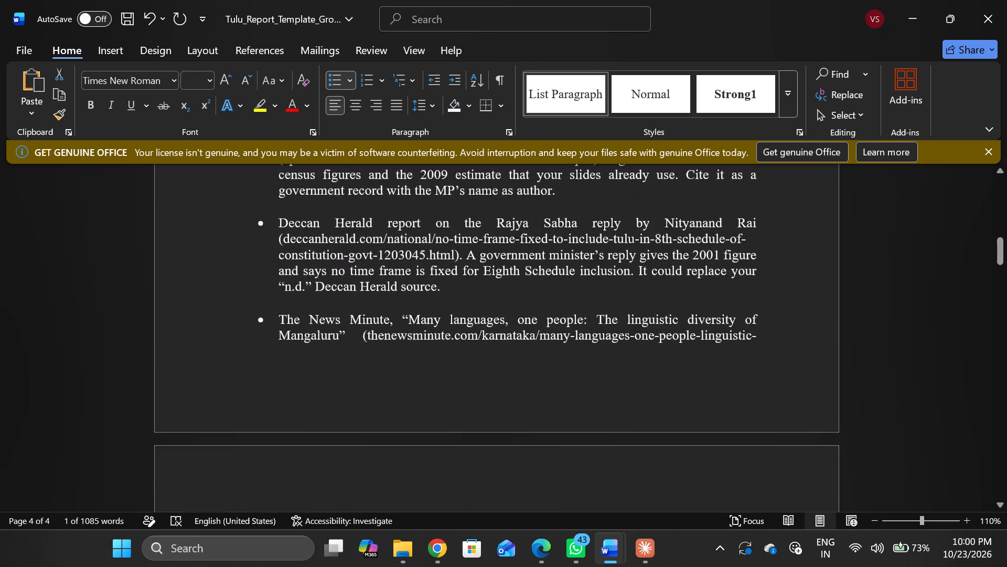
scroll(130, 314, up, 3)
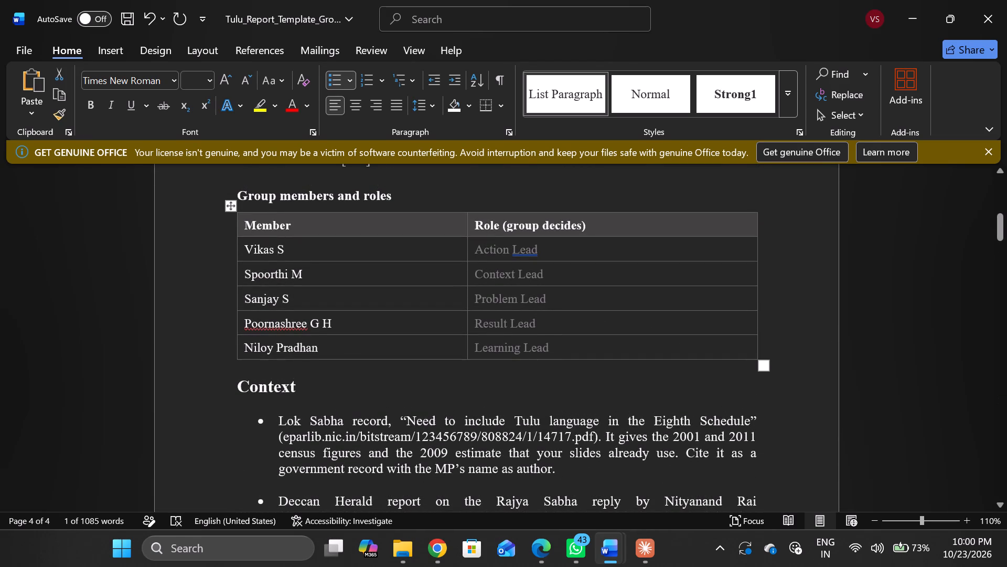
Apply the Normal style to the Action Lead entry in the Group members and roles table.
triple_click(553, 247)
click(553, 247)
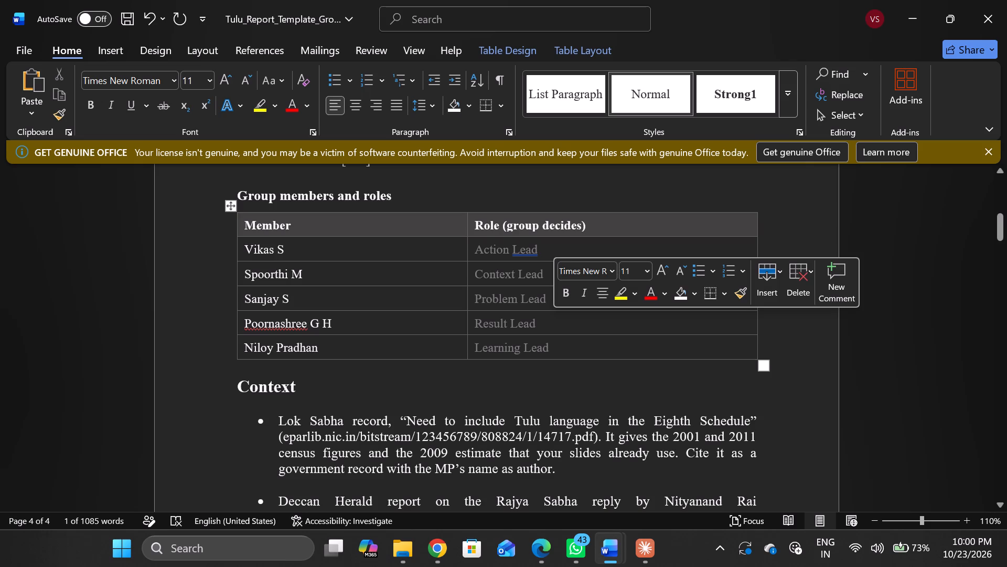
drag(565, 245, 477, 259)
scroll(531, 254, left, 1)
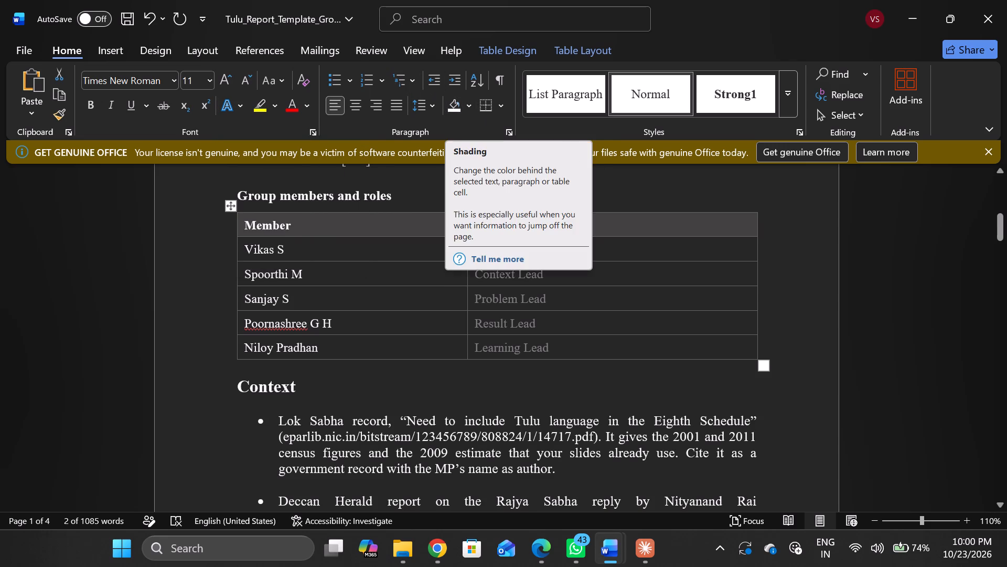
drag(629, 247, 553, 241)
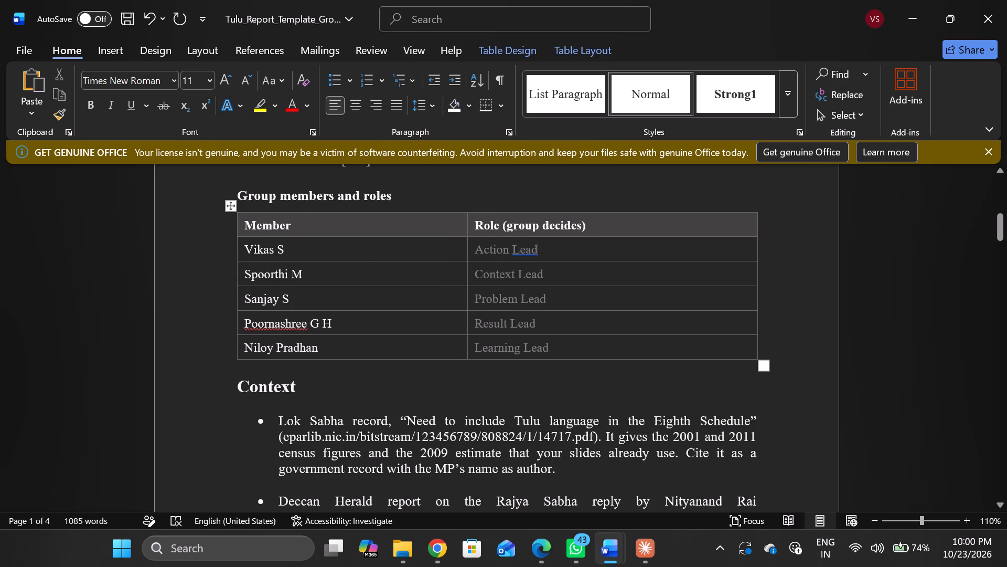
drag(562, 254, 486, 255)
click(674, 101)
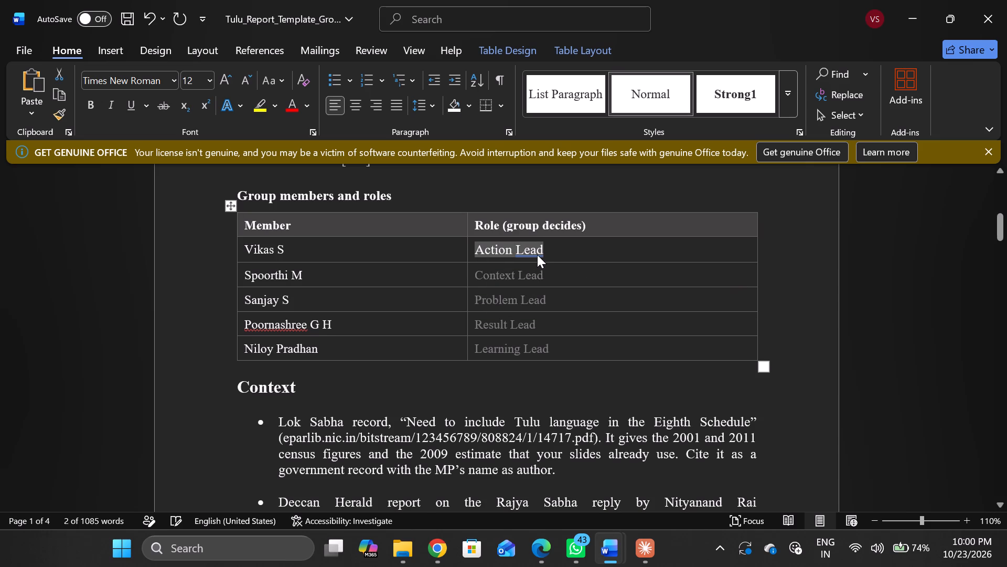
Apply the Normal style to the Context Lead and Problem Lead entries in the roles table.
drag(555, 280, 479, 282)
scroll(523, 284, left, 1)
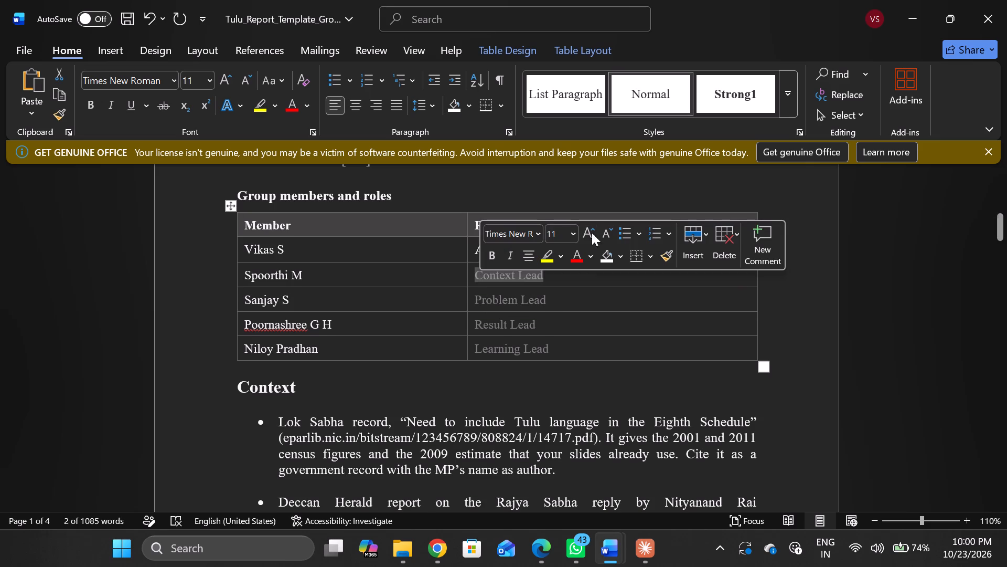
click(646, 94)
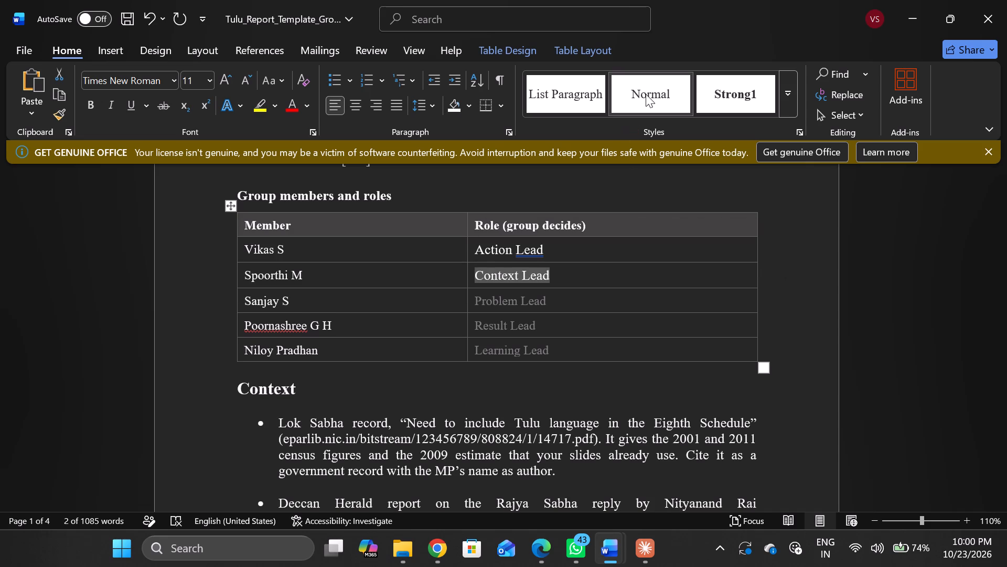
drag(554, 306, 479, 307)
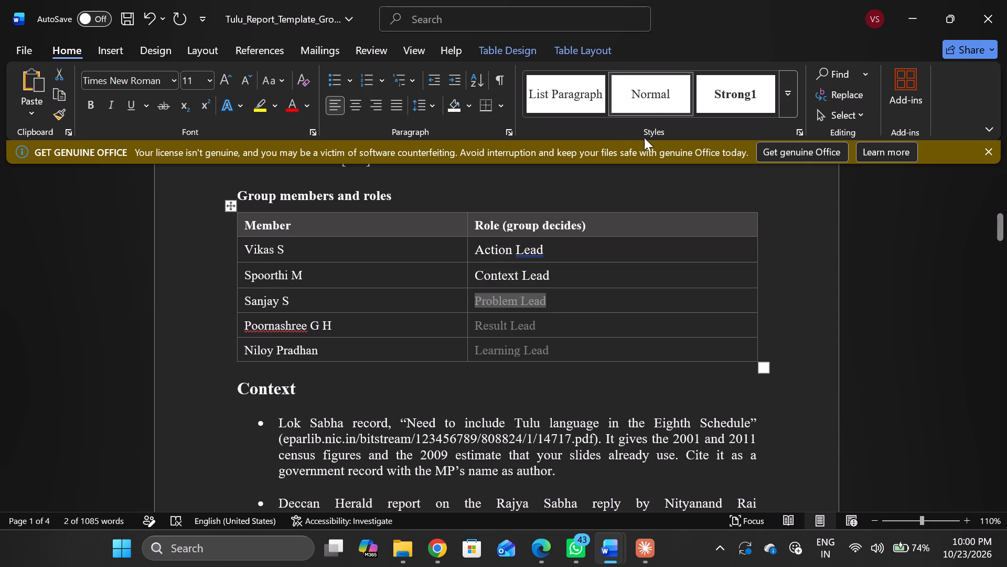
click(643, 96)
Apply the Normal style to the Result Lead and Learning Lead entries in the roles table.
click(553, 335)
drag(553, 335, 490, 334)
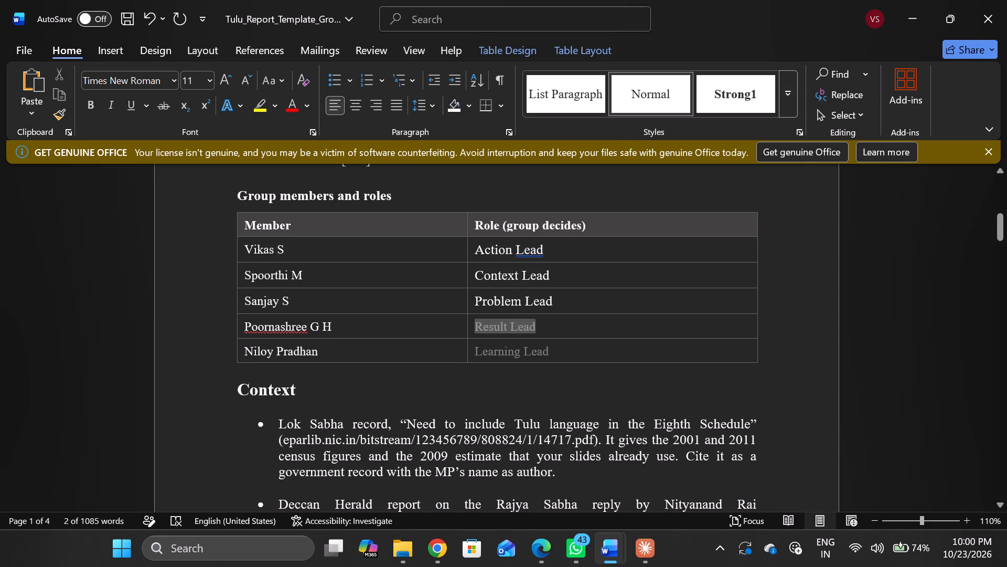
drag(490, 334, 485, 334)
click(667, 103)
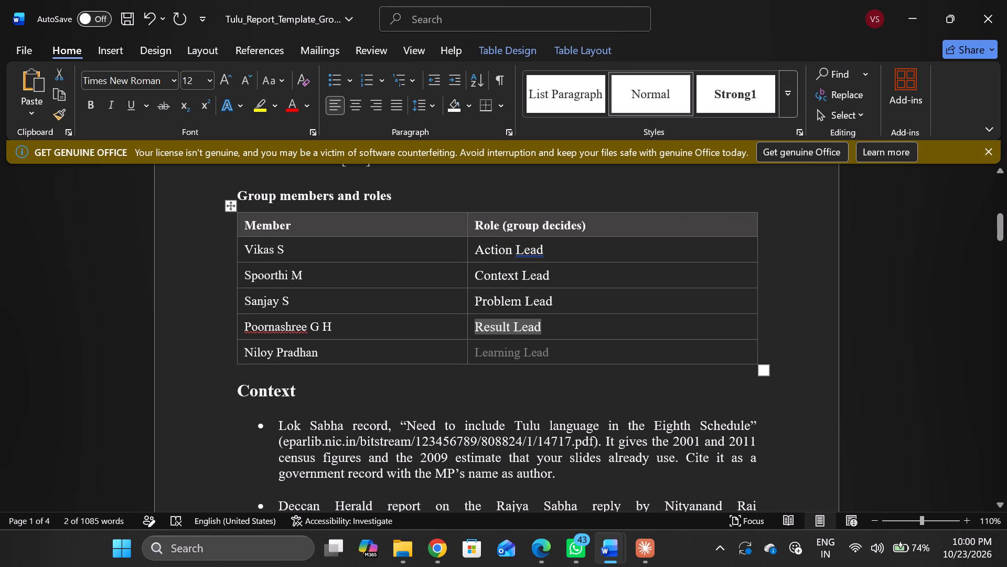
drag(572, 350, 484, 361)
click(665, 72)
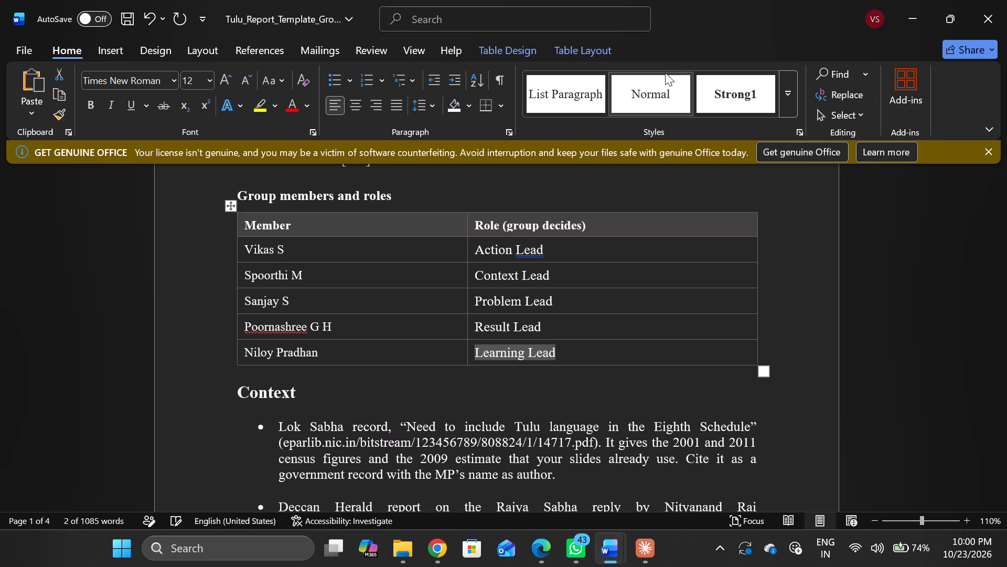
click(647, 191)
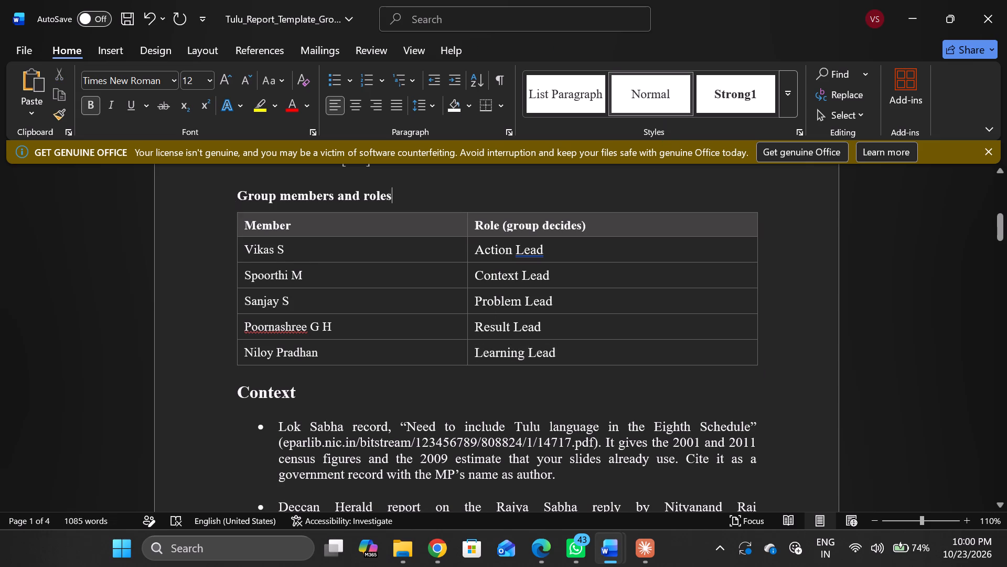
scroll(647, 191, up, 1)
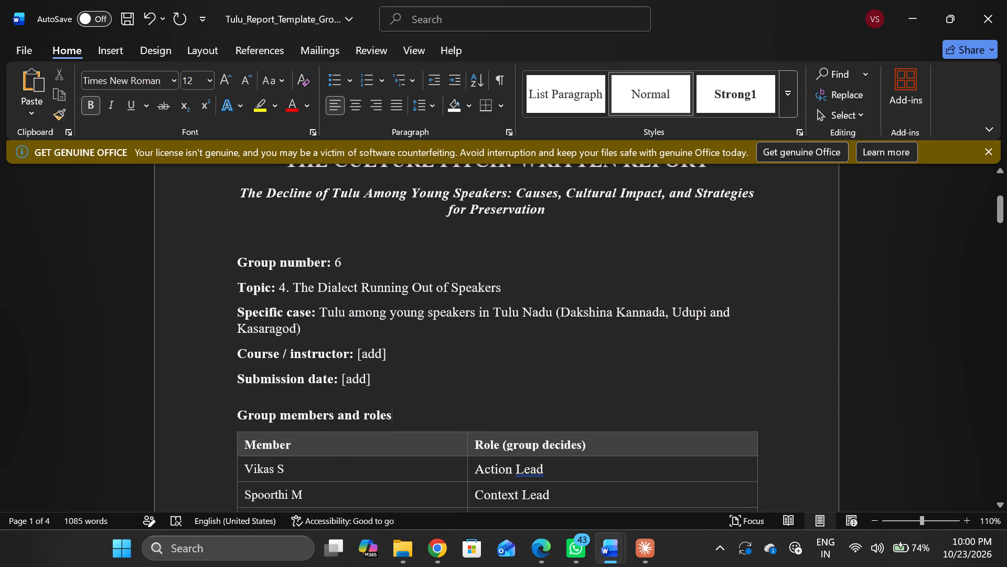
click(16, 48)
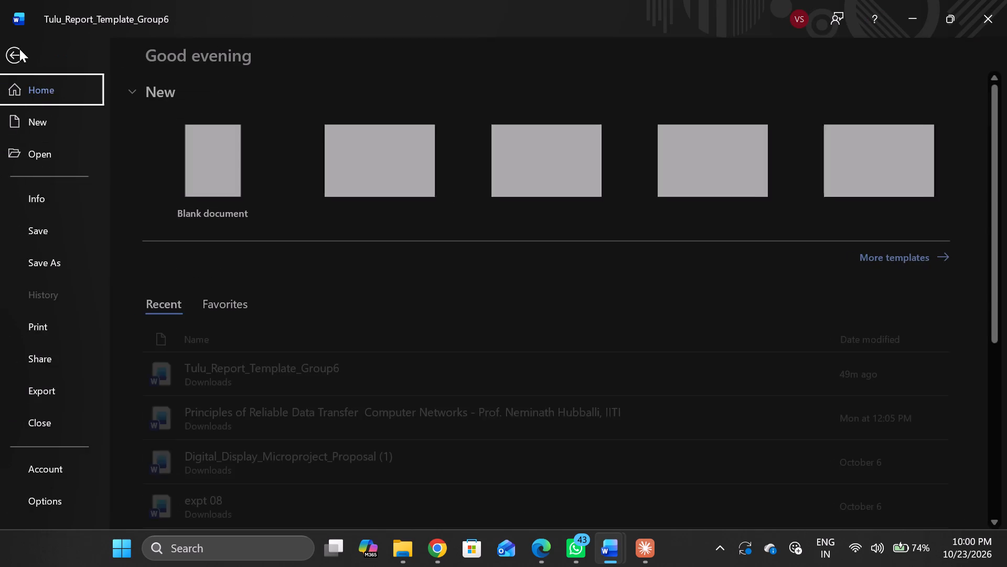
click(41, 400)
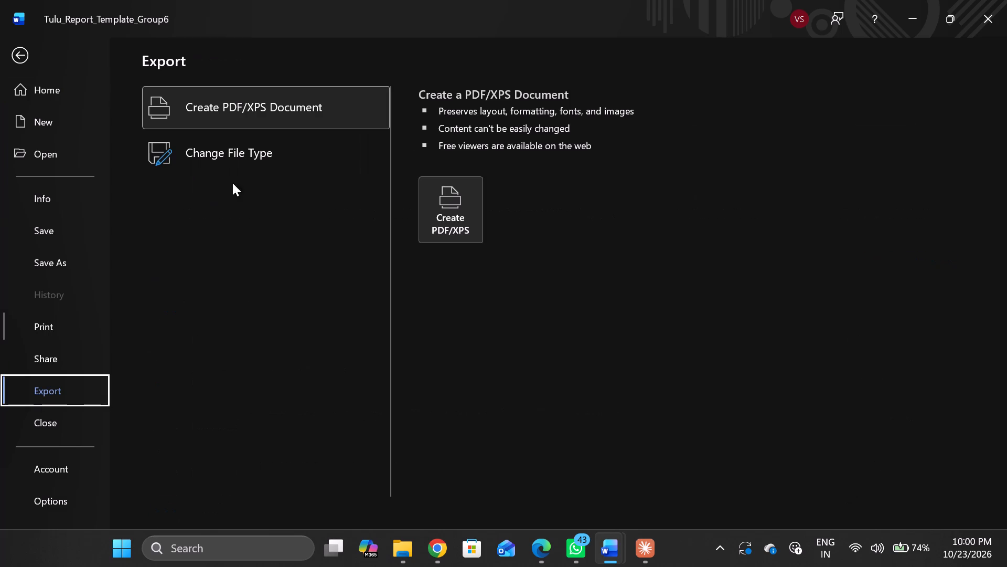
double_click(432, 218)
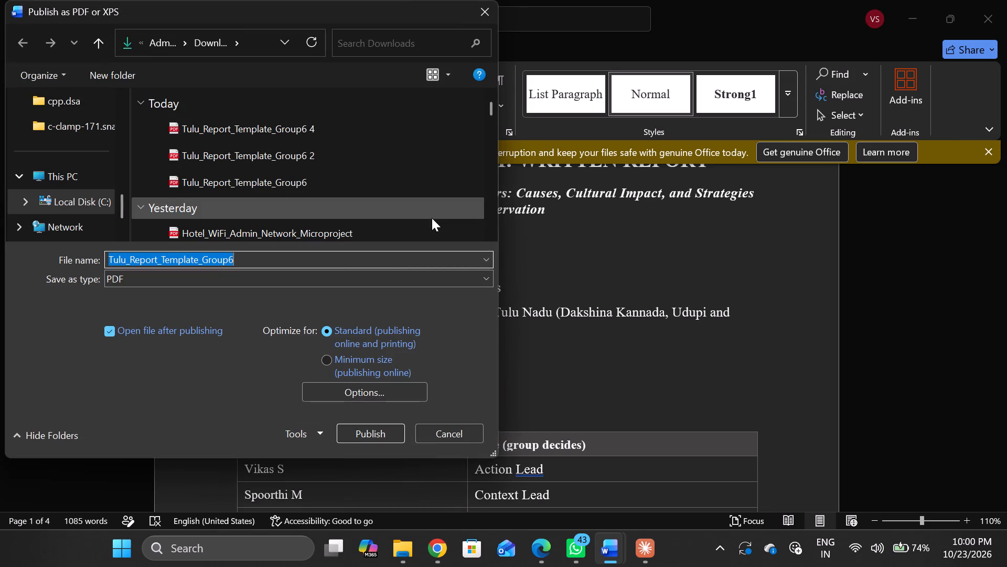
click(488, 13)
Apply the Normal style to the subtitle about the decline of Tulu, remove its italics, keep it bold and centre it.
drag(556, 219, 486, 214)
scroll(511, 217, left, 1)
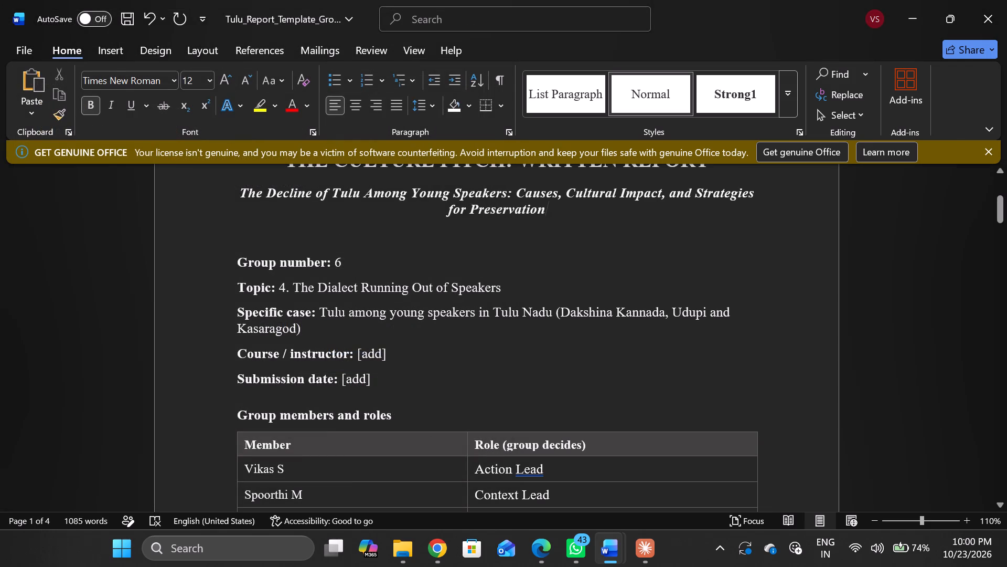
scroll(486, 214, left, 1)
drag(486, 214, 241, 197)
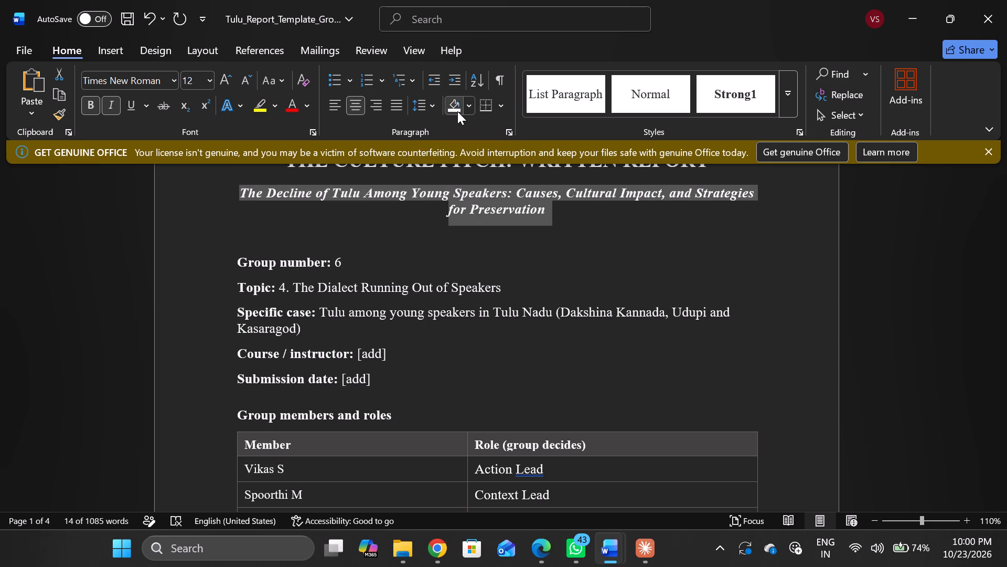
click(640, 80)
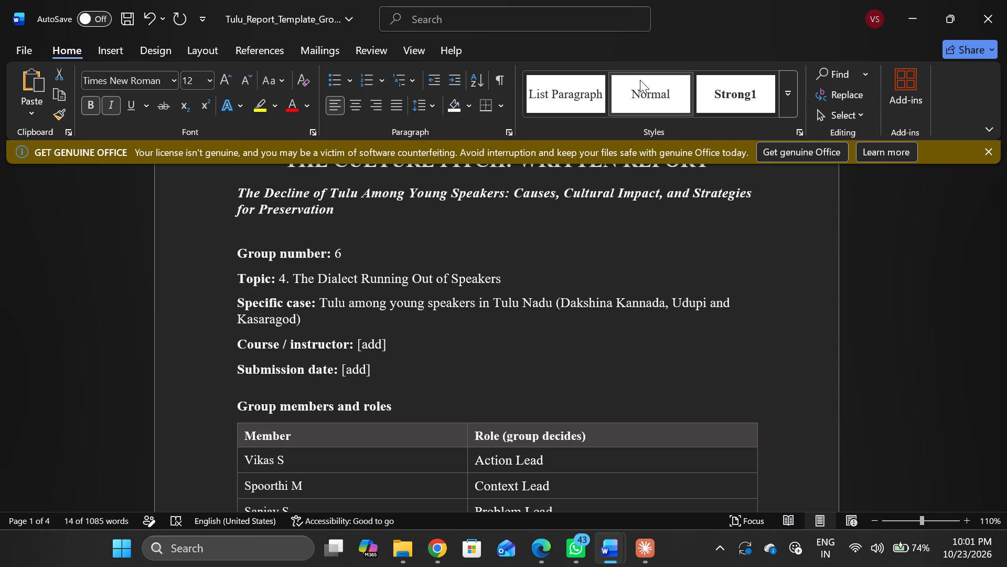
click(102, 107)
click(108, 108)
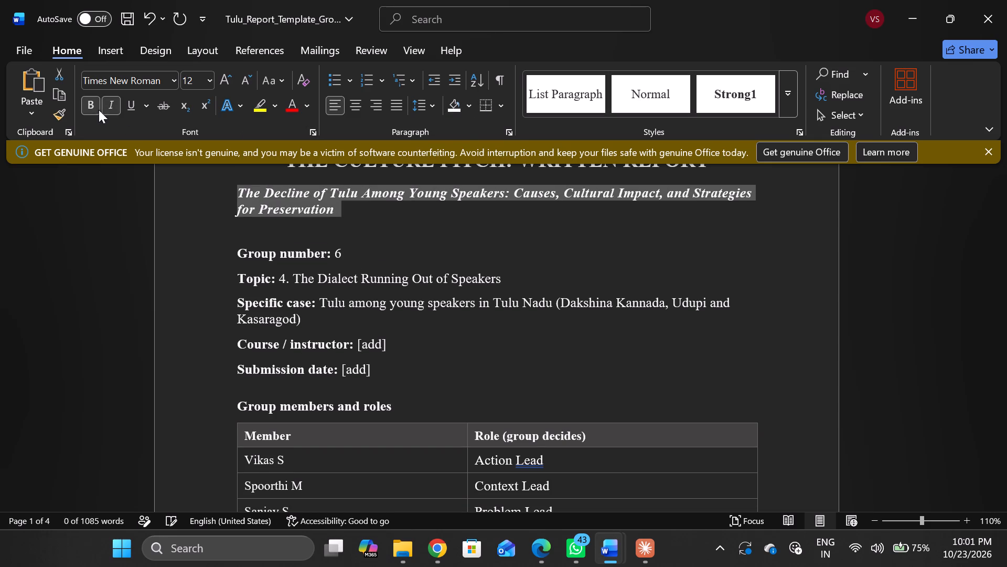
click(116, 104)
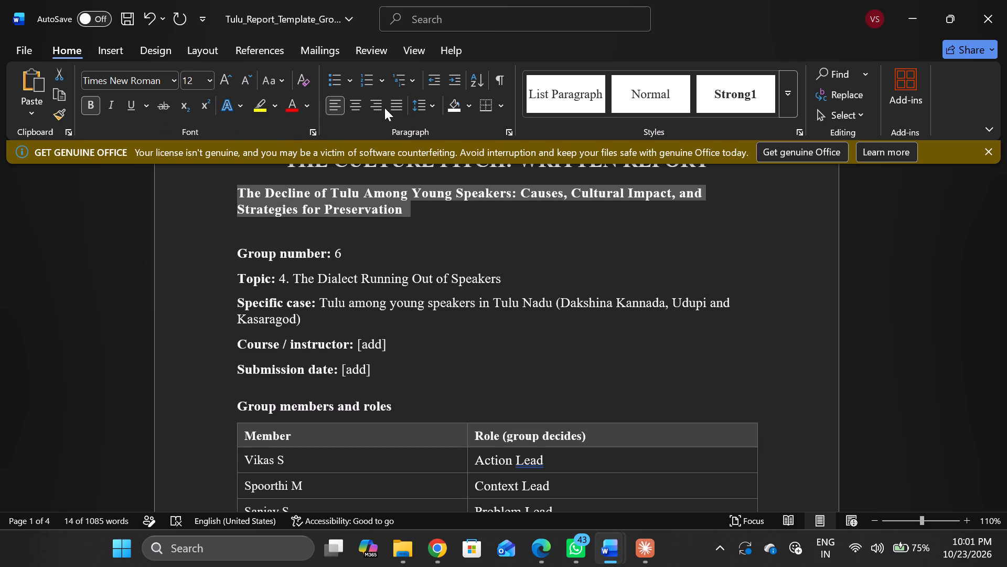
click(365, 103)
click(622, 251)
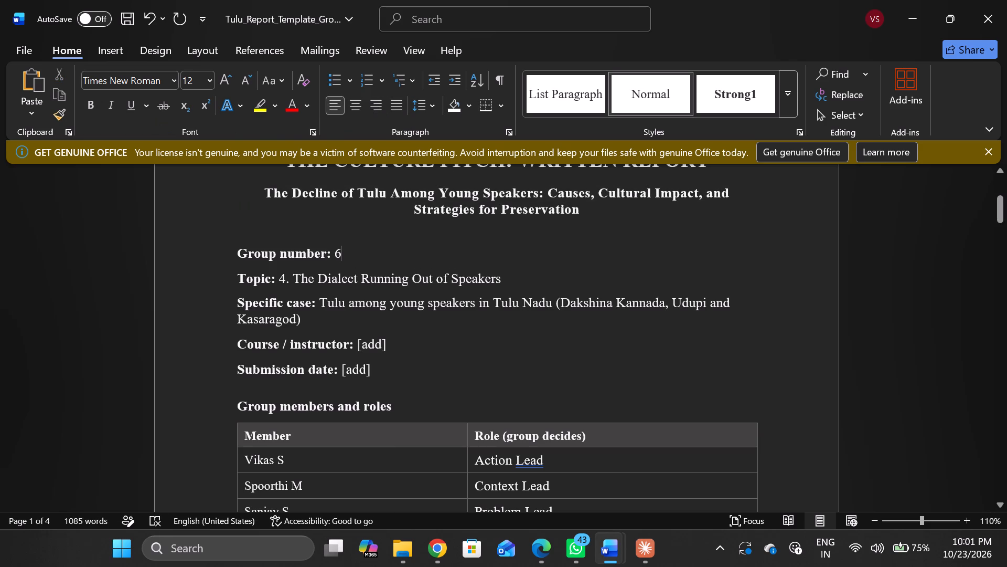
Export the report as a PDF named "Tulu_Report_Template_Group6 last" in Downloads and look through its pages.
click(15, 59)
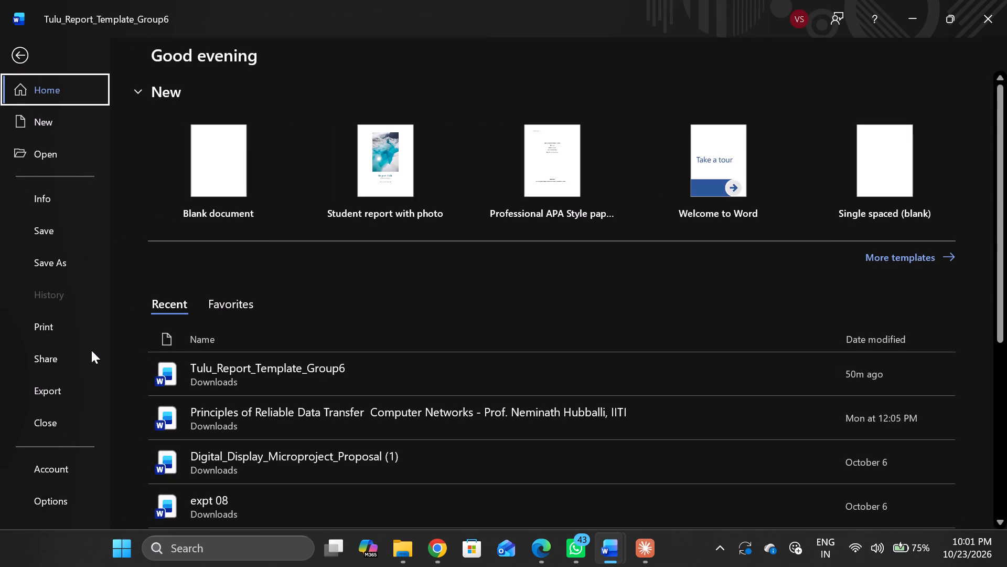
click(79, 382)
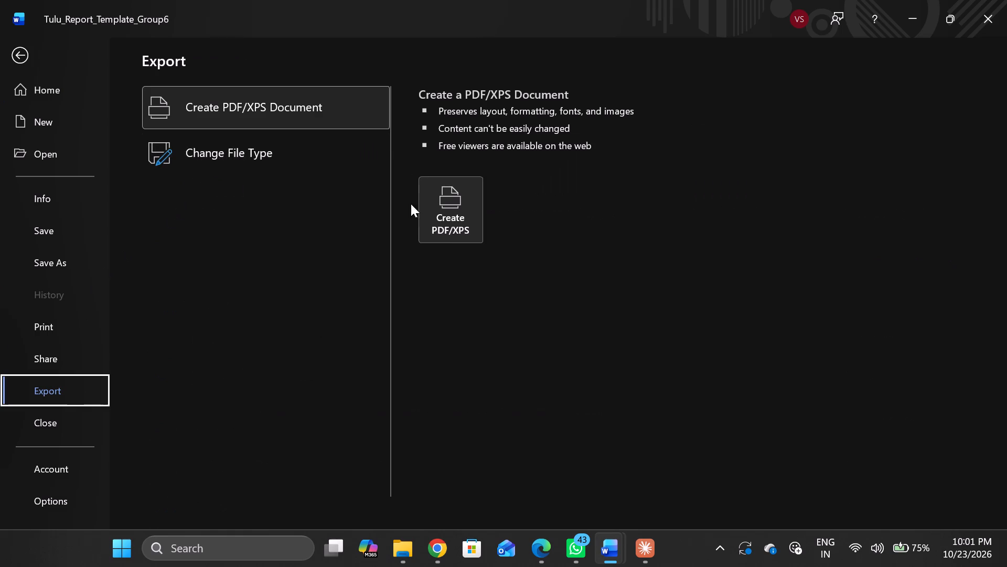
double_click(443, 216)
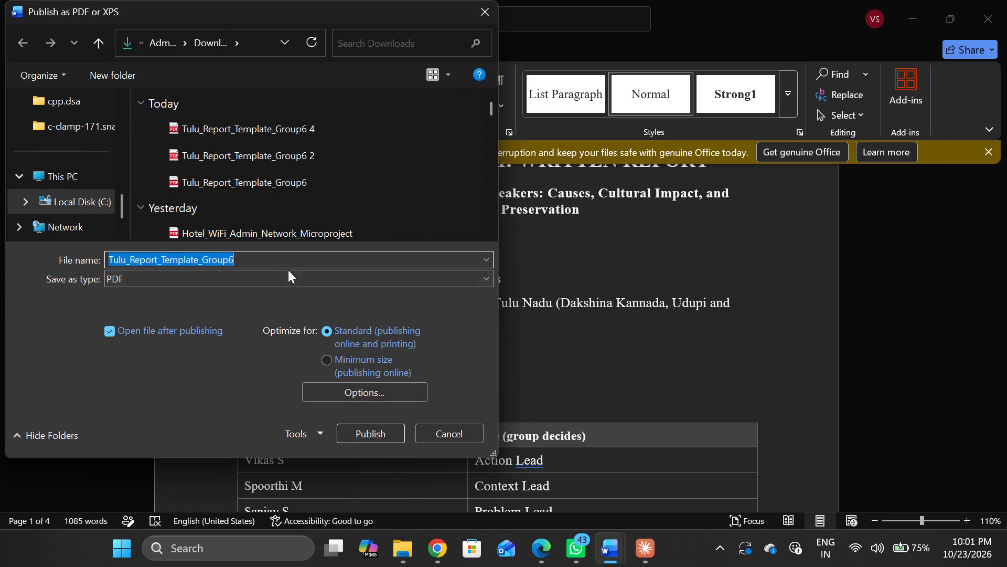
click(291, 260)
key(space)
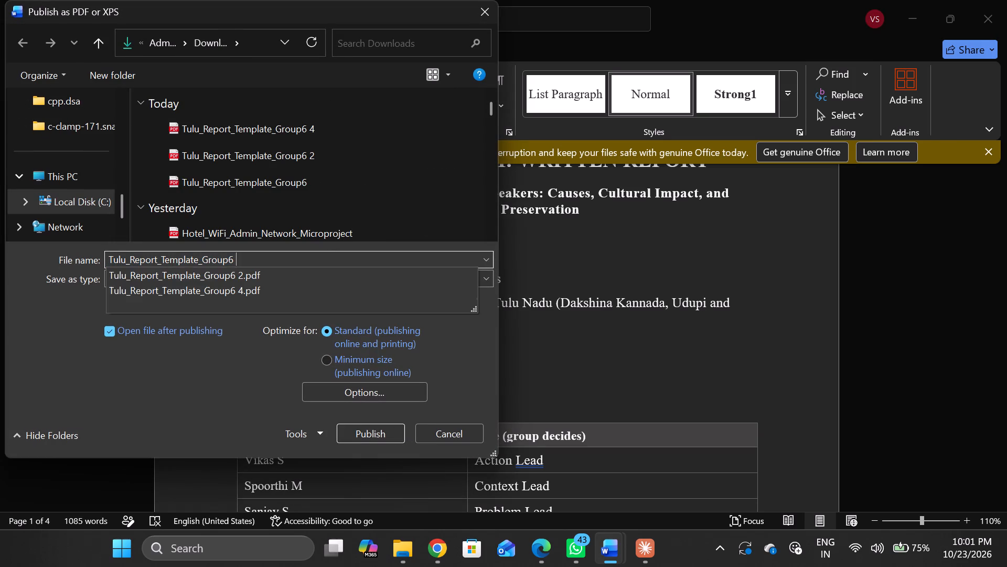
text(last)
key(Return)
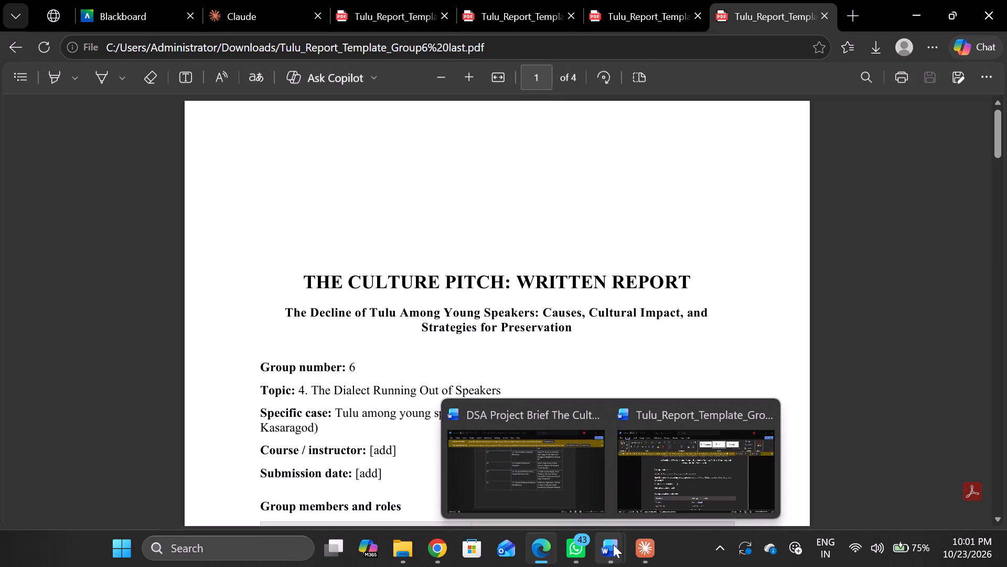
scroll(611, 365, down, 2)
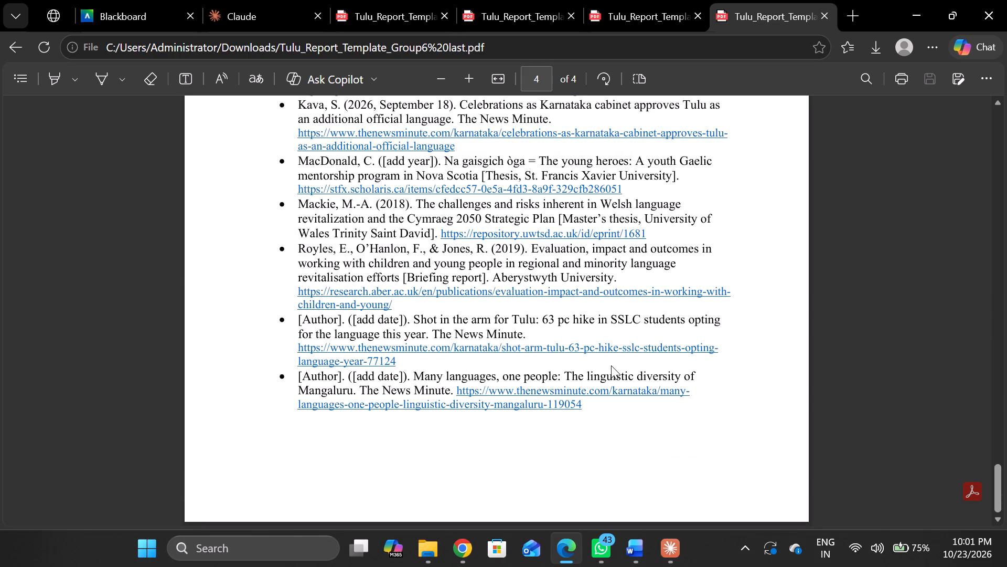
Switch back to the Tulu report in Word and apply the Normal style to all rows of the Result table.
click(642, 556)
click(717, 478)
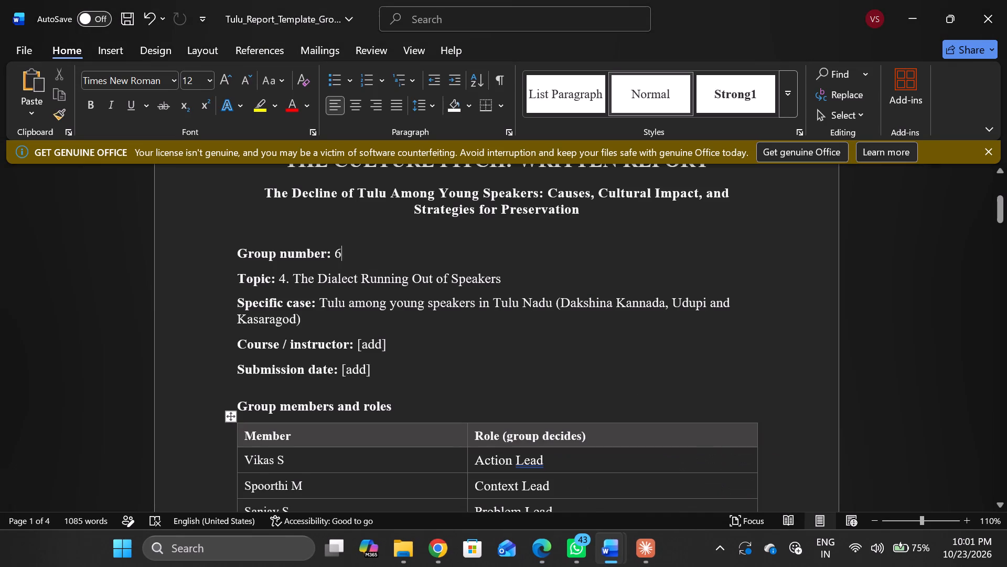
scroll(603, 381, down, 7)
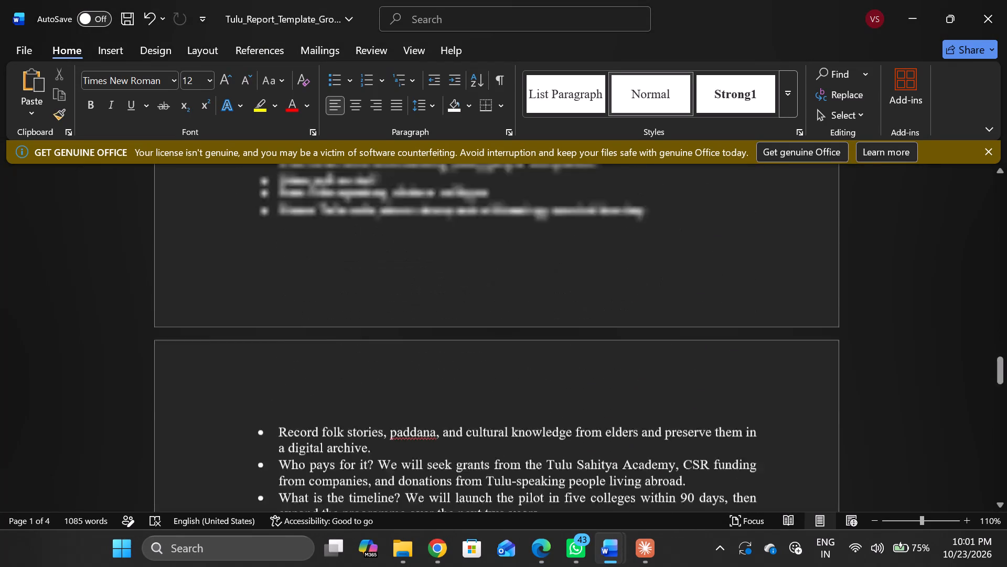
scroll(603, 381, down, 2)
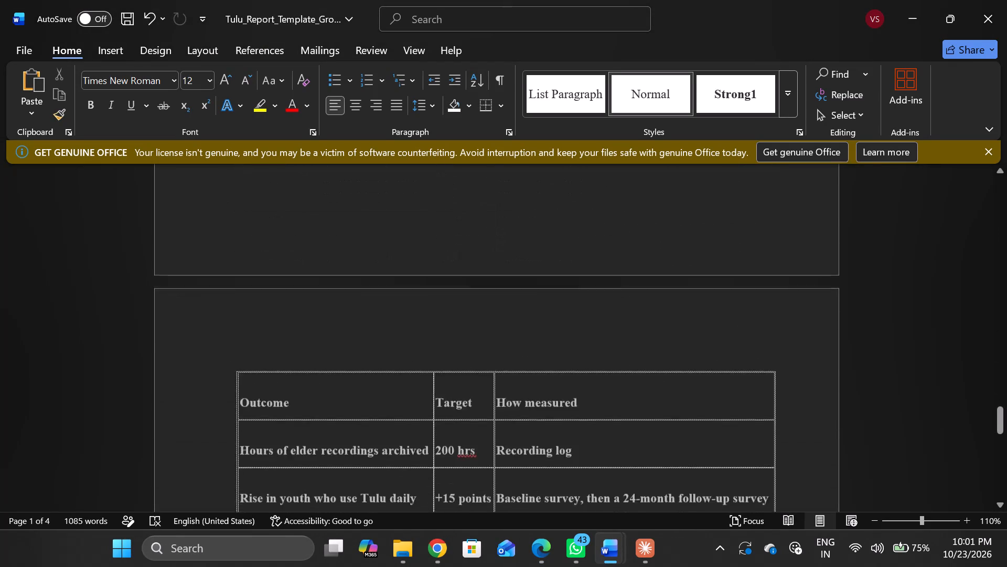
scroll(243, 192, up, 1)
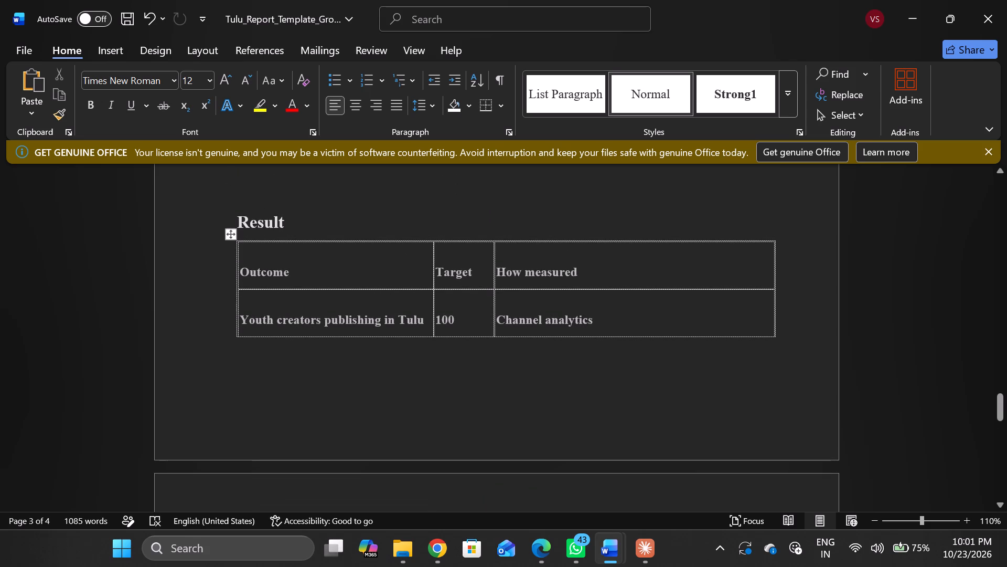
drag(242, 265, 498, 398)
scroll(242, 265, right, 1)
scroll(392, 393, down, 10)
scroll(392, 393, right, 1)
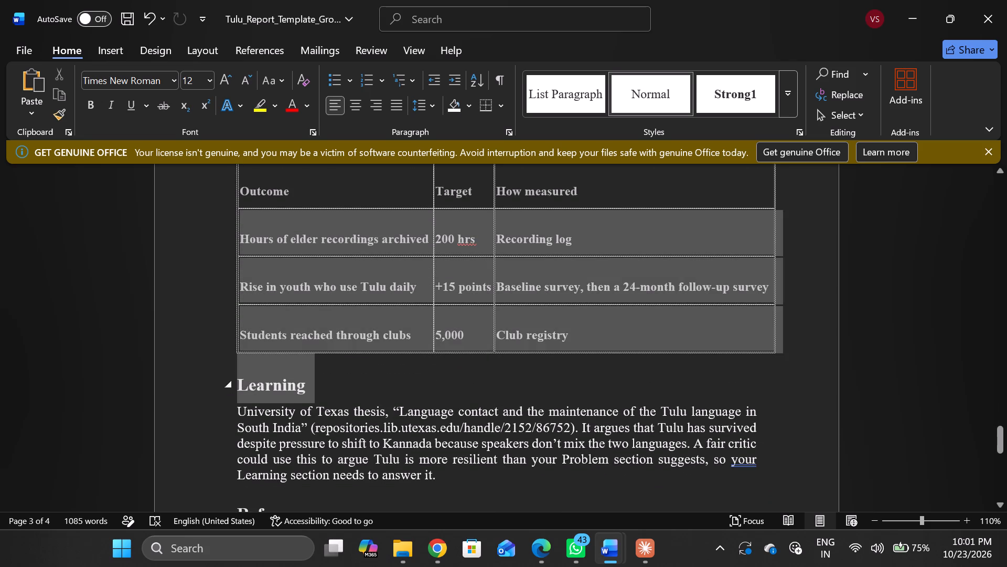
scroll(498, 398, right, 1)
drag(498, 398, 601, 343)
scroll(601, 343, right, 1)
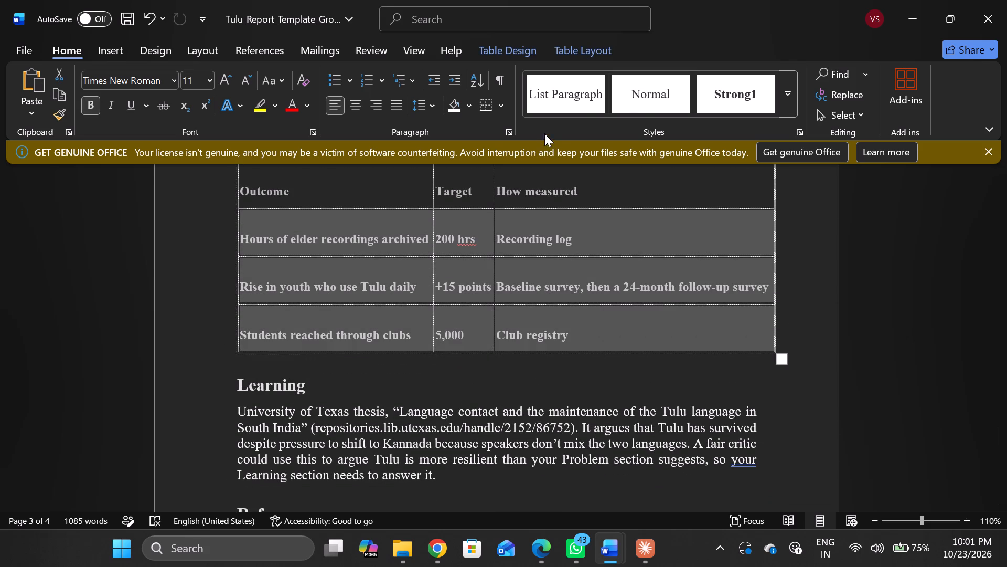
click(638, 100)
Justify the text in all cells of the Result table.
scroll(497, 261, down, 2)
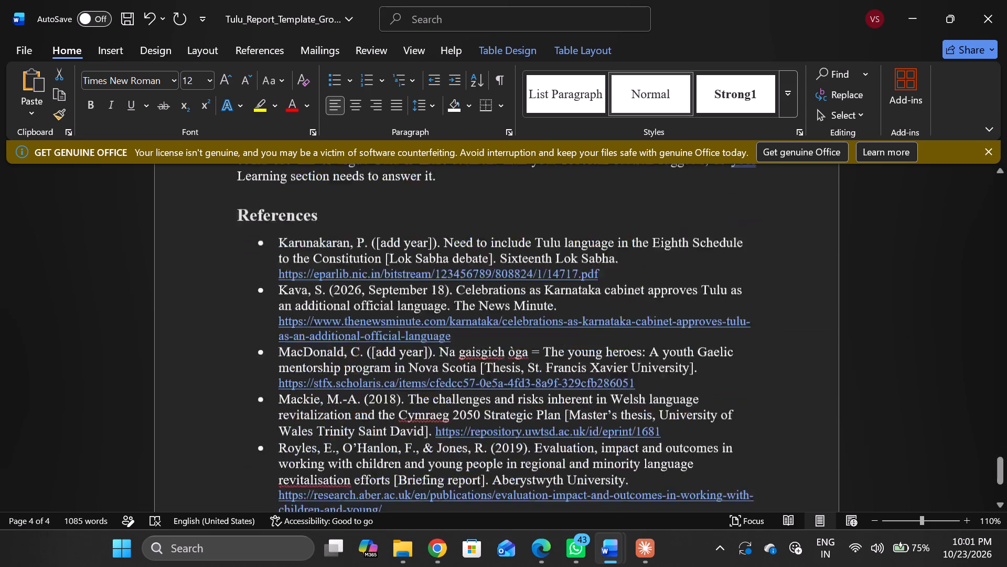
scroll(497, 261, down, 1)
scroll(497, 261, up, 5)
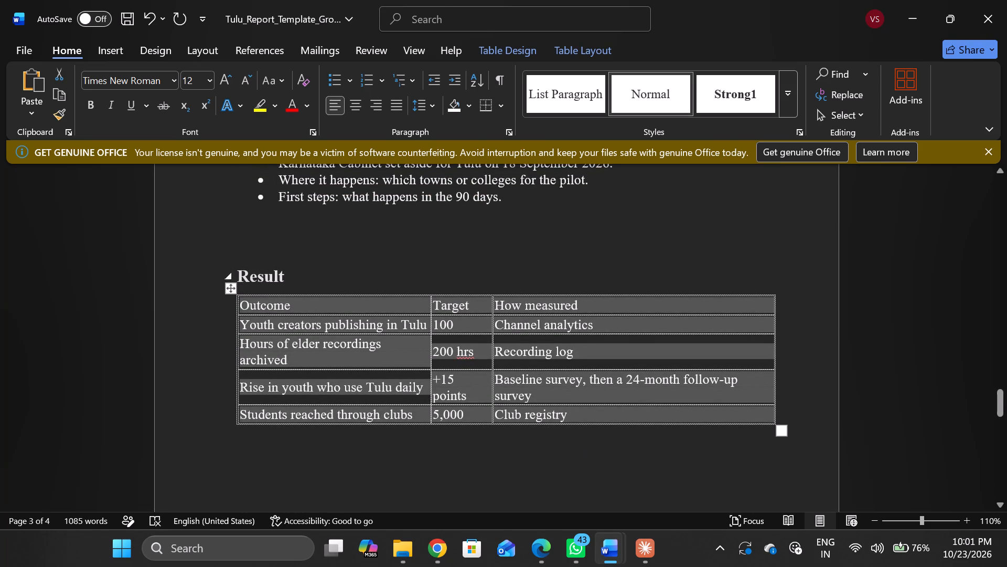
click(402, 99)
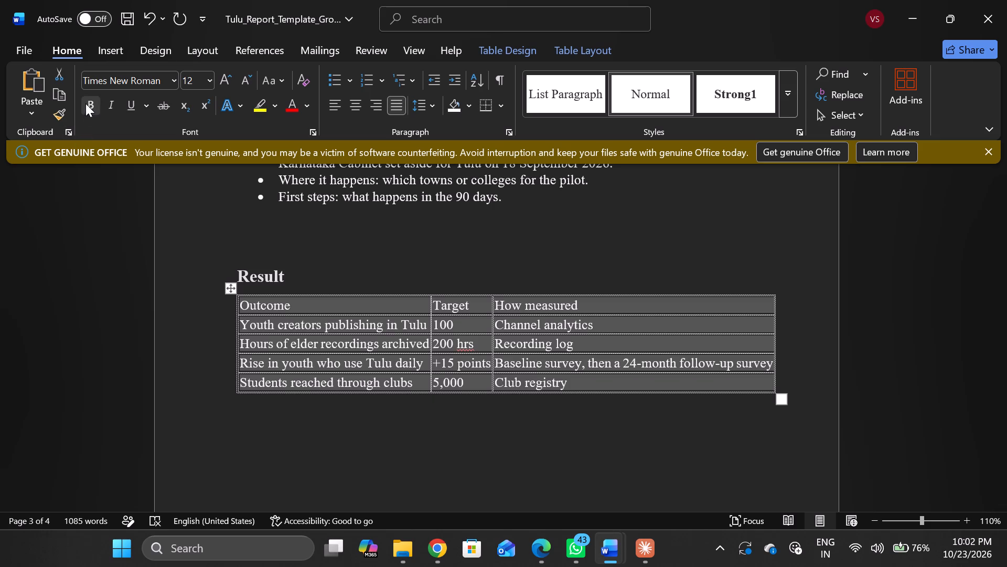
click(402, 244)
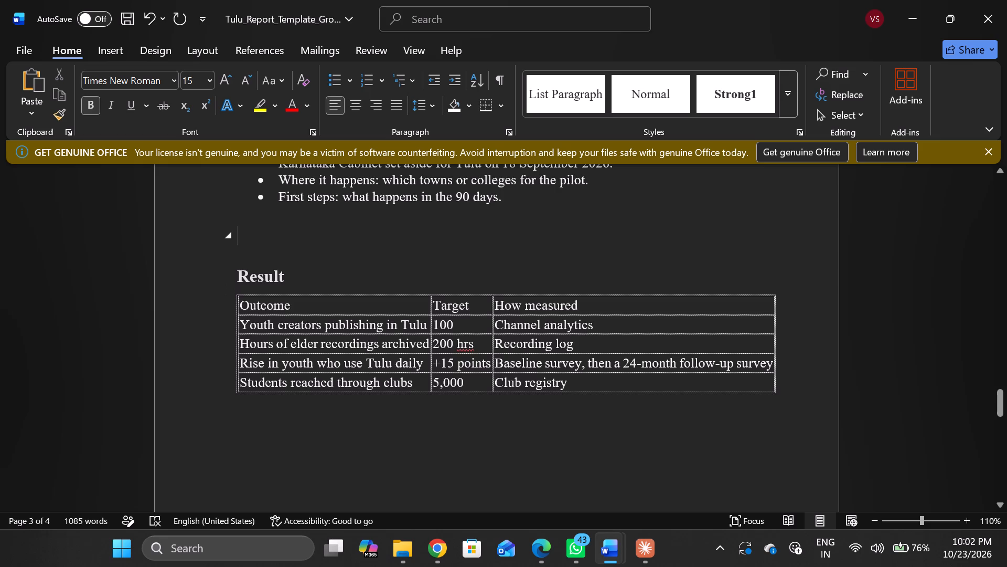
Start a new PDF export of the report with the reformatted Result table.
scroll(402, 244, up, 1)
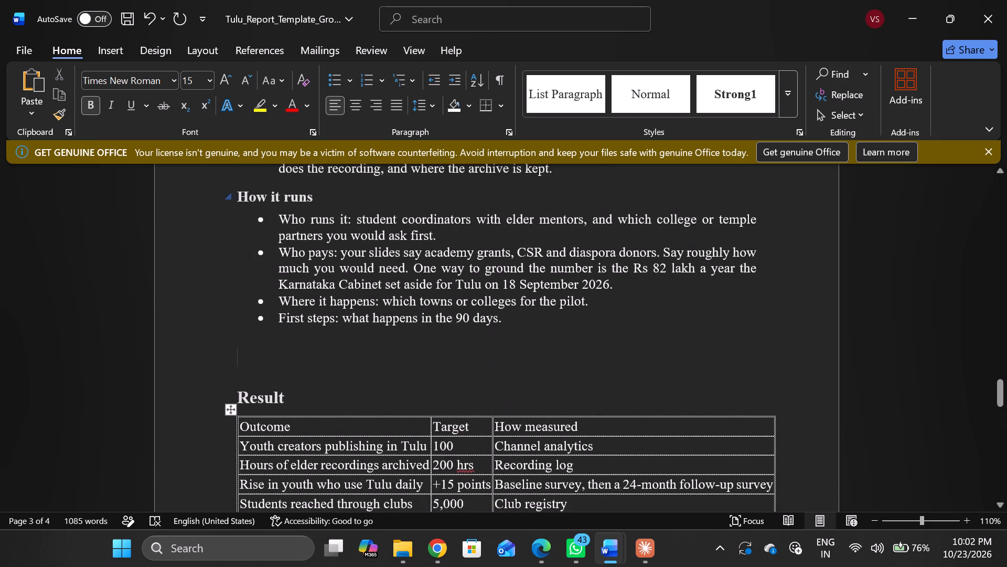
click(34, 45)
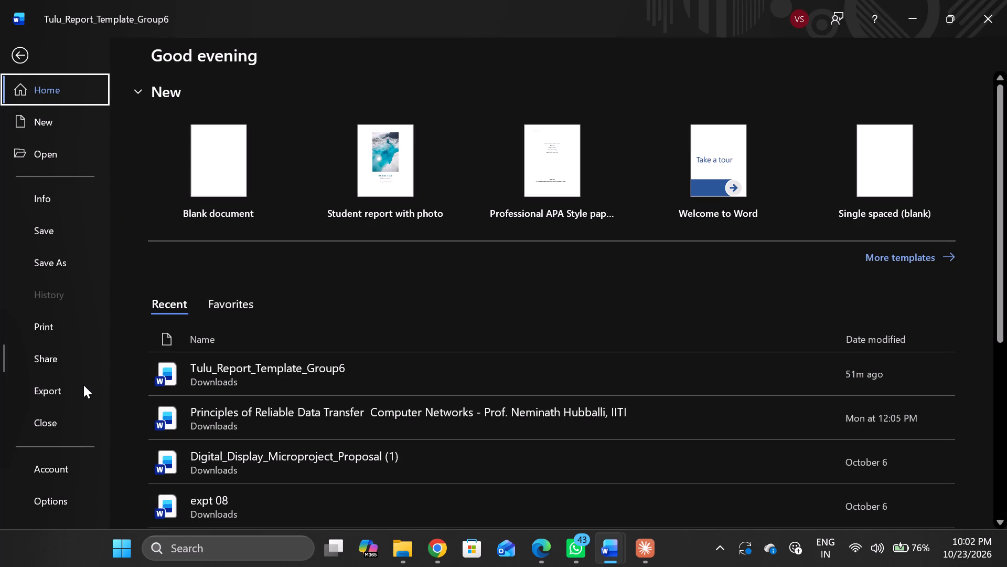
click(83, 385)
double_click(456, 182)
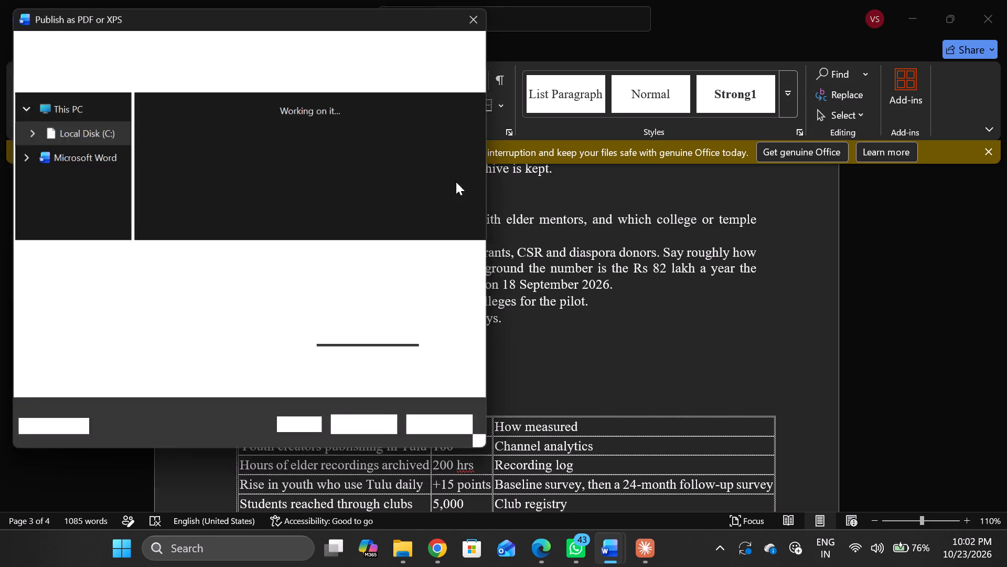
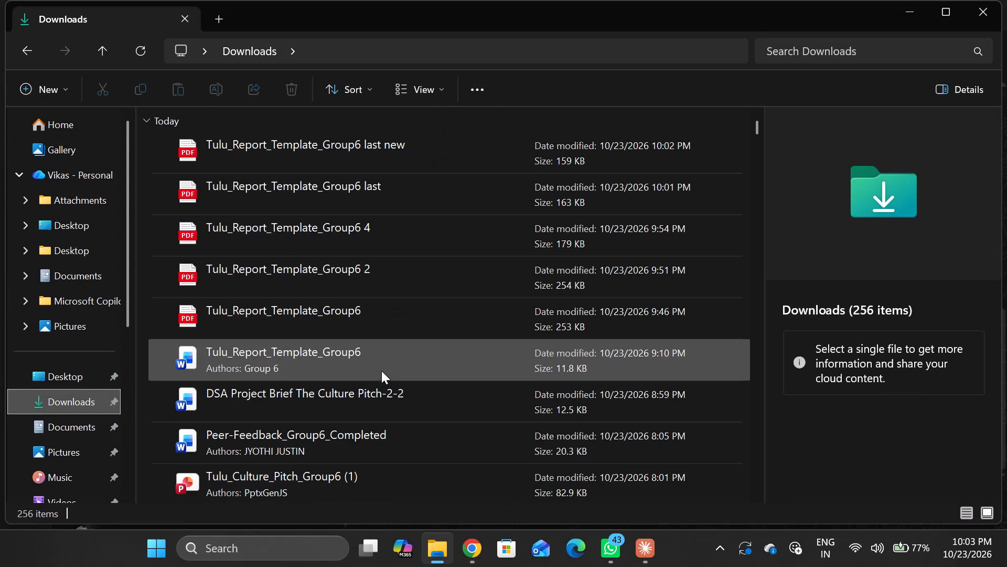
Delete the older Tulu_Report_Template_Group6 PDF exports in Downloads, from "last" down to the unnumbered one, keeping "last new".
drag(175, 194, 377, 332)
scroll(220, 207, right, 1)
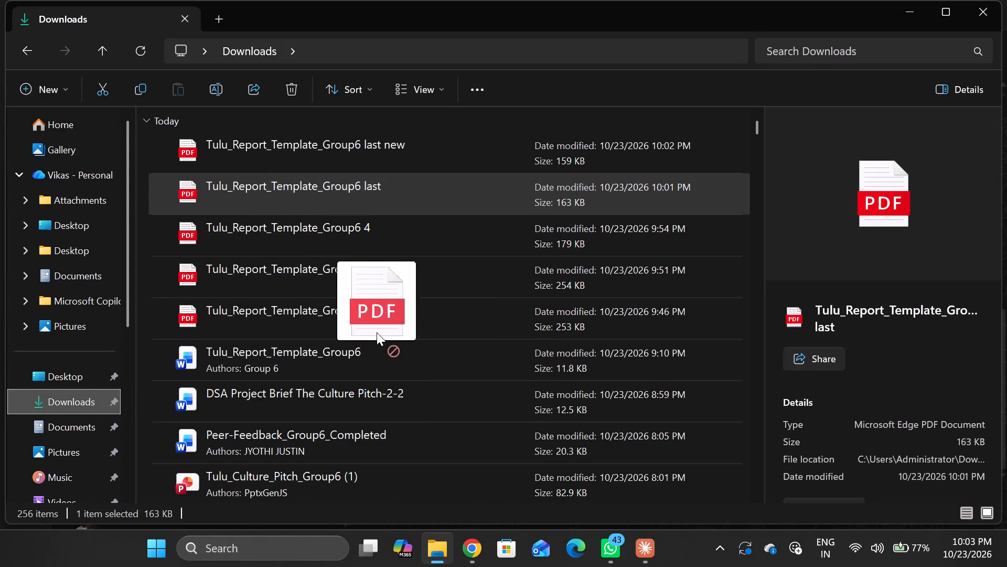
scroll(377, 332, right, 1)
drag(377, 332, 381, 334)
scroll(381, 334, left, 1)
drag(202, 205, 309, 278)
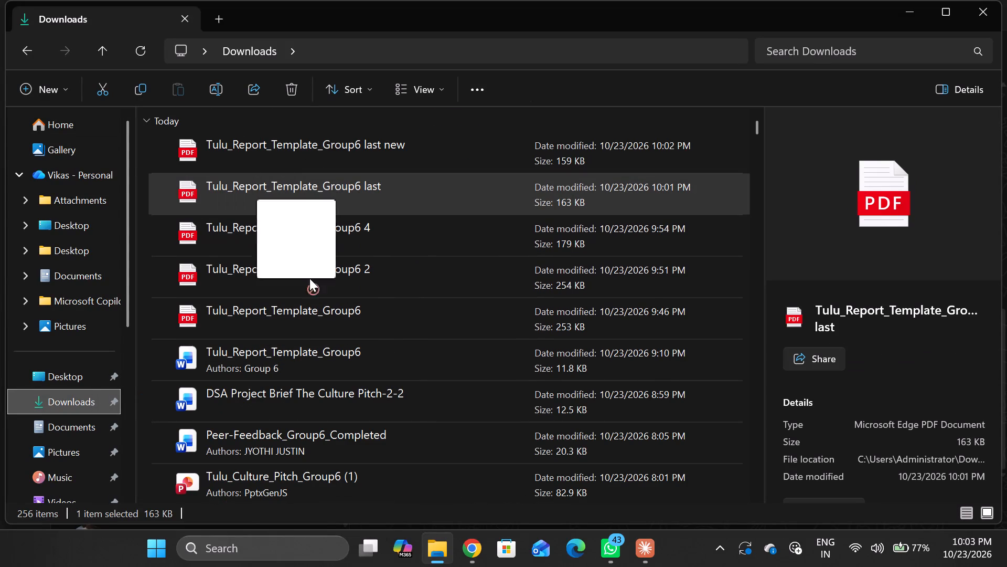
drag(309, 278, 388, 323)
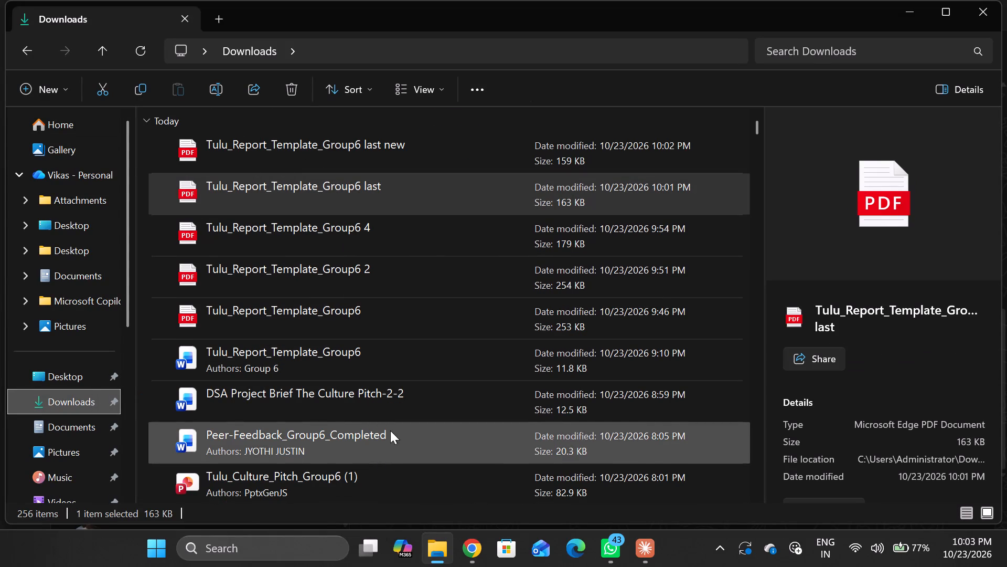
drag(411, 330, 149, 196)
key(Delete)
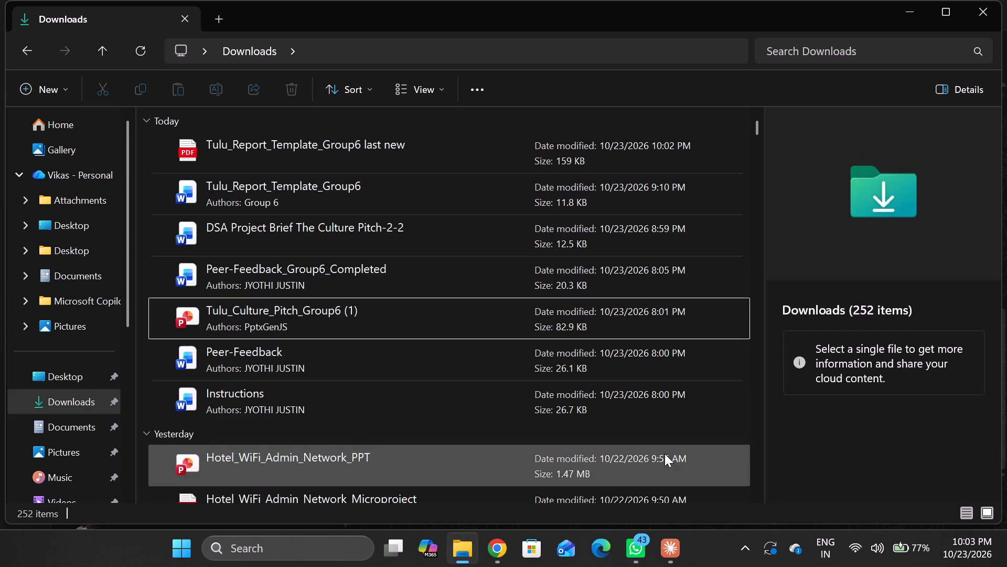
Look through the remaining files in Downloads from the Today and Yesterday groups after the PDF cleanup.
click(834, 471)
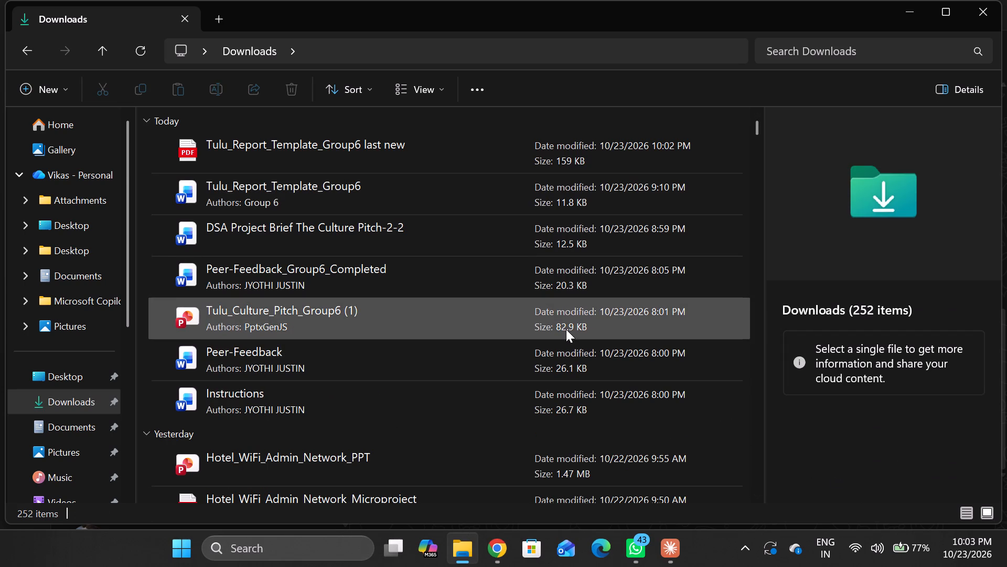
scroll(566, 329, down, 1)
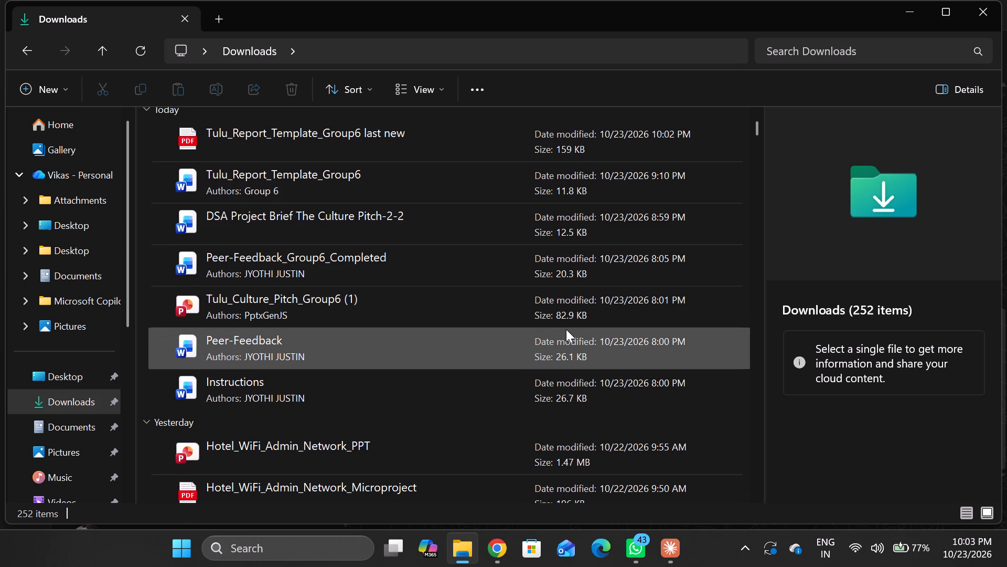
scroll(566, 329, down, 2)
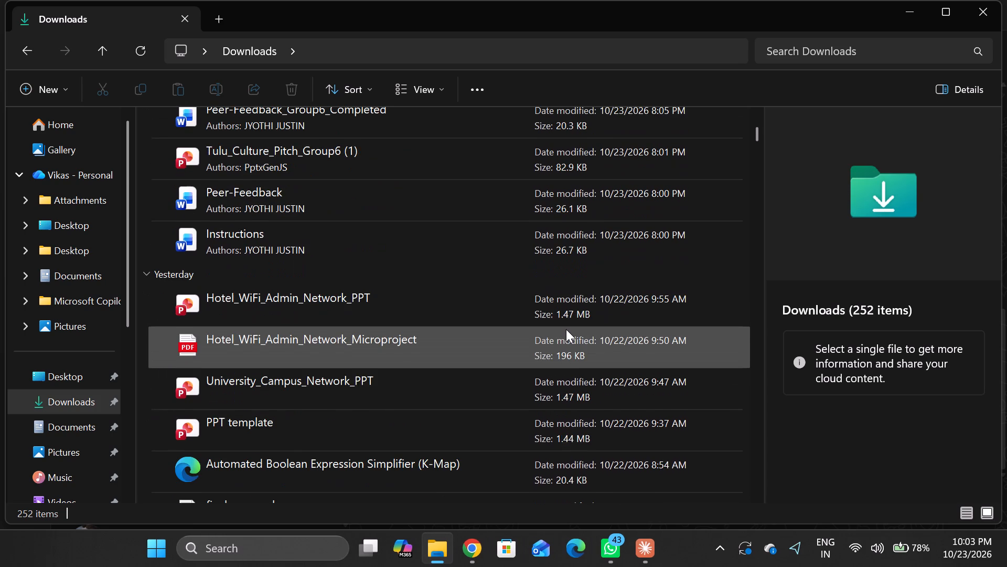
scroll(566, 329, down, 3)
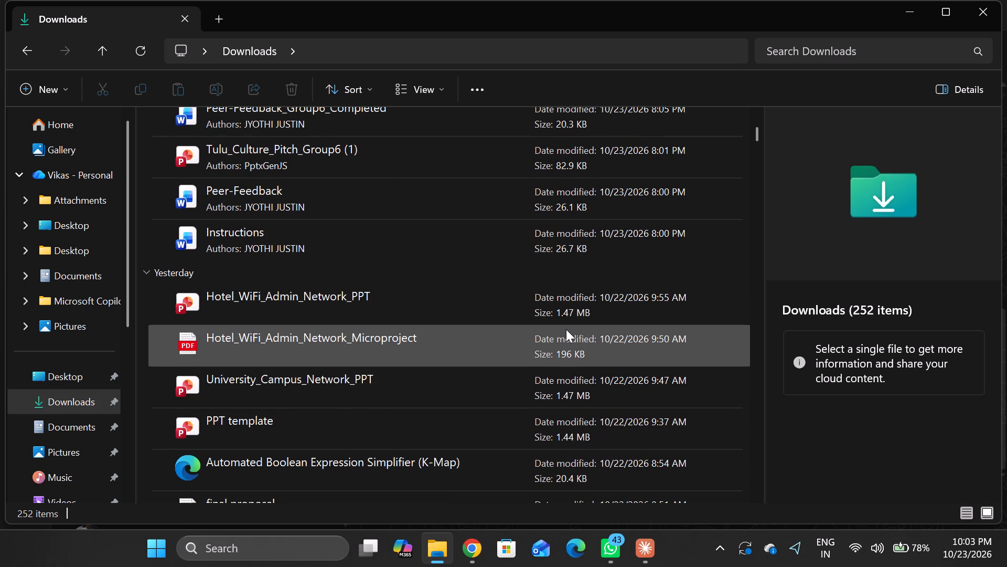
scroll(566, 329, down, 2)
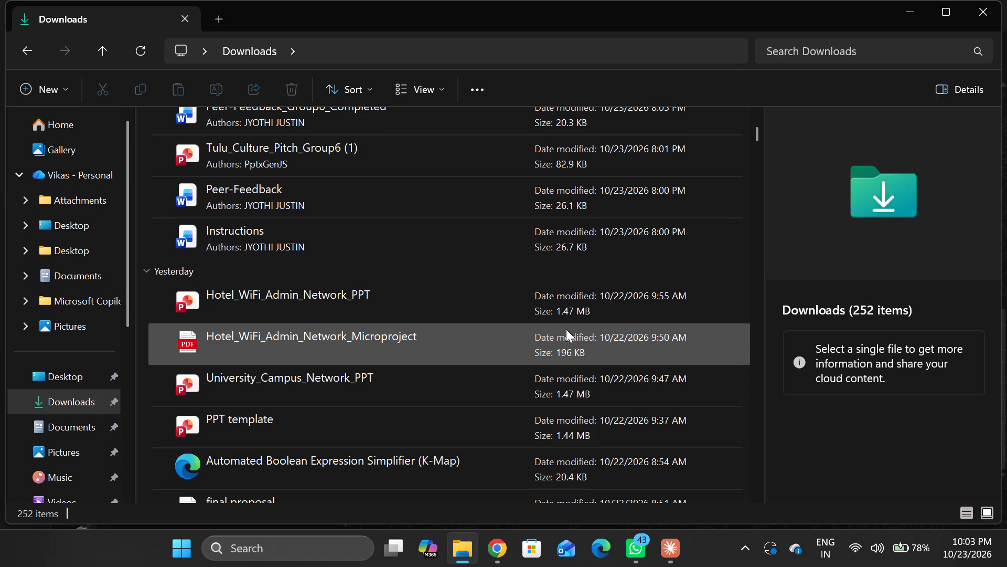
scroll(566, 329, down, 1)
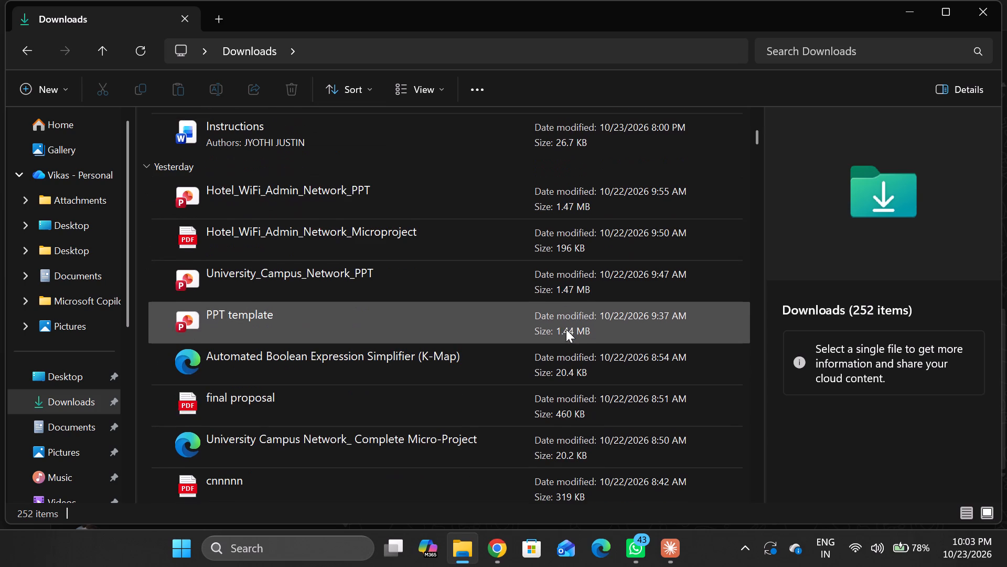
scroll(566, 329, up, 1)
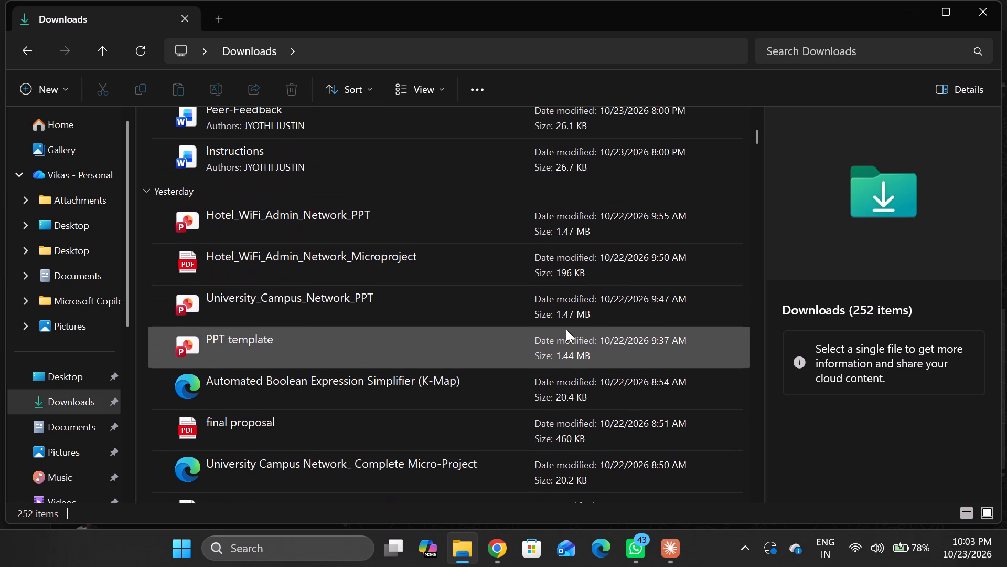